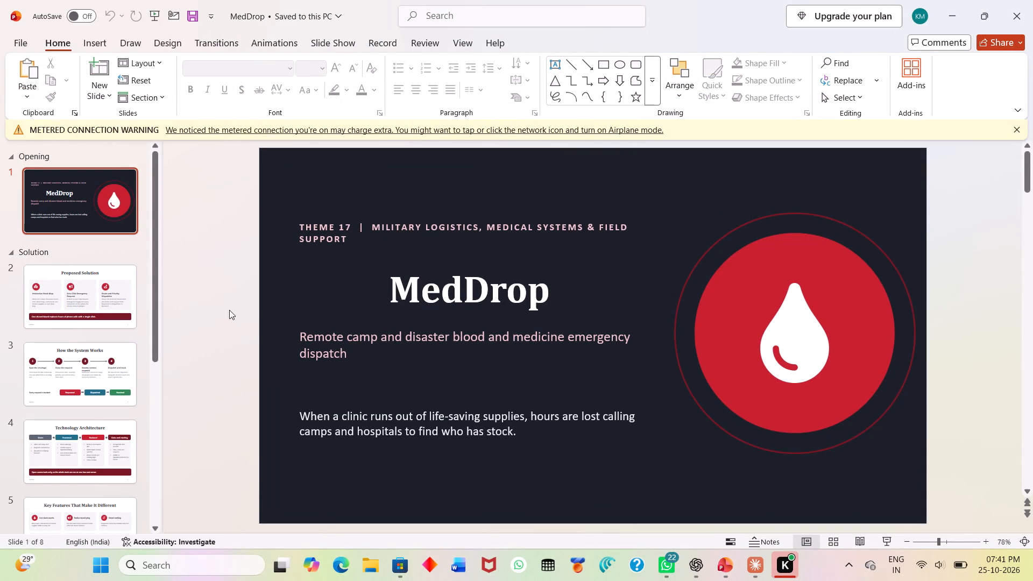
# Review the MedDrop presentation in PowerPoint, examining the Proposed Solution and How the System Works slides.
pyautogui.click(110, 300)
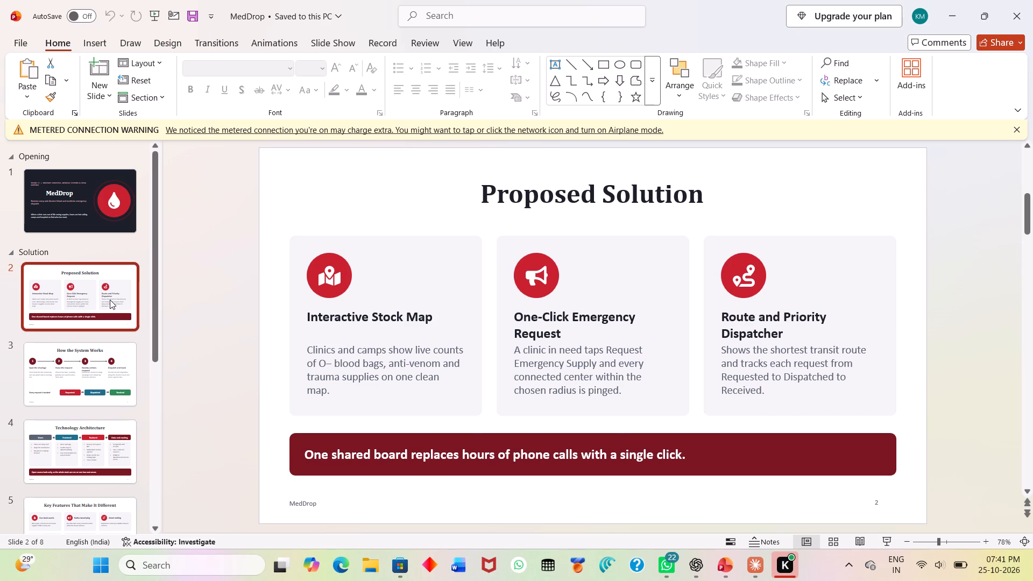
pyautogui.press('Down')
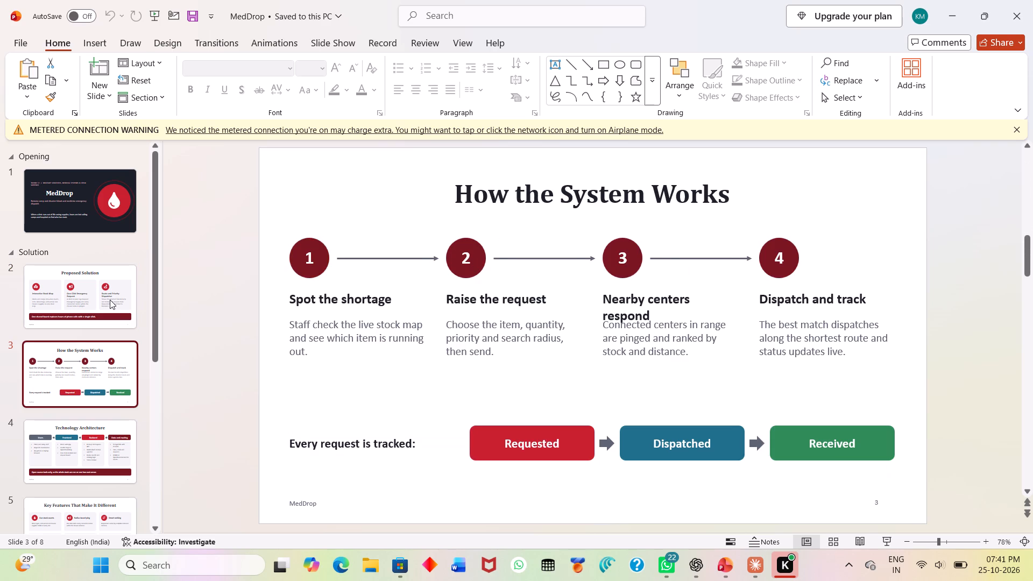
# Review the remaining slides of the generated MedDrop deck, from How the System Works through both Thank You slides.
pyautogui.press('Down')
pyautogui.press('Down')
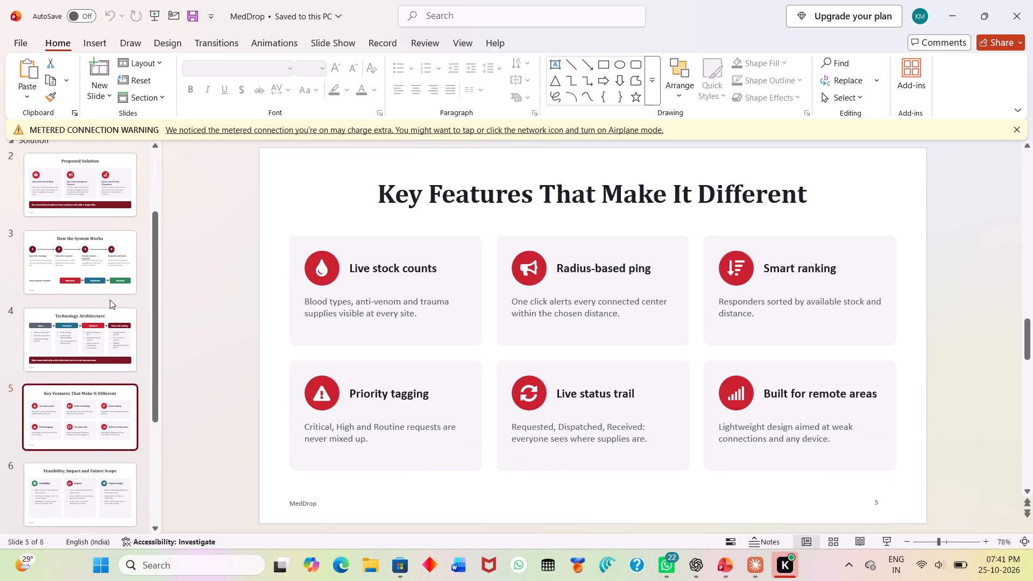
pyautogui.press('Down')
pyautogui.press('Down')
pyautogui.press('Down')
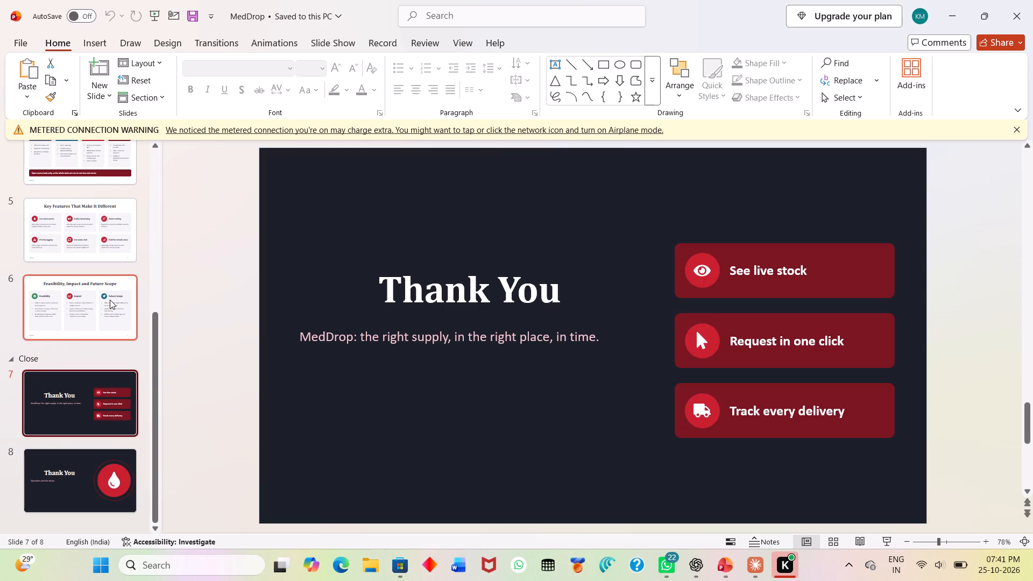
pyautogui.press('Down')
pyautogui.press('Up')
pyautogui.press('Down')
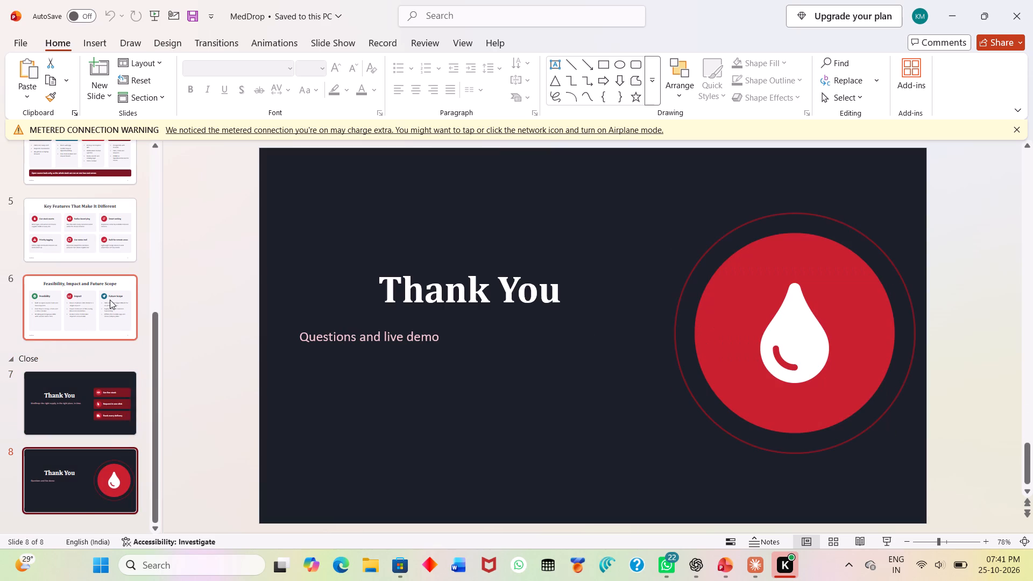
pyautogui.press('Down')
pyautogui.press('Down')
# Go back through the deck to the opening MedDrop title slide and select it for review.
pyautogui.press('Up')
pyautogui.press('Up')
pyautogui.press('Up')
pyautogui.press('Up')
pyautogui.press('Up')
pyautogui.press('Up')
pyautogui.press('Up')
pyautogui.press('Up')
pyautogui.press('Up')
pyautogui.press('Up')
pyautogui.press('Up')
pyautogui.press('Up')
pyautogui.press('Up')
pyautogui.press('Up')
pyautogui.press('Up')
pyautogui.press('Up')
pyautogui.press('Up')
pyautogui.press('Up')
pyautogui.press('Up')
pyautogui.press('Up')
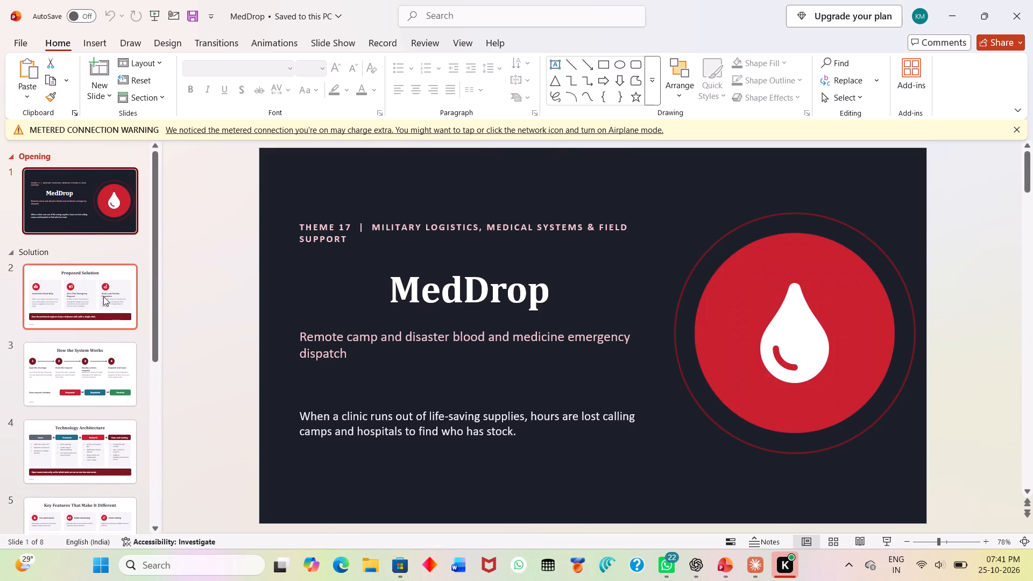
pyautogui.click(33, 217)
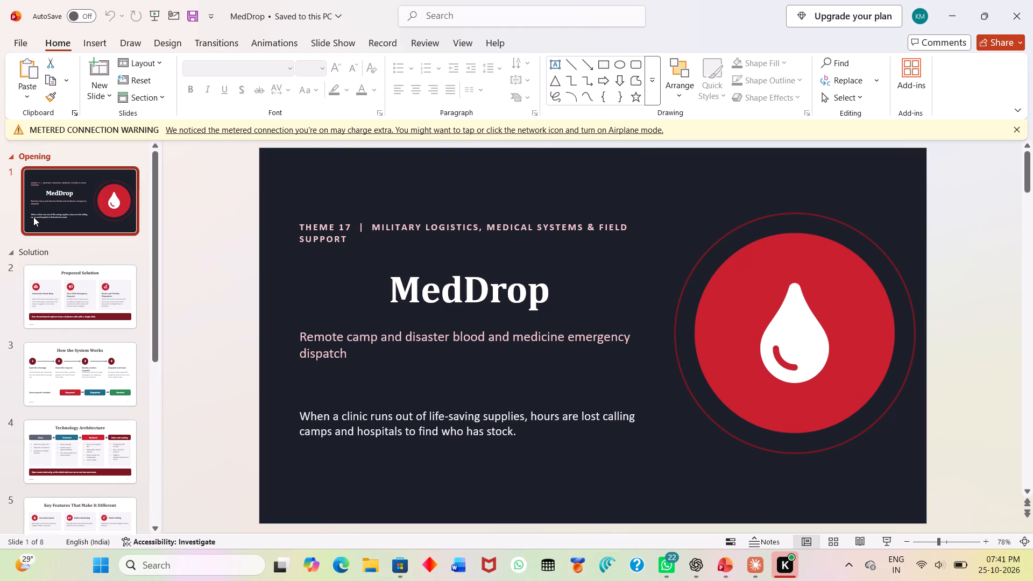
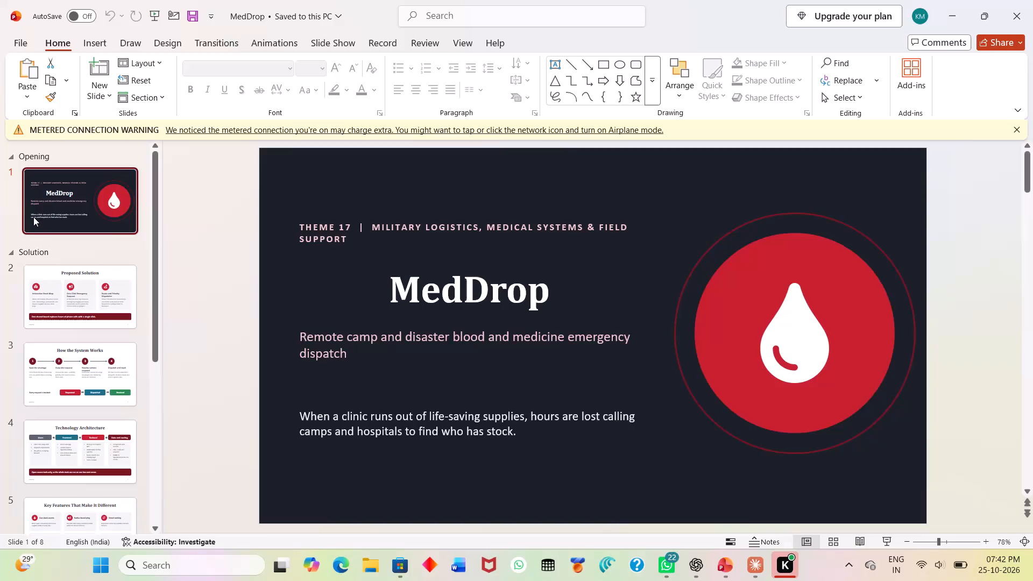
# Review the Proposed Solution, first Thank You, title and How the System Works slides of the MedDrop deck.
pyautogui.click(67, 280)
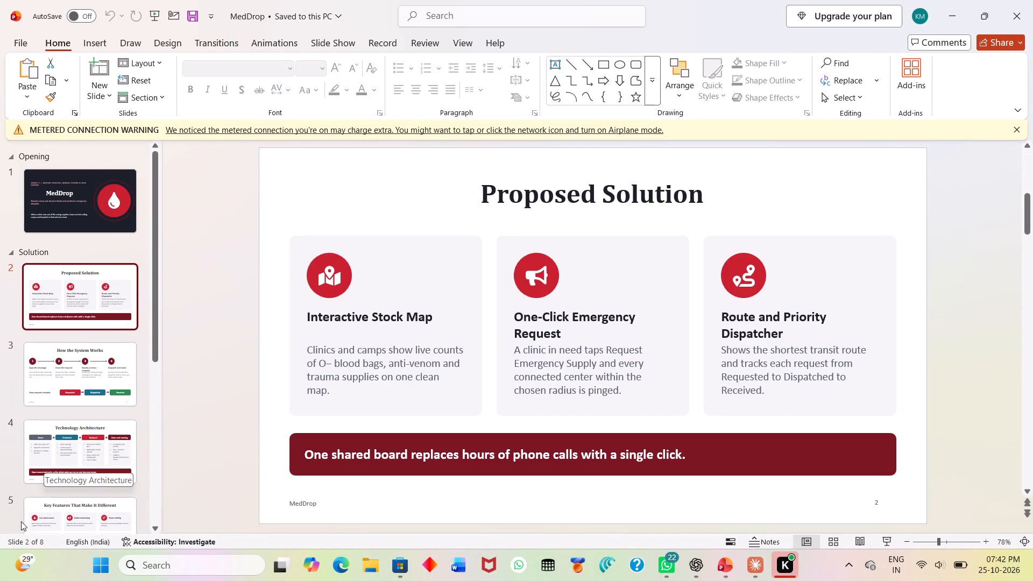
pyautogui.moveTo(151, 328); pyautogui.dragTo(148, 379)
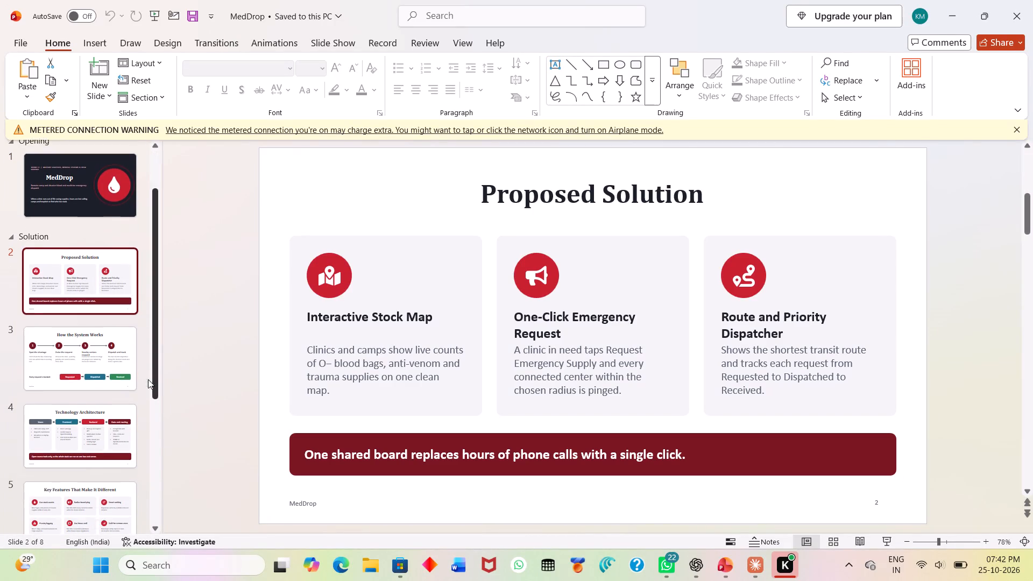
pyautogui.moveTo(148, 379); pyautogui.dragTo(132, 579)
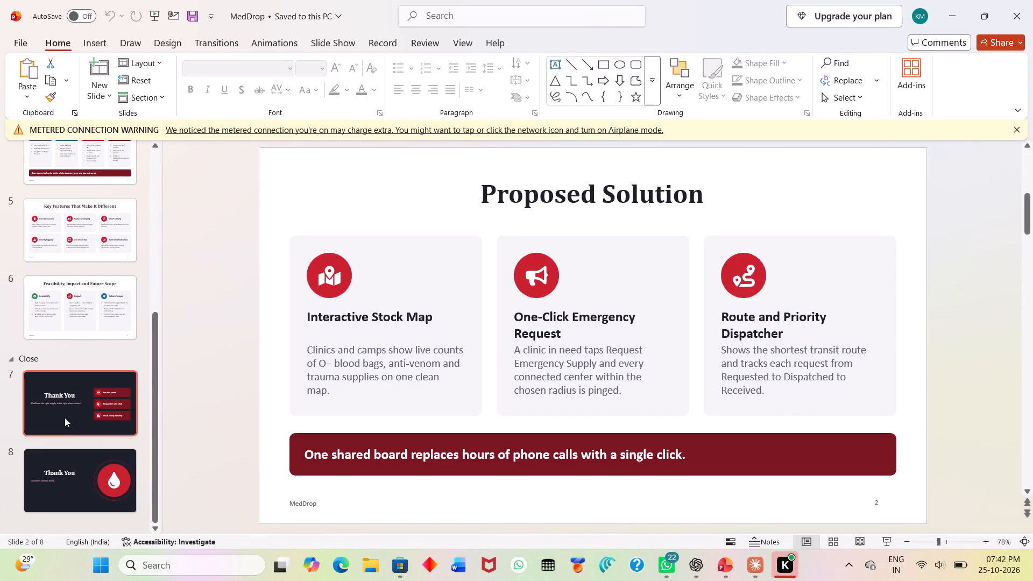
pyautogui.click(65, 417)
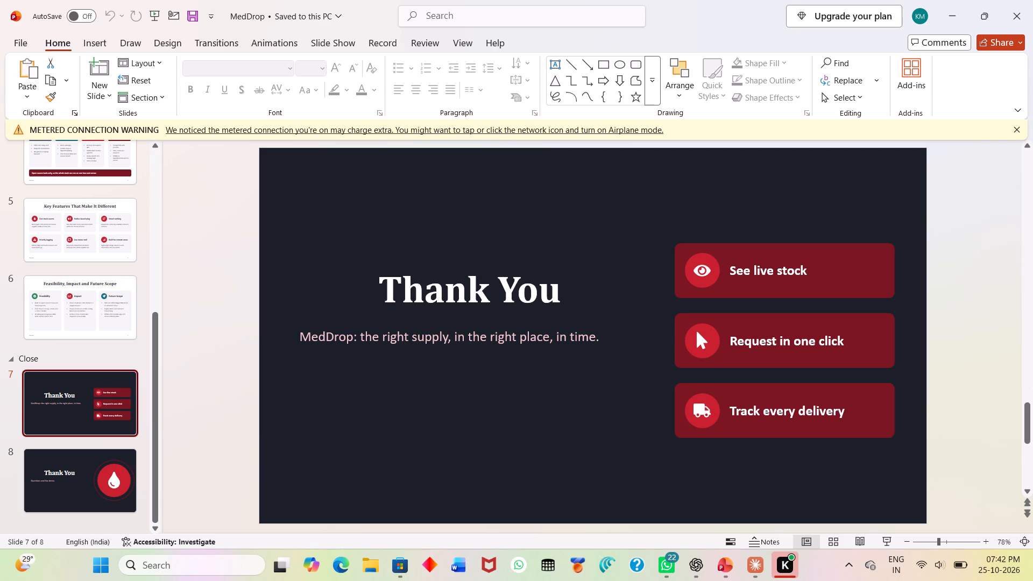
pyautogui.moveTo(150, 371); pyautogui.dragTo(187, 81)
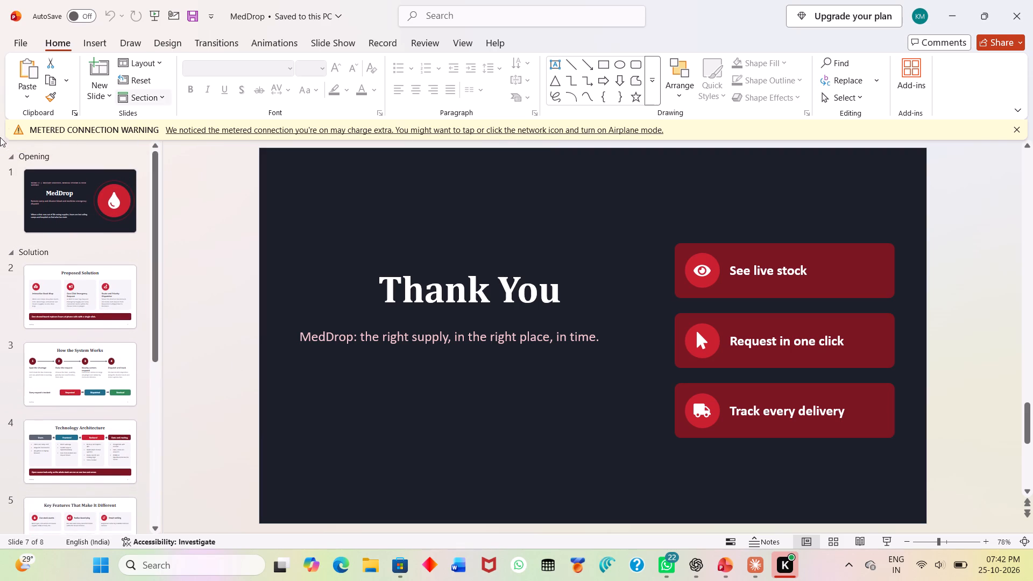
pyautogui.click(80, 186)
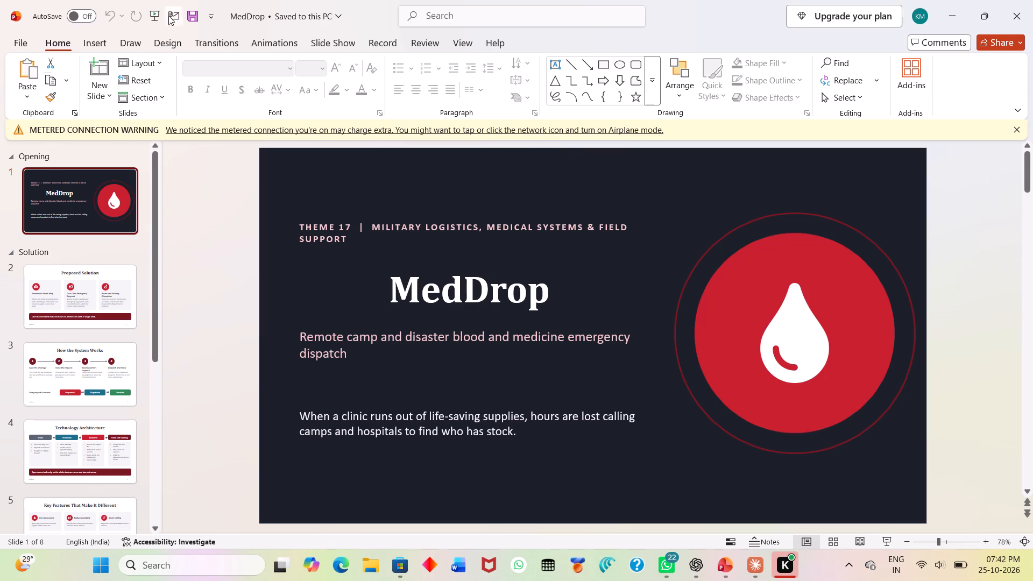
pyautogui.click(72, 282)
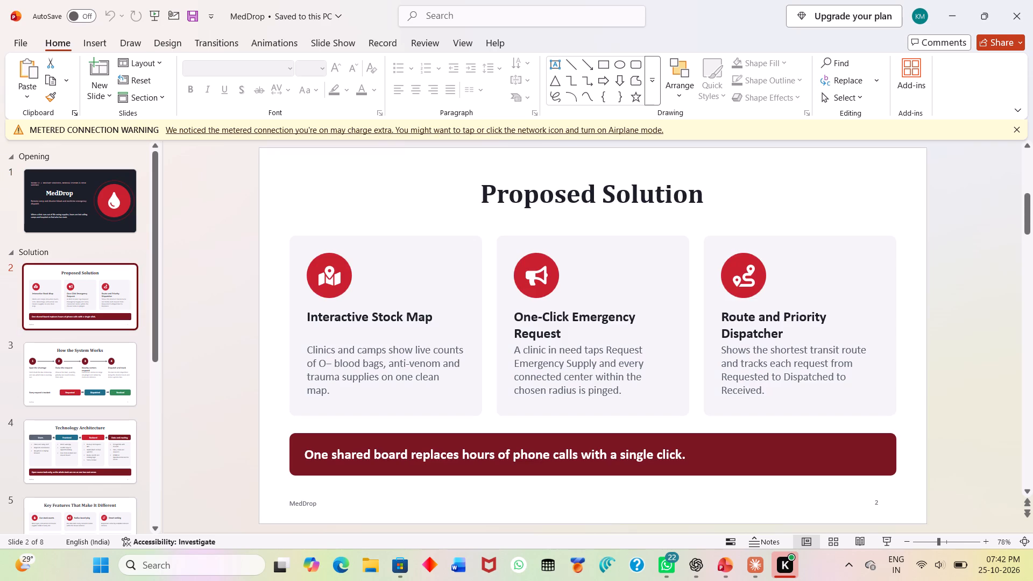
pyautogui.click(96, 366)
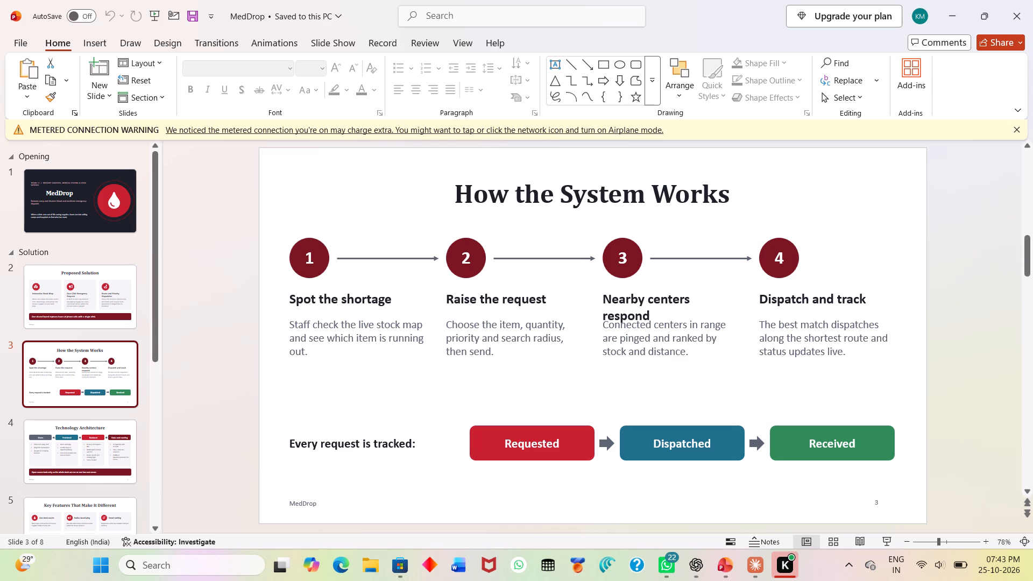
# Delete the "THEME 17" text from the tagline above the MedDrop title on the opening slide.
pyautogui.click(106, 188)
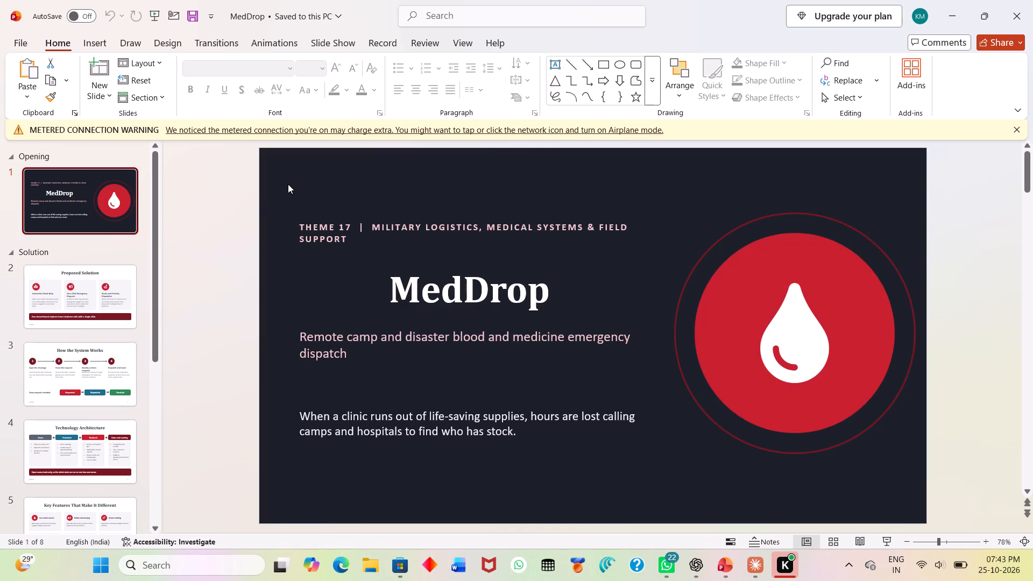
pyautogui.click(288, 184)
pyautogui.click(305, 230)
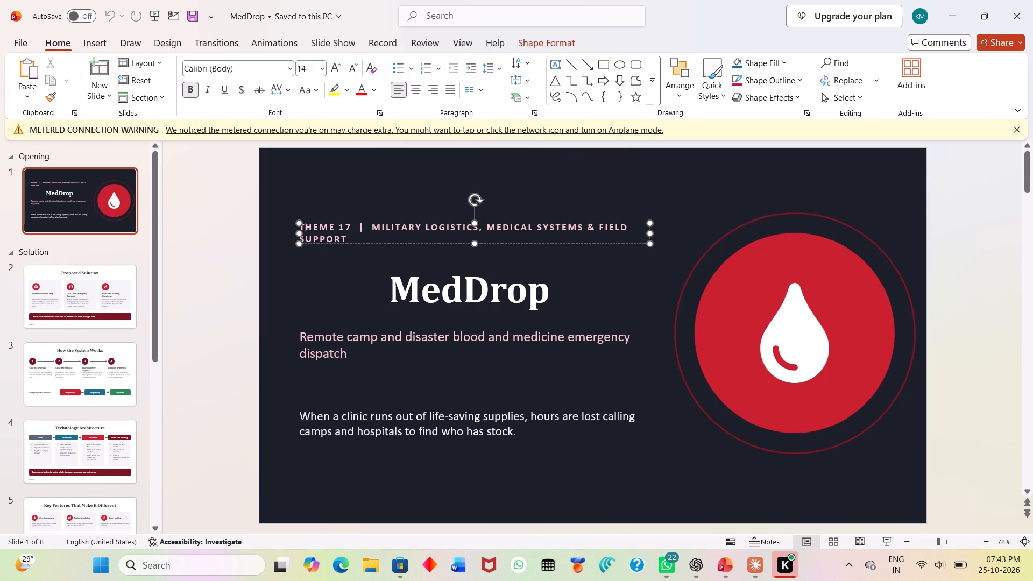
pyautogui.moveTo(303, 227); pyautogui.dragTo(356, 228)
pyautogui.press('BackSpace')
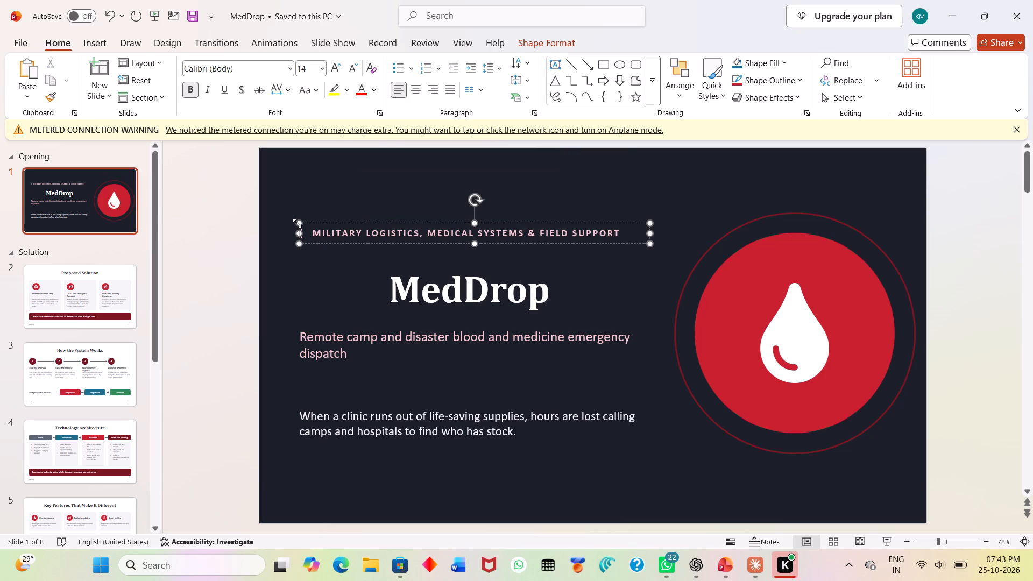
# Make the tagline text box taller and move it up near the top edge of the title slide.
pyautogui.moveTo(297, 223); pyautogui.dragTo(303, 172)
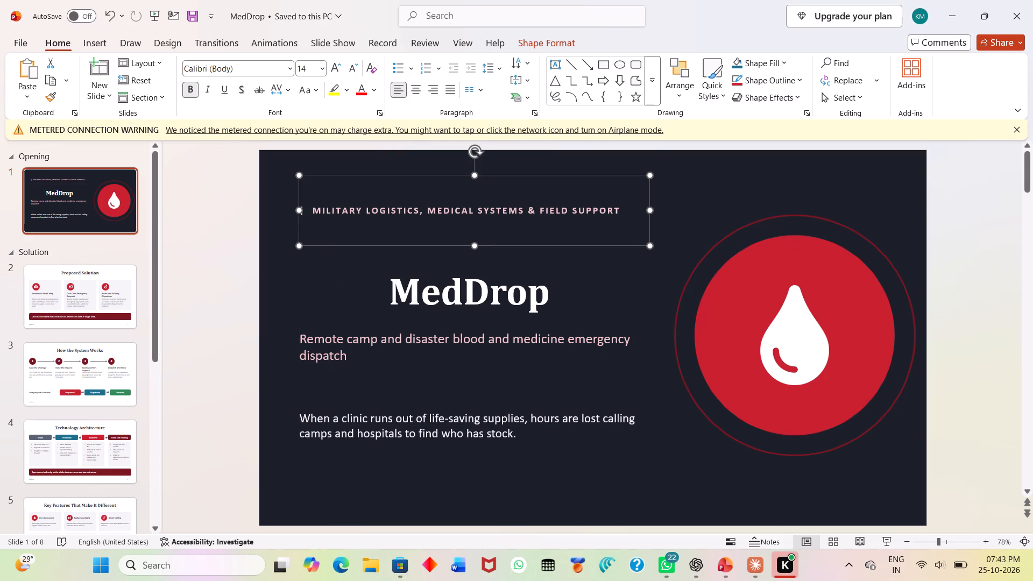
pyautogui.moveTo(476, 239); pyautogui.dragTo(479, 202)
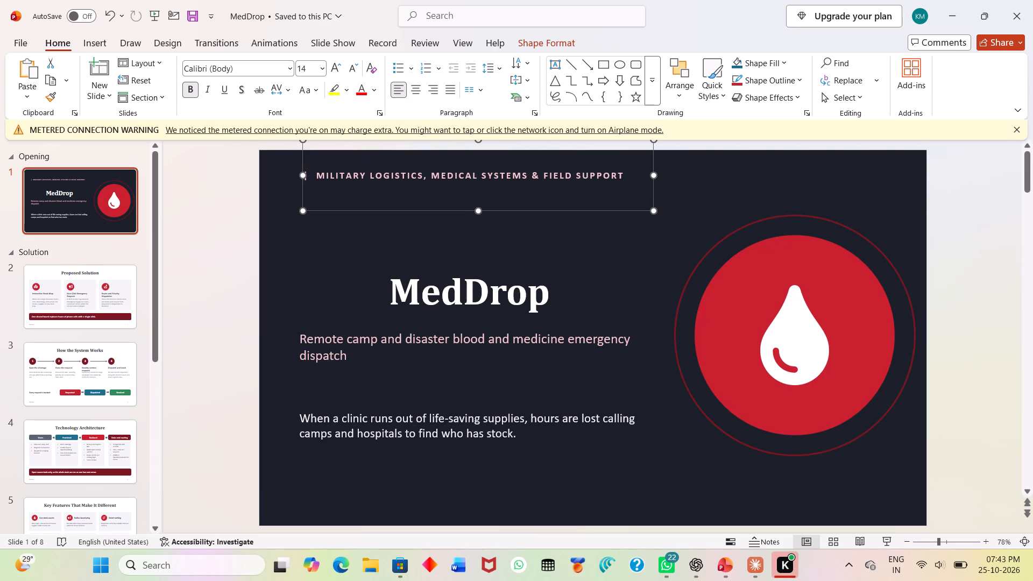
pyautogui.moveTo(480, 206); pyautogui.dragTo(618, 216)
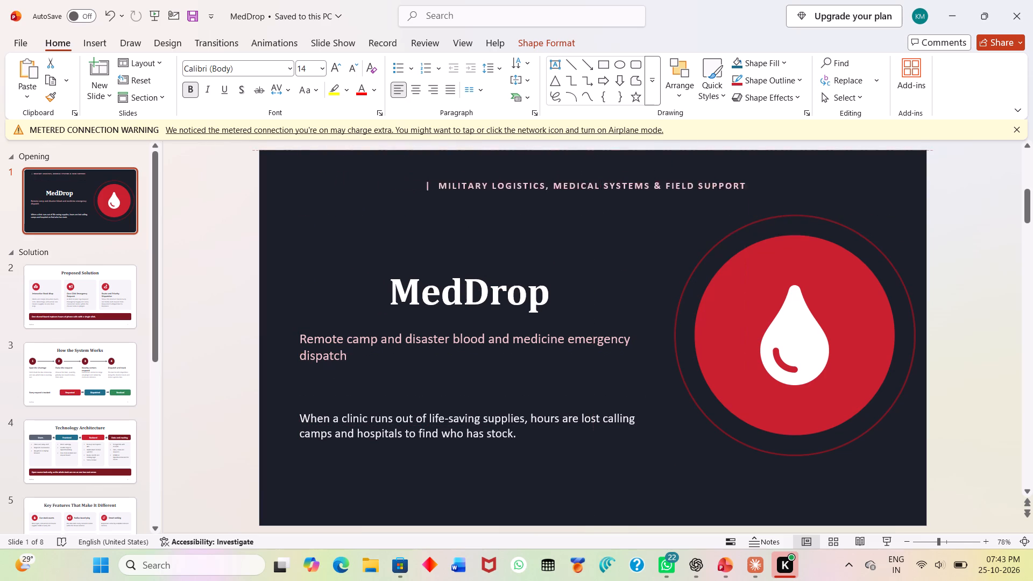
pyautogui.moveTo(618, 216); pyautogui.dragTo(473, 202)
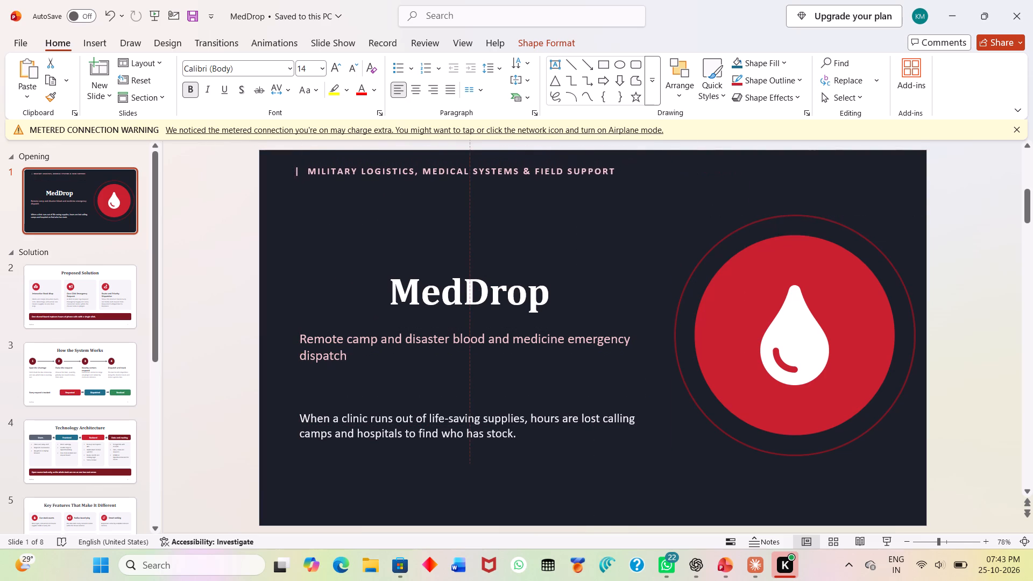
pyautogui.moveTo(473, 202); pyautogui.dragTo(464, 202)
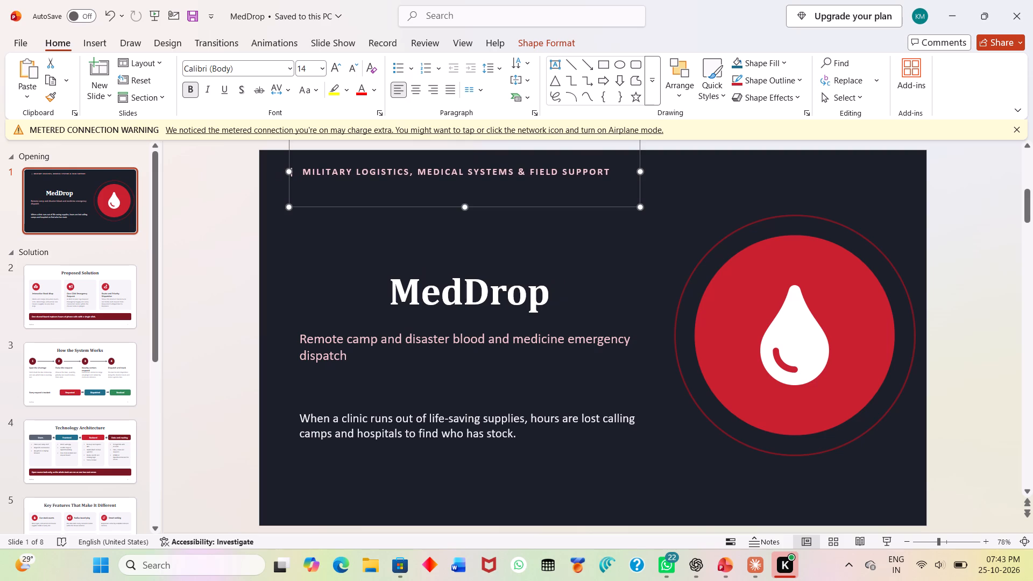
pyautogui.click(533, 243)
# Resize the MedDrop title box vertically so the title sits higher, just below the tagline.
pyautogui.click(460, 297)
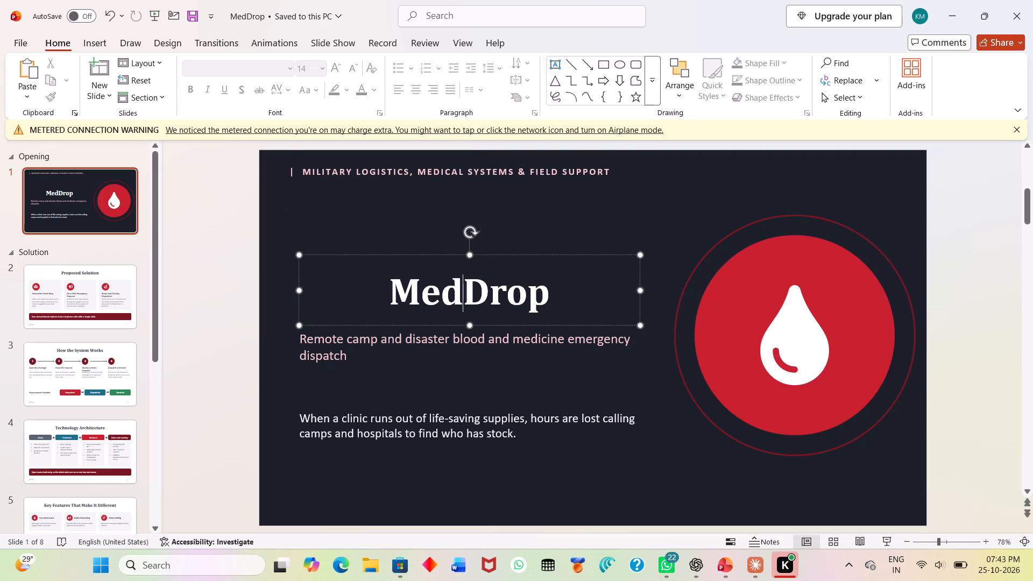
pyautogui.moveTo(472, 329); pyautogui.dragTo(475, 257)
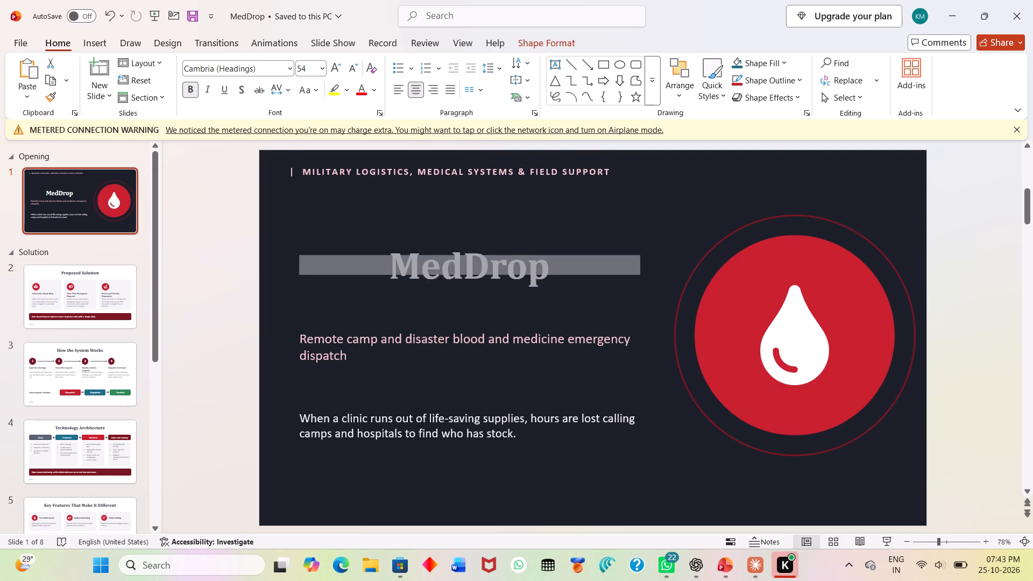
pyautogui.moveTo(475, 257); pyautogui.dragTo(484, 297)
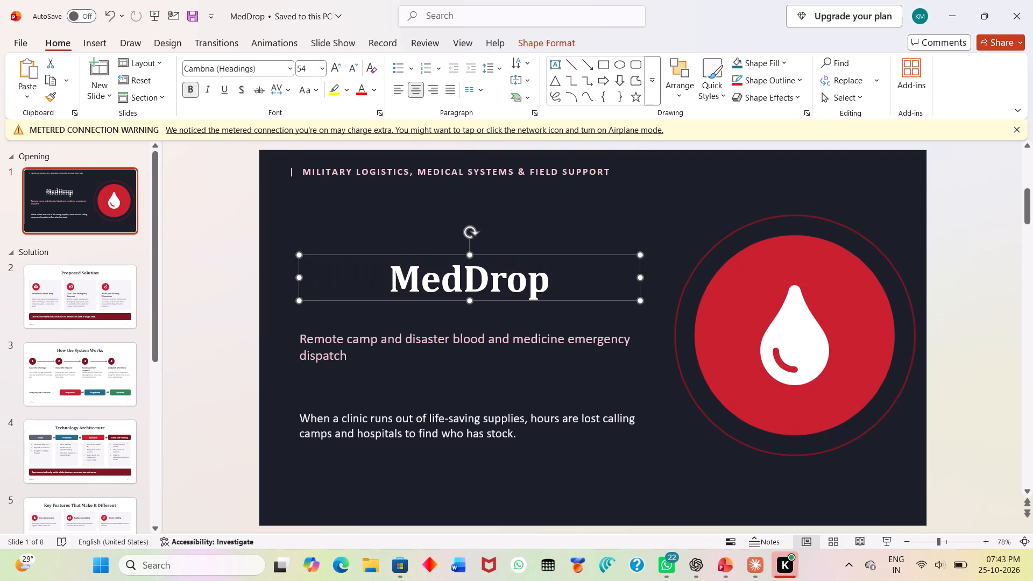
pyautogui.moveTo(472, 252); pyautogui.dragTo(472, 206)
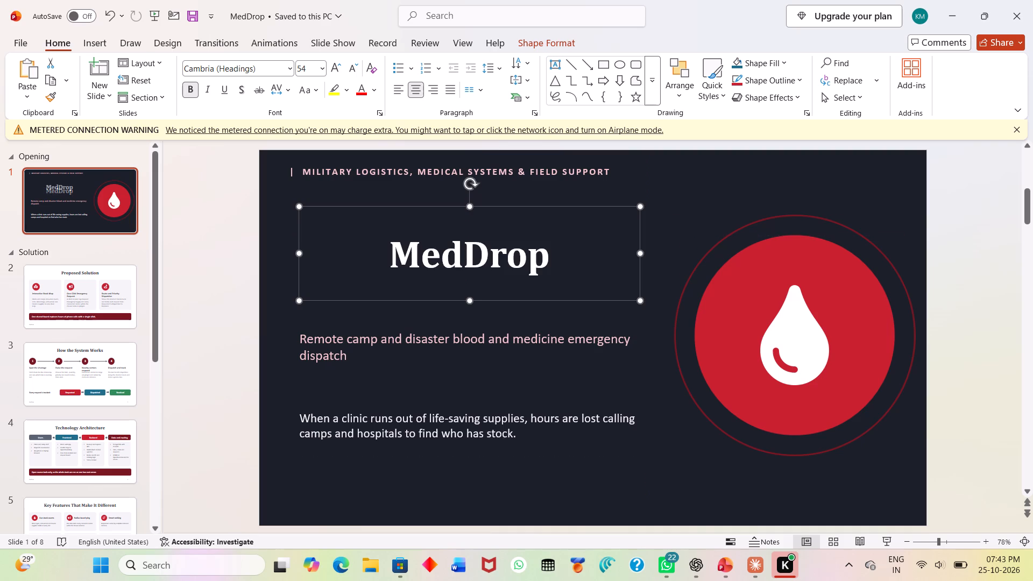
pyautogui.moveTo(470, 298); pyautogui.dragTo(469, 245)
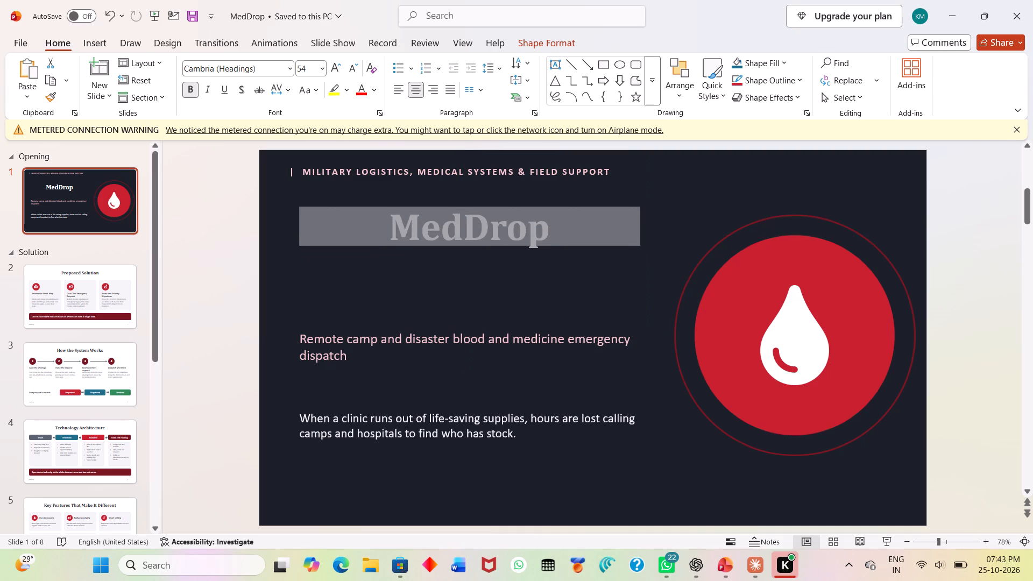
pyautogui.moveTo(469, 245); pyautogui.dragTo(469, 244)
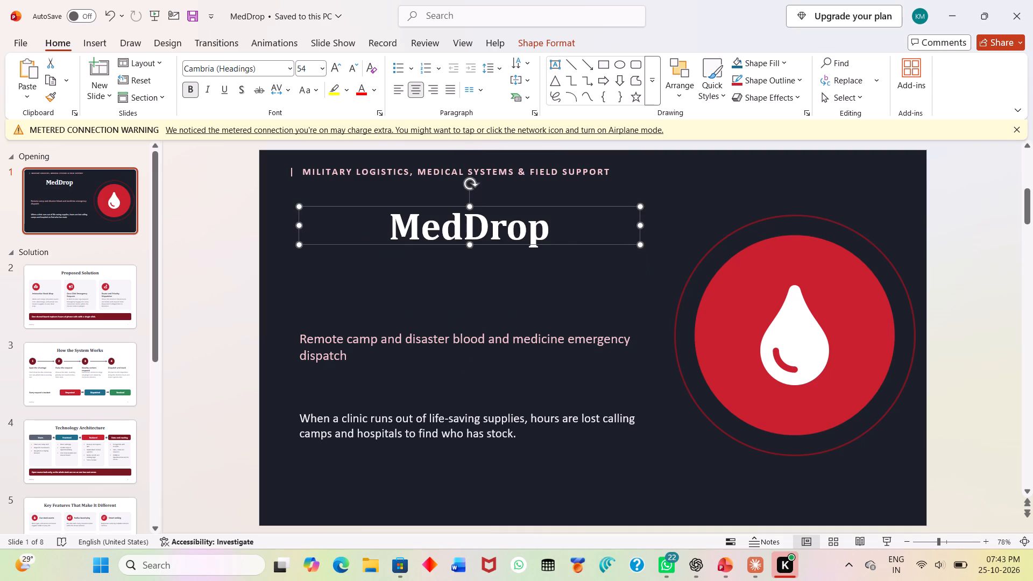
# Widen the tagline text box and shift it right and slightly down, keeping it above the MedDrop title.
pyautogui.moveTo(345, 173); pyautogui.dragTo(503, 185)
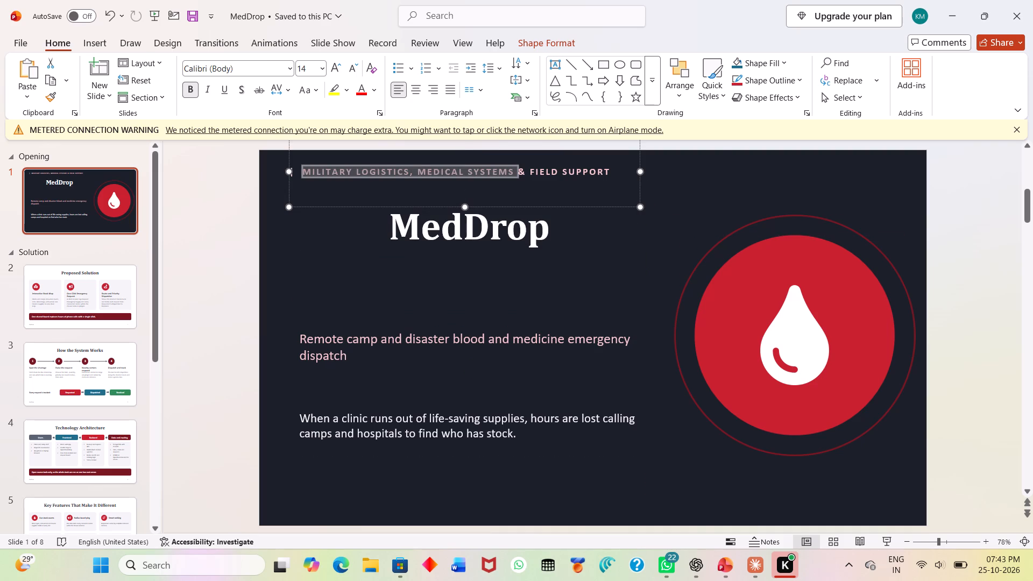
pyautogui.moveTo(503, 185); pyautogui.dragTo(518, 187)
pyautogui.click(546, 261)
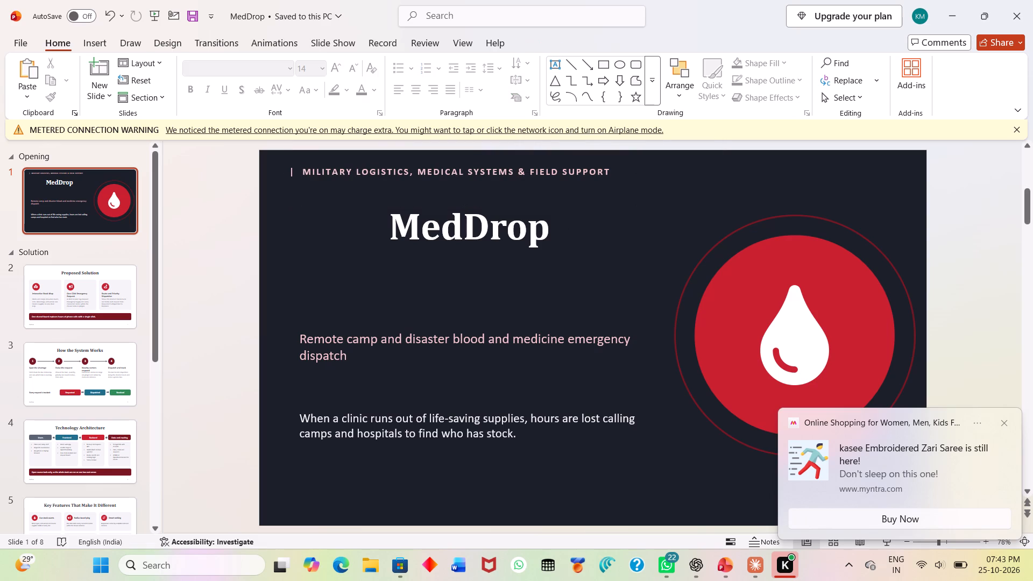
pyautogui.click(581, 171)
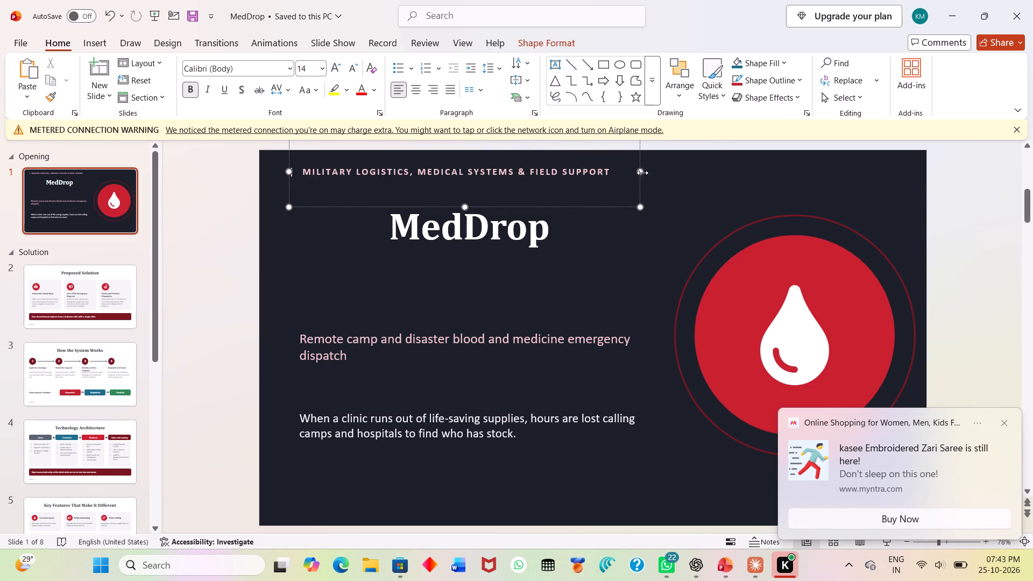
pyautogui.moveTo(642, 173); pyautogui.dragTo(672, 178)
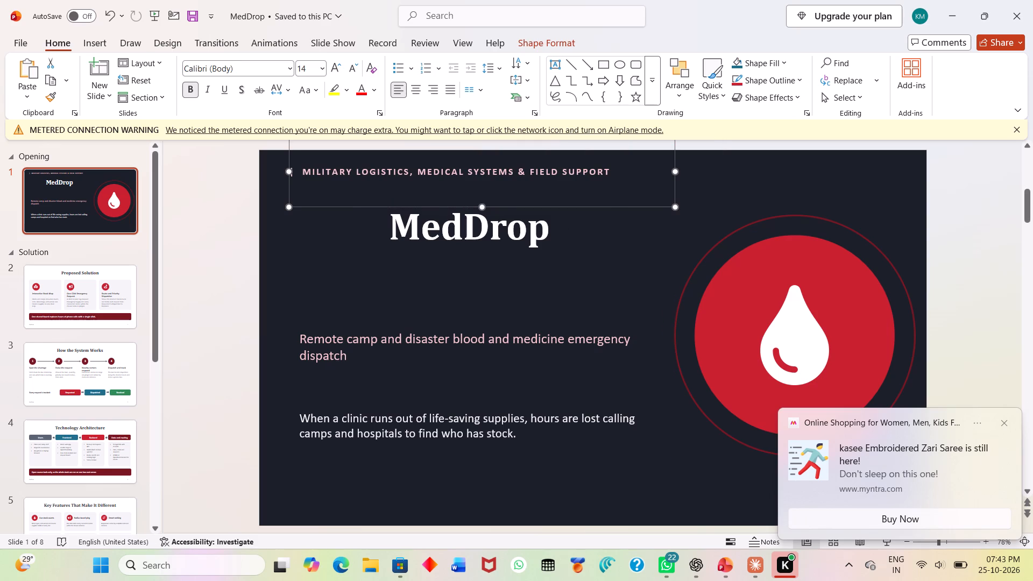
pyautogui.moveTo(674, 146); pyautogui.dragTo(728, 152)
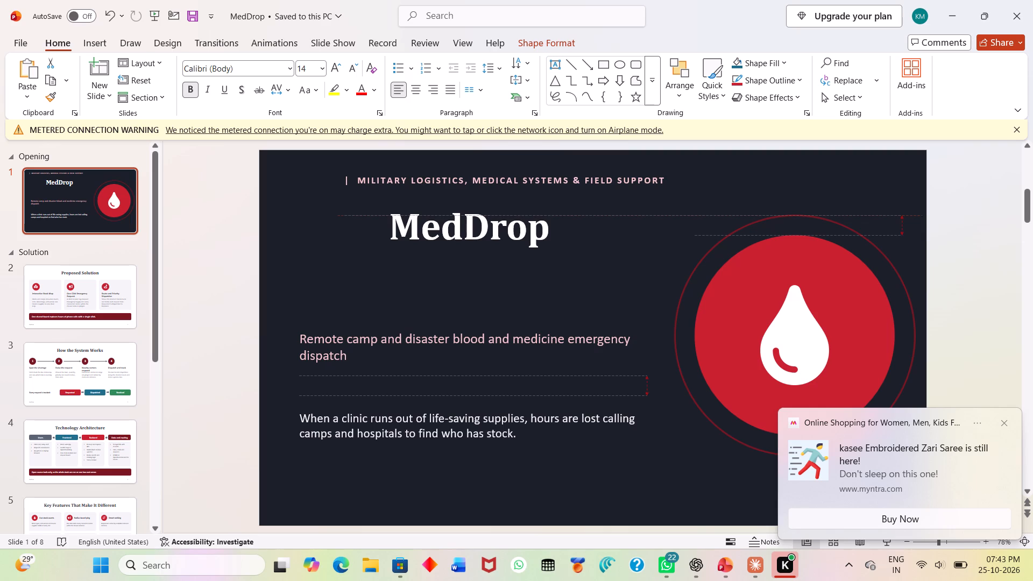
pyautogui.moveTo(728, 152); pyautogui.dragTo(718, 154)
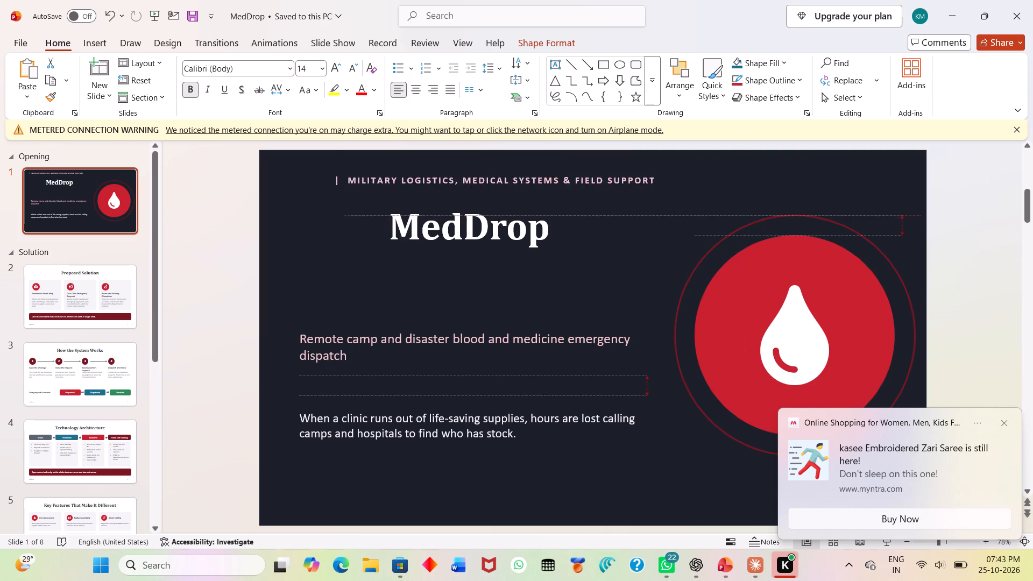
pyautogui.moveTo(718, 154); pyautogui.dragTo(671, 192)
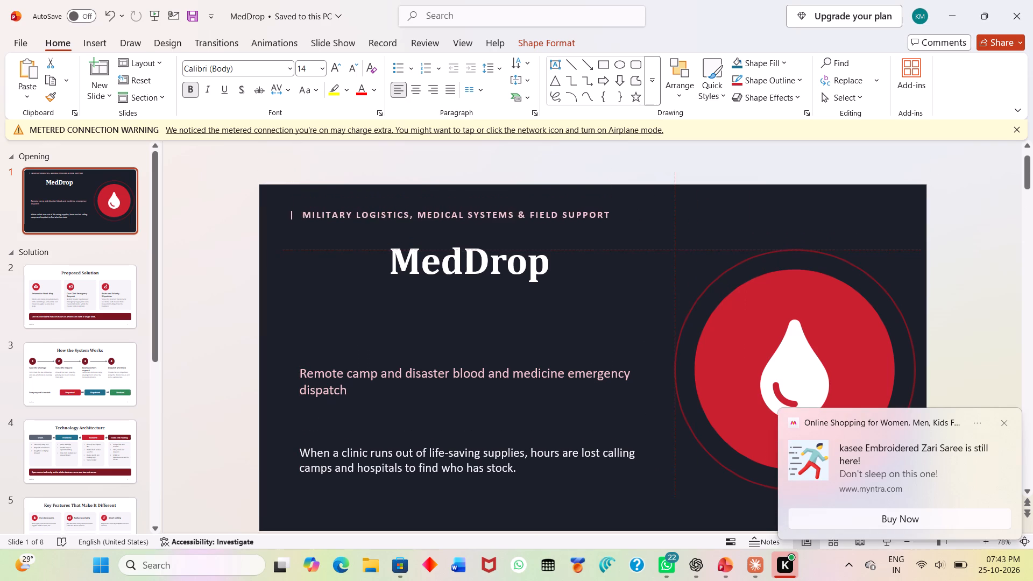
pyautogui.moveTo(671, 192); pyautogui.dragTo(689, 214)
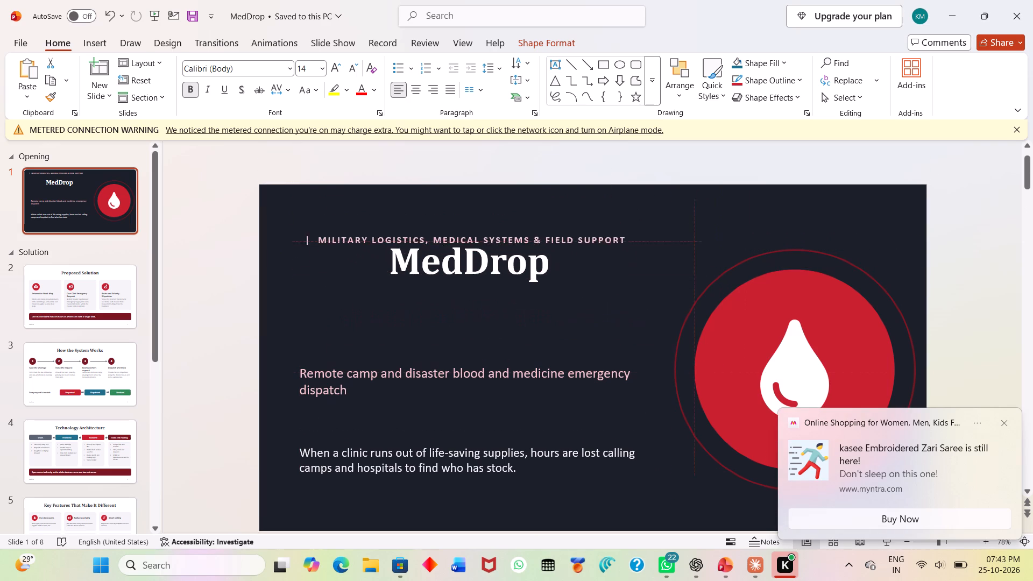
pyautogui.moveTo(689, 214); pyautogui.dragTo(724, 194)
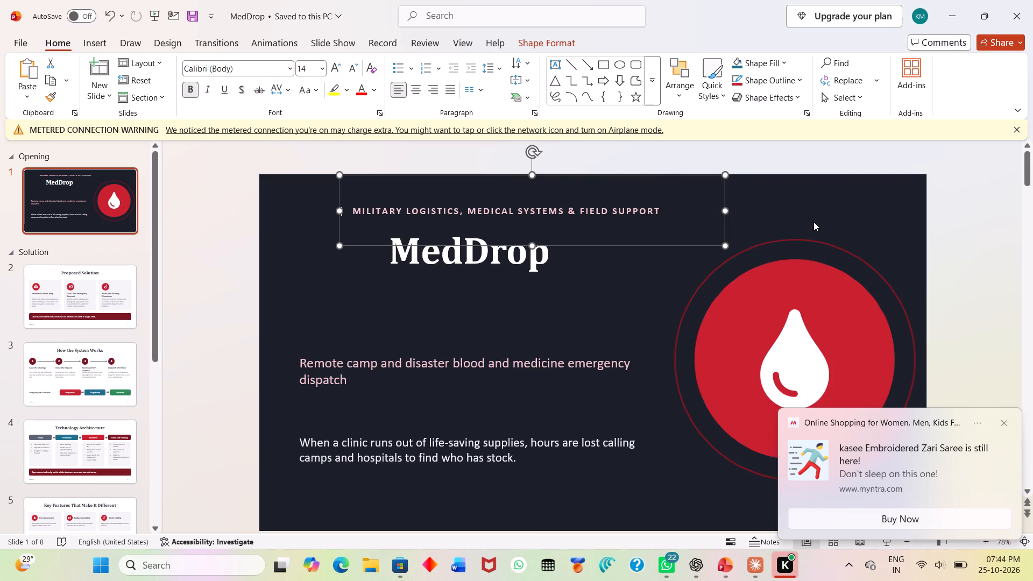
pyautogui.click(813, 218)
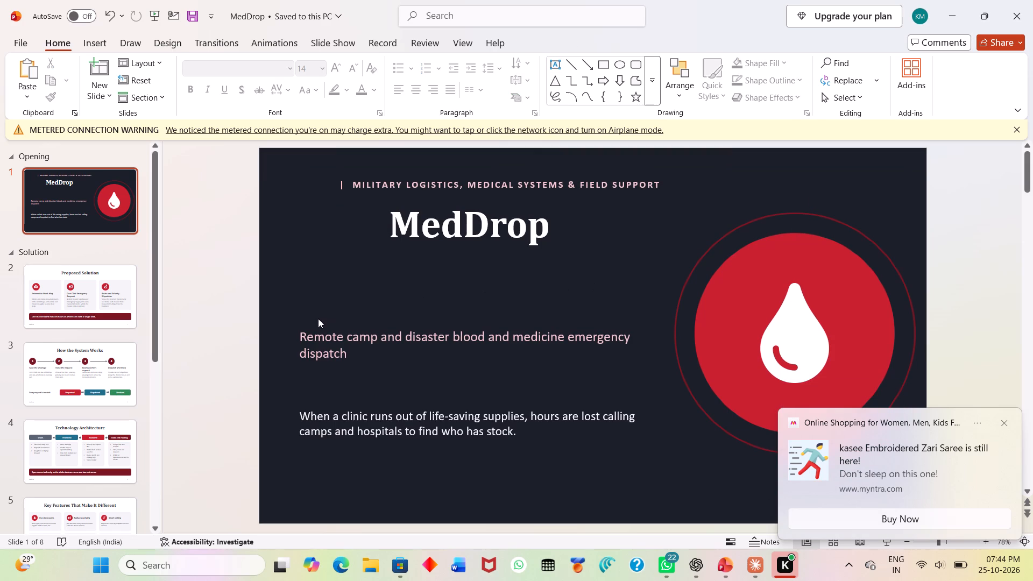
# Extend the MedDrop title box slightly downward to leave more space between the title and the tagline.
pyautogui.click(416, 230)
pyautogui.moveTo(470, 243); pyautogui.dragTo(479, 254)
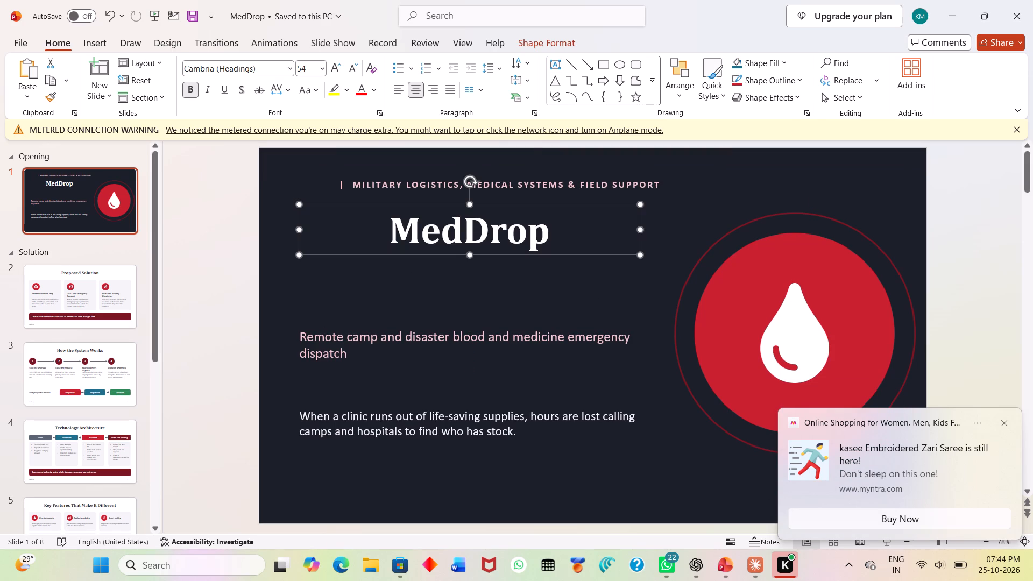
pyautogui.click(671, 198)
pyautogui.click(630, 254)
# Look over slides 2, 3 and 7 of the deck, and return to the title slide.
pyautogui.click(19, 309)
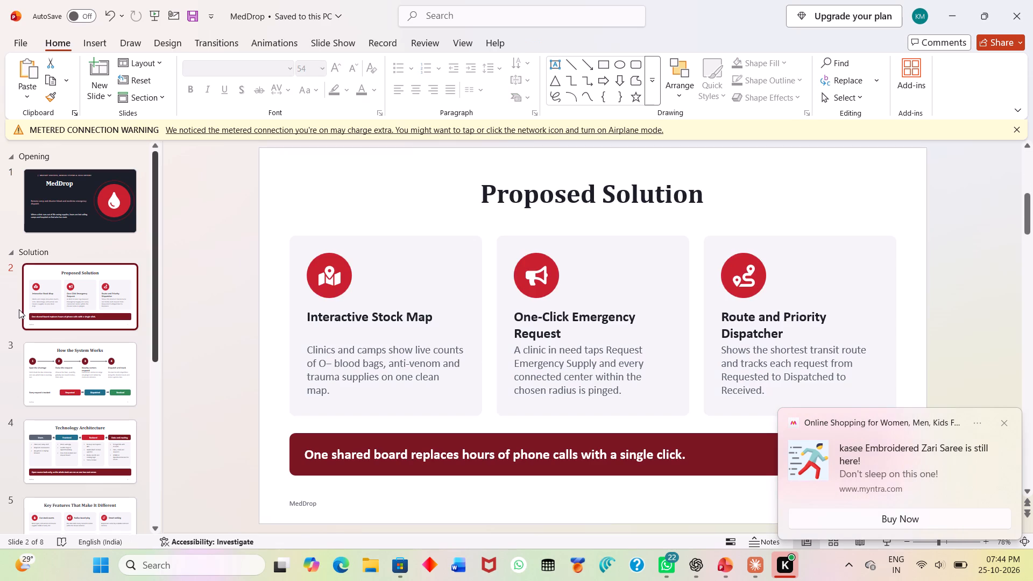
pyautogui.click(112, 387)
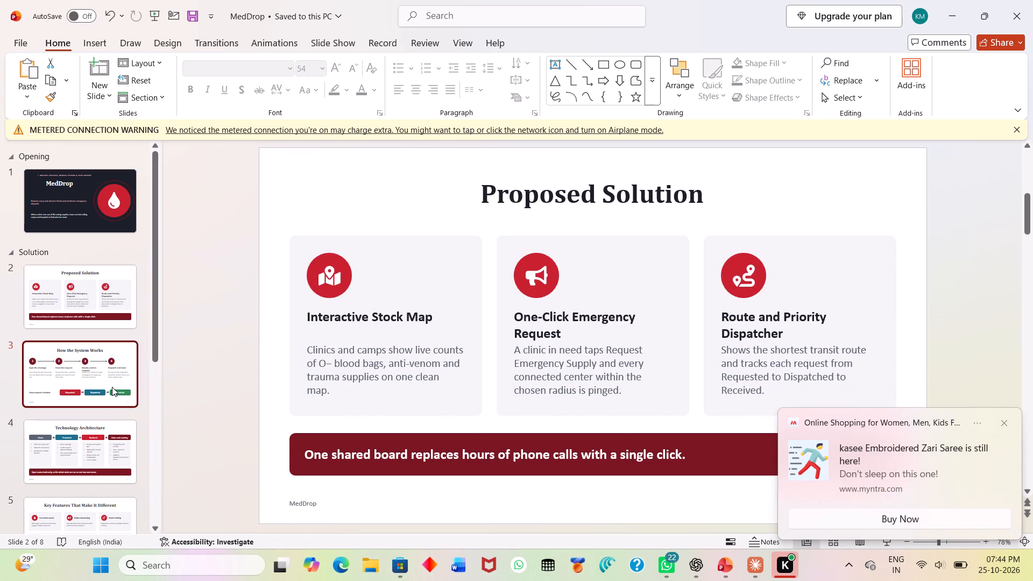
pyautogui.moveTo(155, 328); pyautogui.dragTo(157, 465)
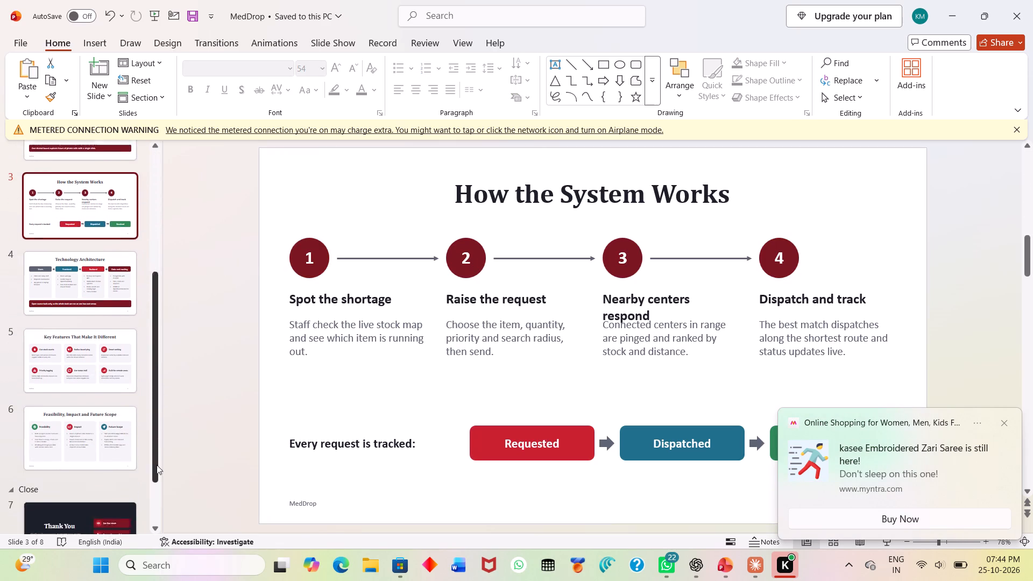
pyautogui.moveTo(157, 465); pyautogui.dragTo(151, 550)
pyautogui.click(78, 400)
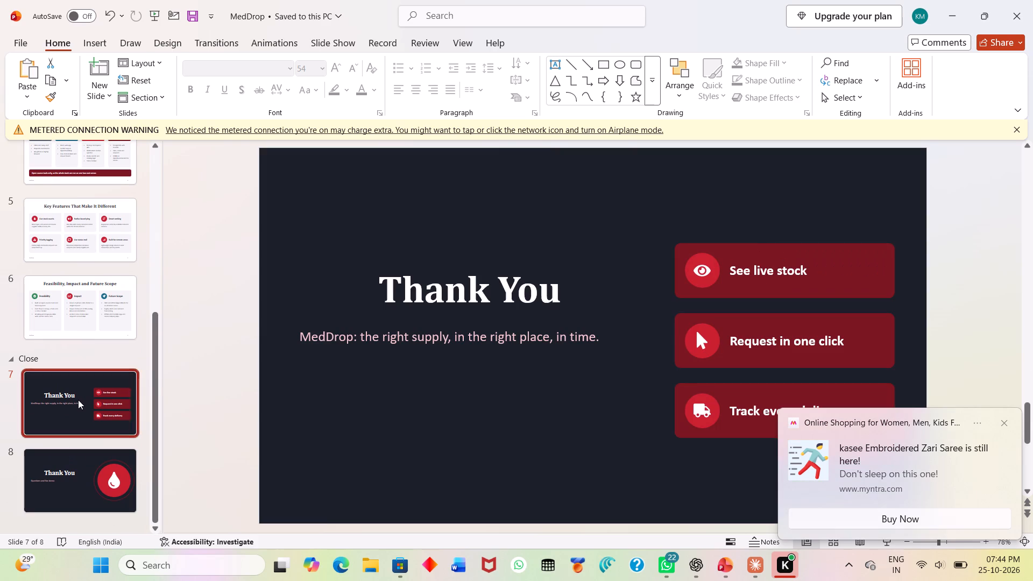
pyautogui.moveTo(154, 384); pyautogui.dragTo(210, 112)
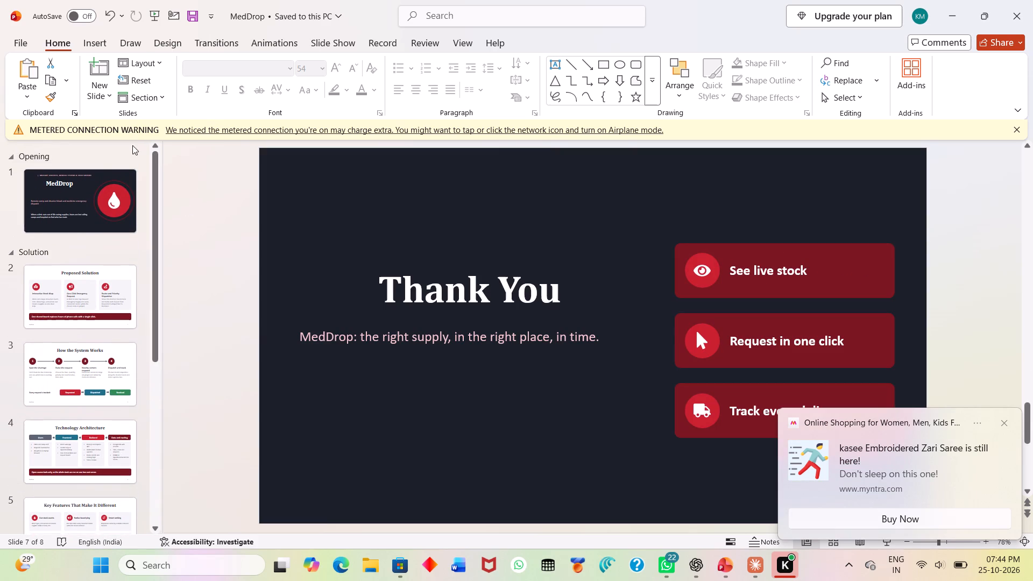
pyautogui.click(88, 181)
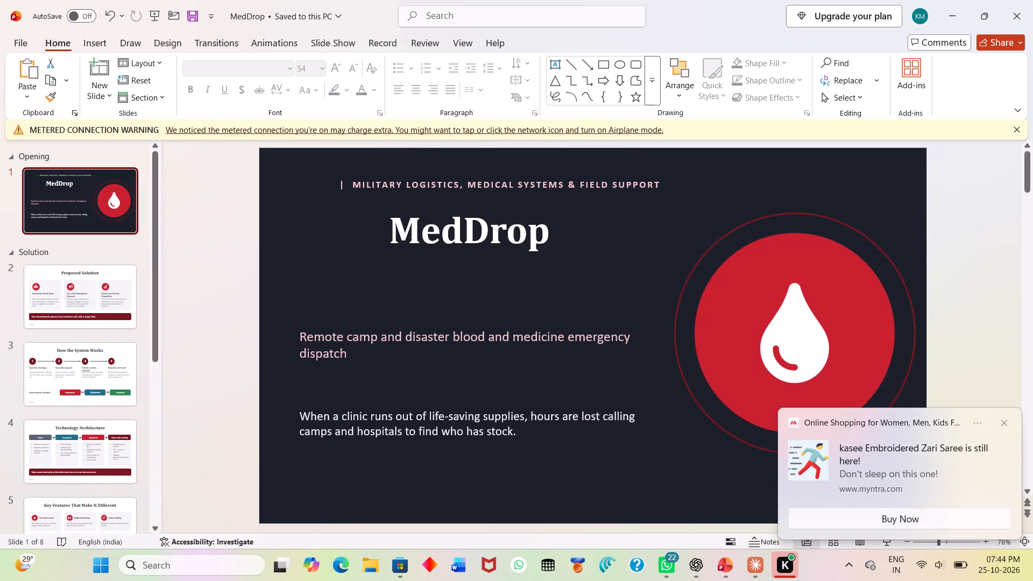
# Resize the "Remote camp and disaster blood" subtitle box vertically so it sits higher, just below the MedDrop title.
pyautogui.click(306, 337)
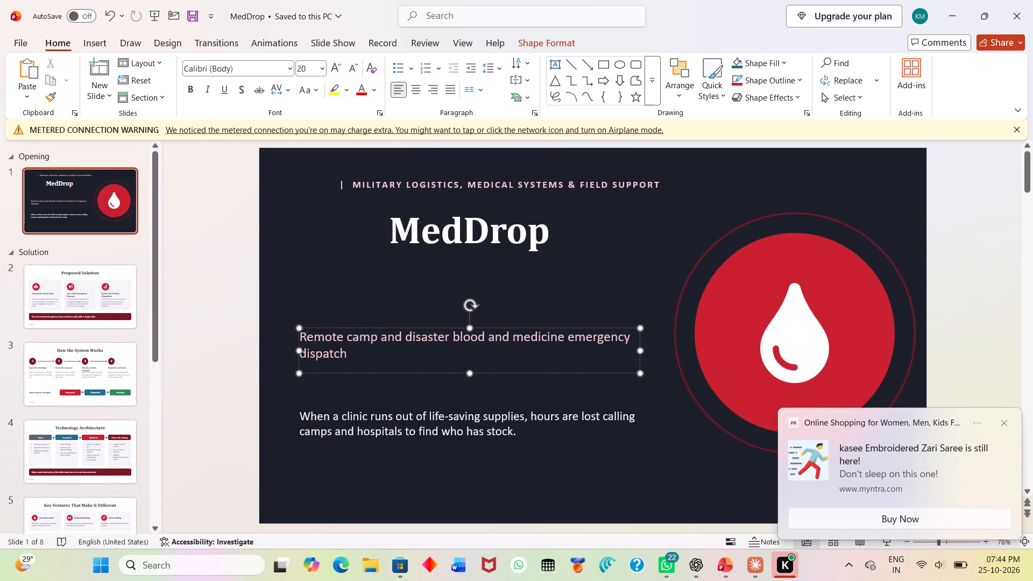
pyautogui.moveTo(469, 370); pyautogui.dragTo(468, 343)
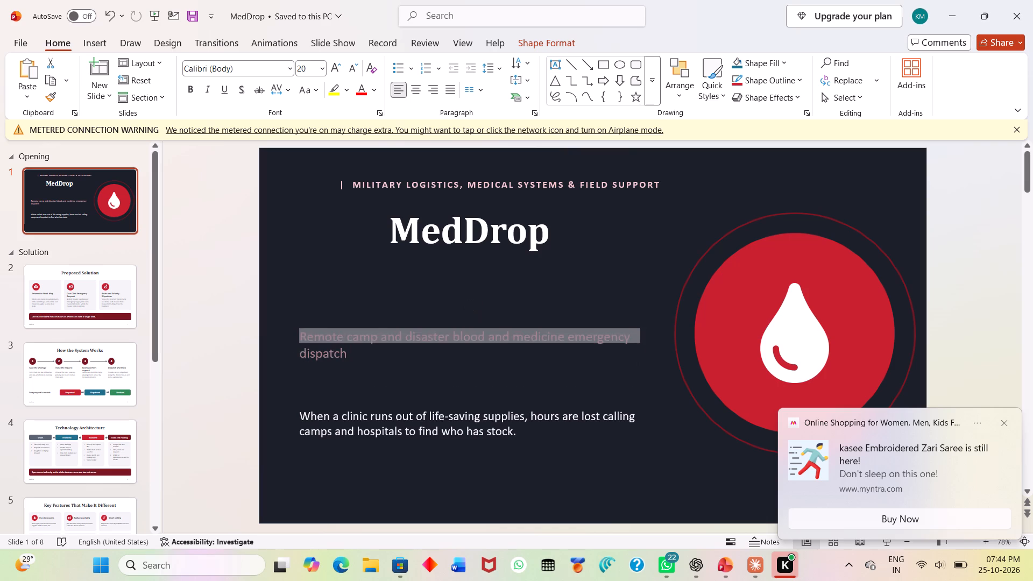
pyautogui.moveTo(468, 343); pyautogui.dragTo(475, 370)
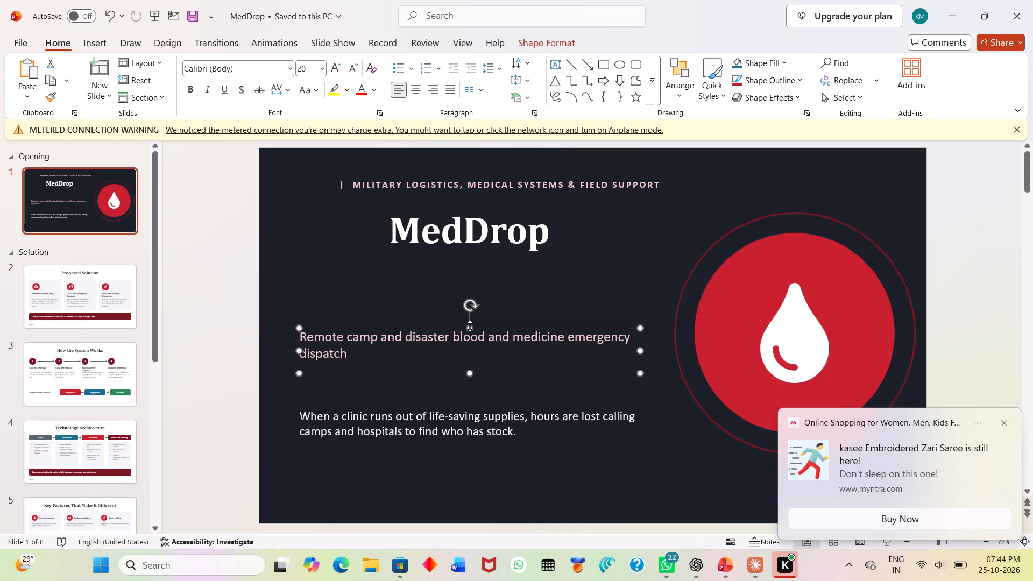
pyautogui.moveTo(470, 326); pyautogui.dragTo(478, 268)
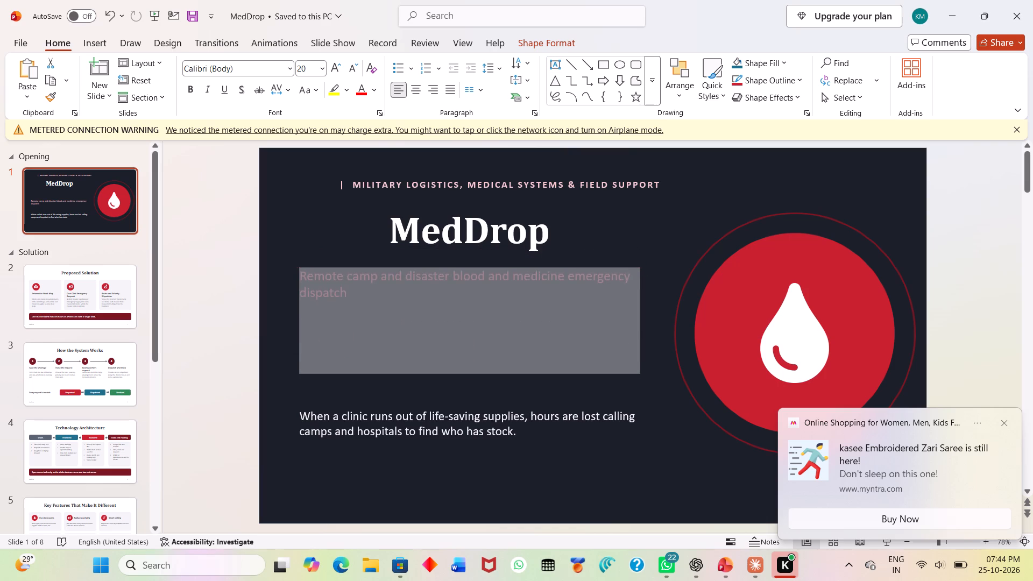
pyautogui.moveTo(478, 268); pyautogui.dragTo(478, 269)
pyautogui.moveTo(469, 370); pyautogui.dragTo(465, 341)
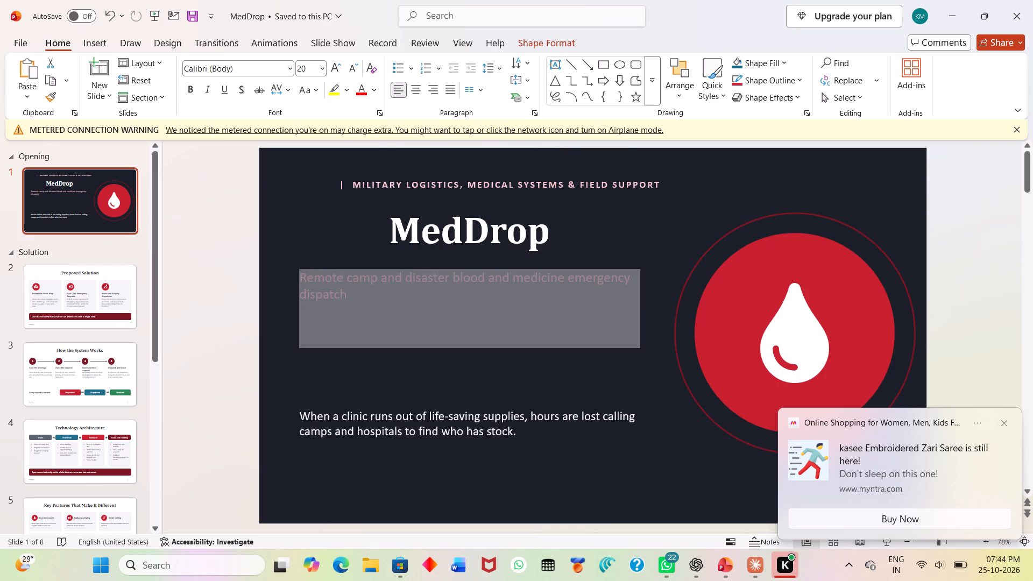
pyautogui.moveTo(465, 341); pyautogui.dragTo(467, 307)
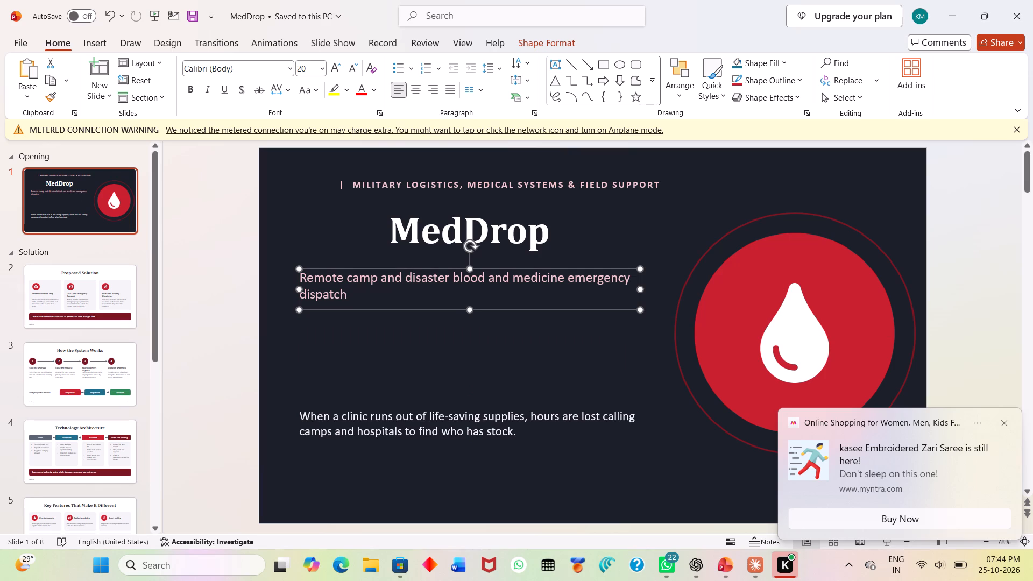
# Resize the "When a clinic runs out" text box vertically so it sits lower, near the bottom edge of the title slide.
pyautogui.click(336, 412)
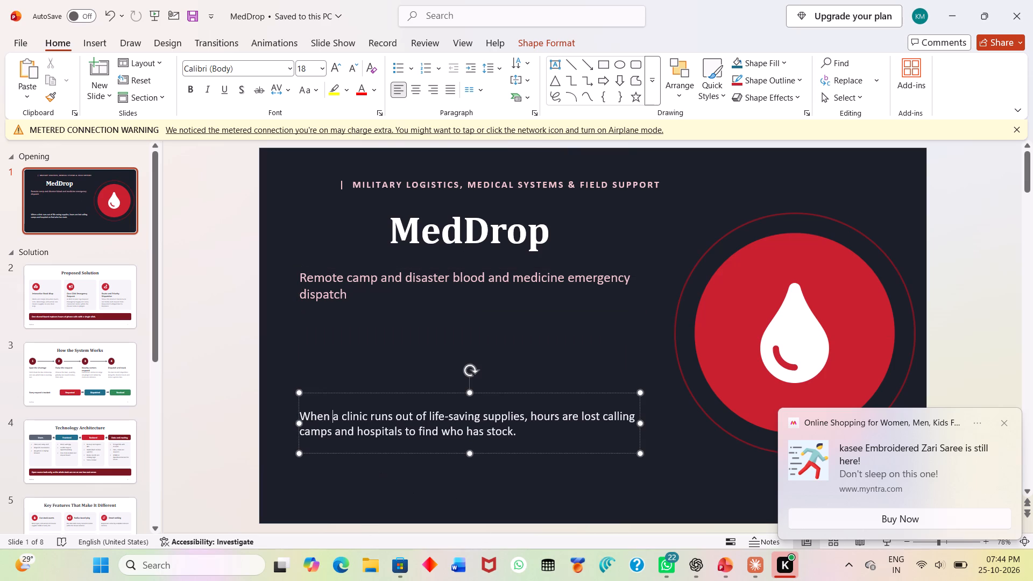
pyautogui.moveTo(469, 451); pyautogui.dragTo(482, 508)
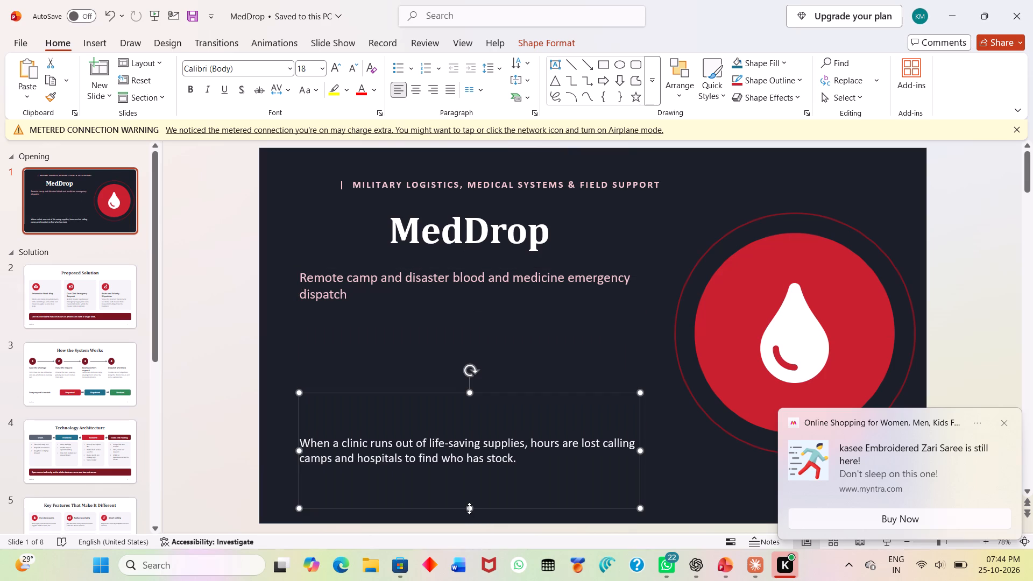
pyautogui.moveTo(469, 508); pyautogui.dragTo(491, 519)
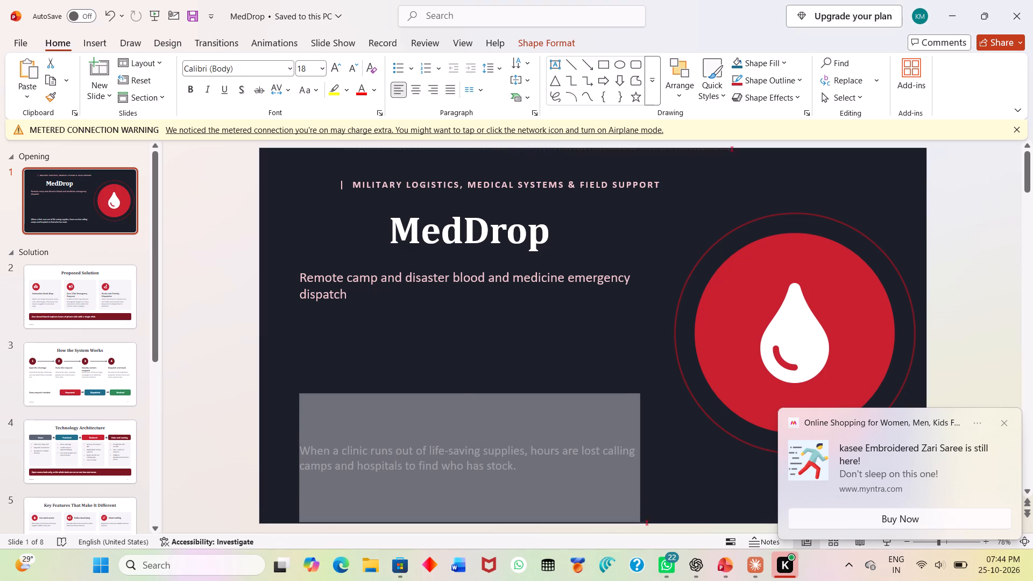
pyautogui.moveTo(491, 519); pyautogui.dragTo(490, 508)
pyautogui.moveTo(468, 390); pyautogui.dragTo(473, 439)
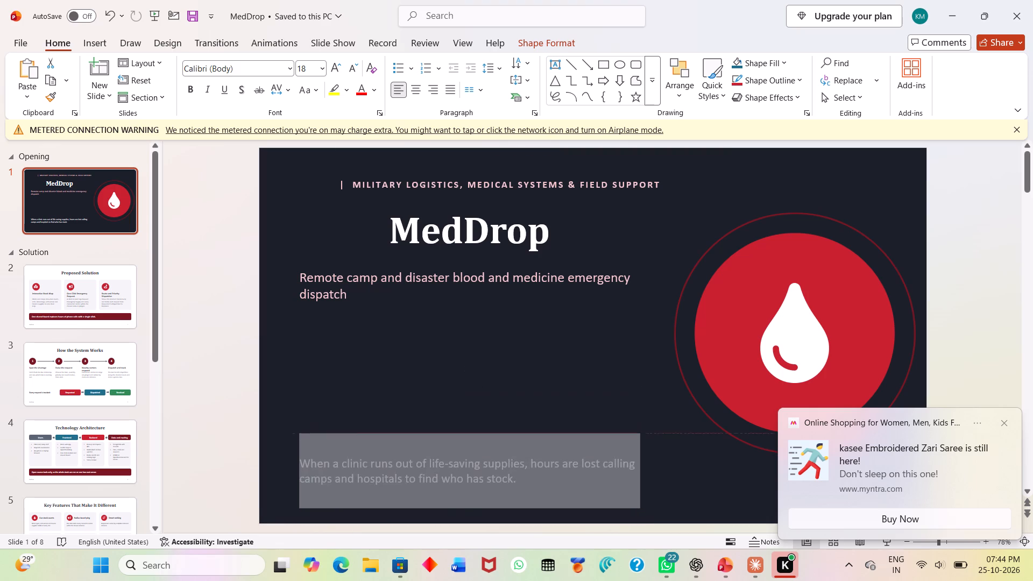
pyautogui.moveTo(473, 439); pyautogui.dragTo(483, 471)
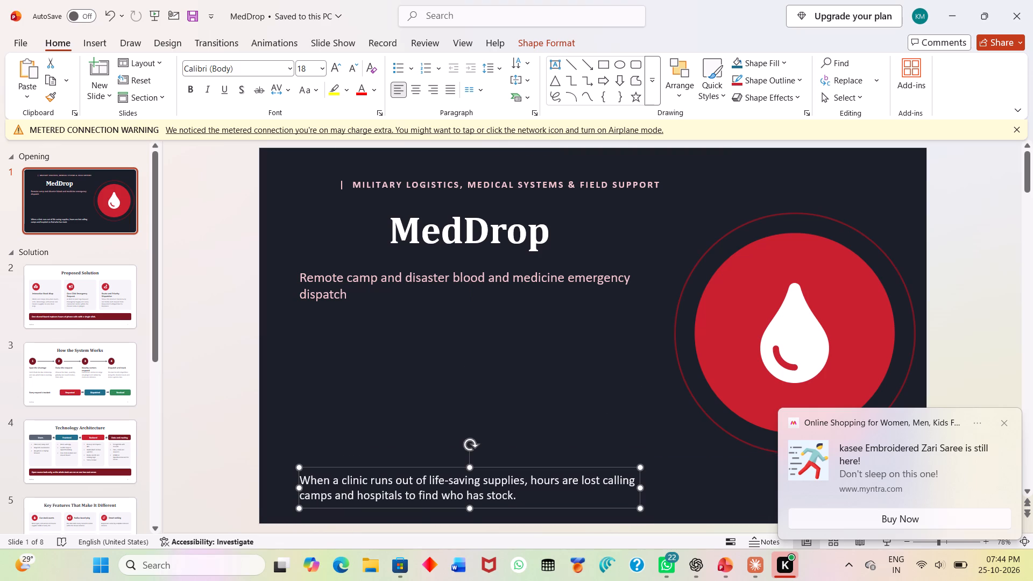
# Dismiss the shopping notification and resize the clinic text box horizontally so its two lines sit beneath the blood-drop graphic.
pyautogui.click(1008, 424)
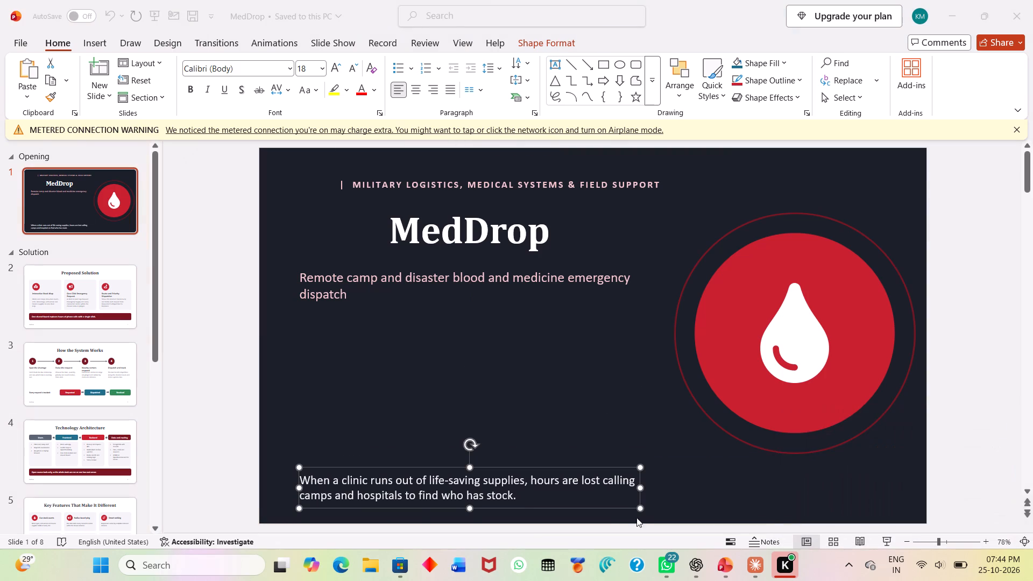
pyautogui.moveTo(643, 488); pyautogui.dragTo(884, 477)
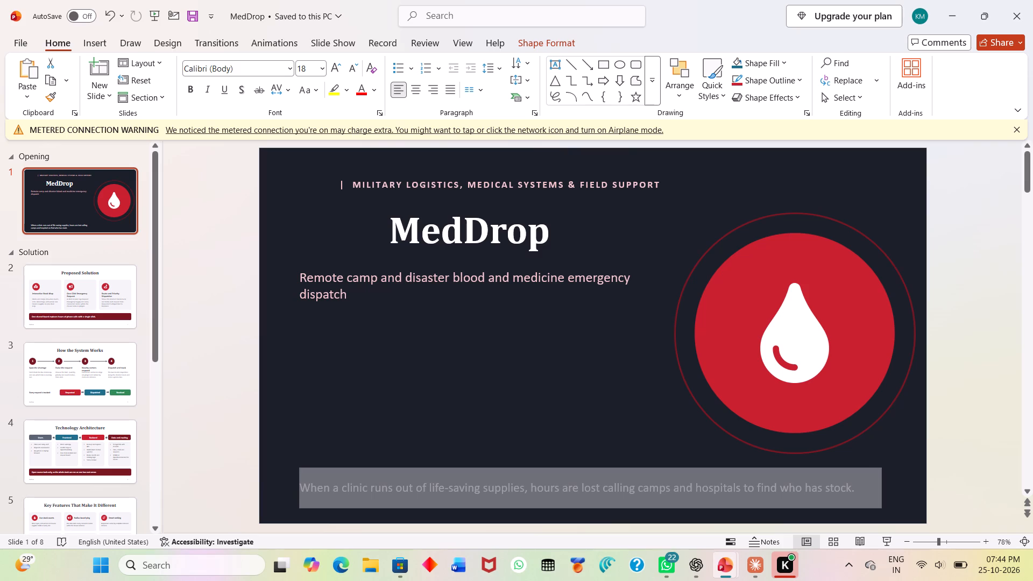
pyautogui.moveTo(884, 477); pyautogui.dragTo(898, 476)
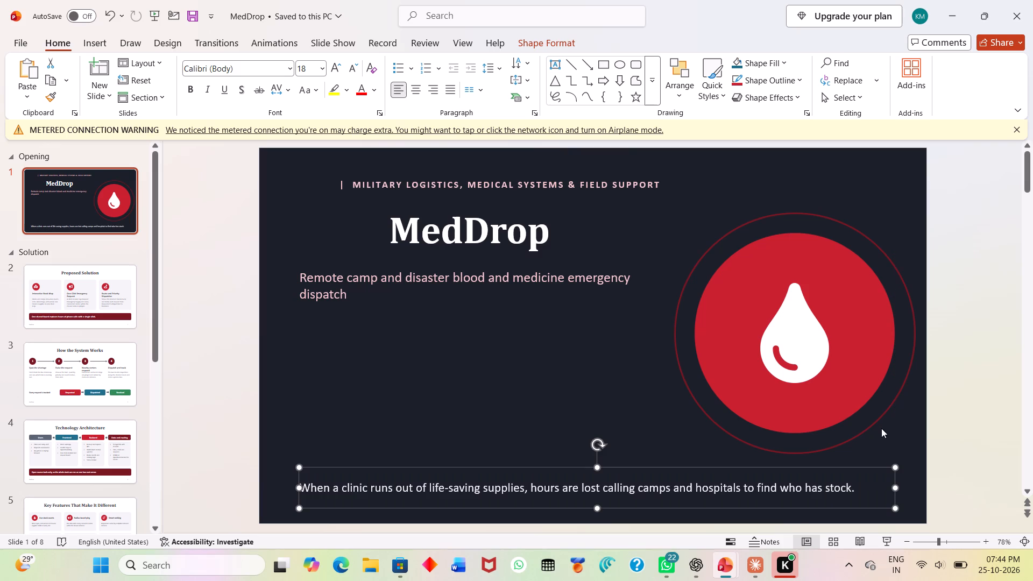
pyautogui.moveTo(294, 489); pyautogui.dragTo(588, 466)
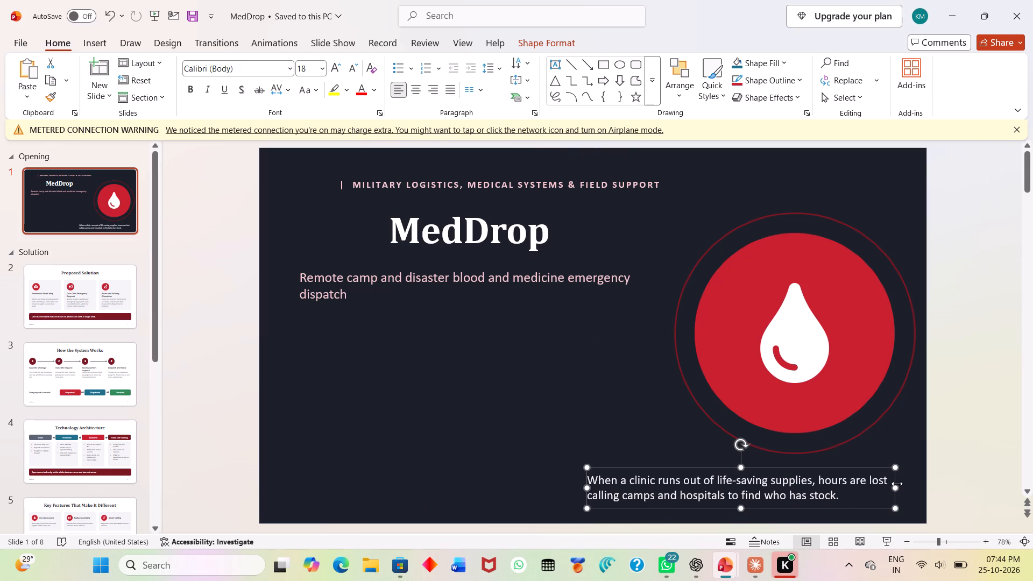
pyautogui.moveTo(897, 484); pyautogui.dragTo(914, 479)
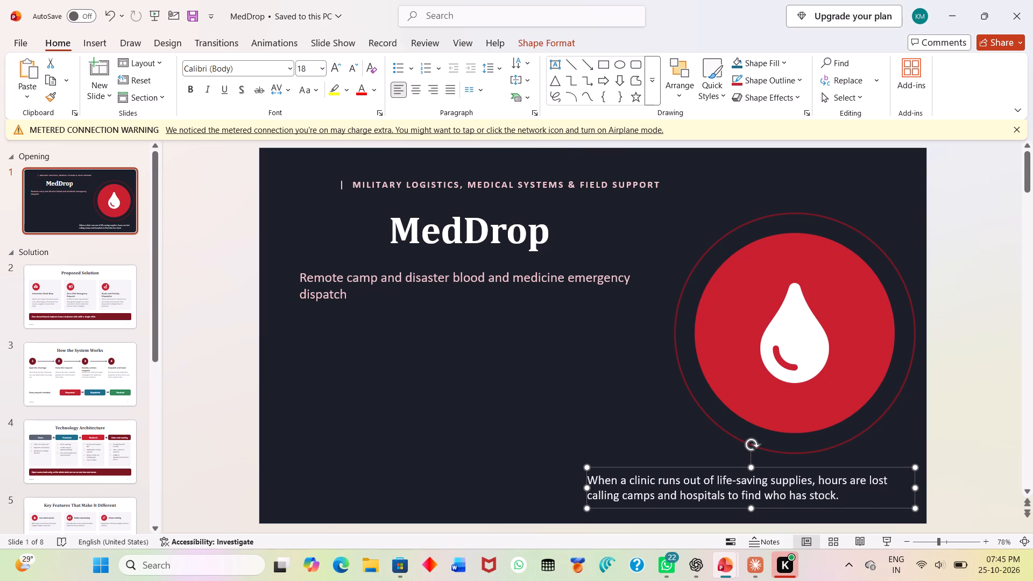
pyautogui.moveTo(586, 487); pyautogui.dragTo(625, 463)
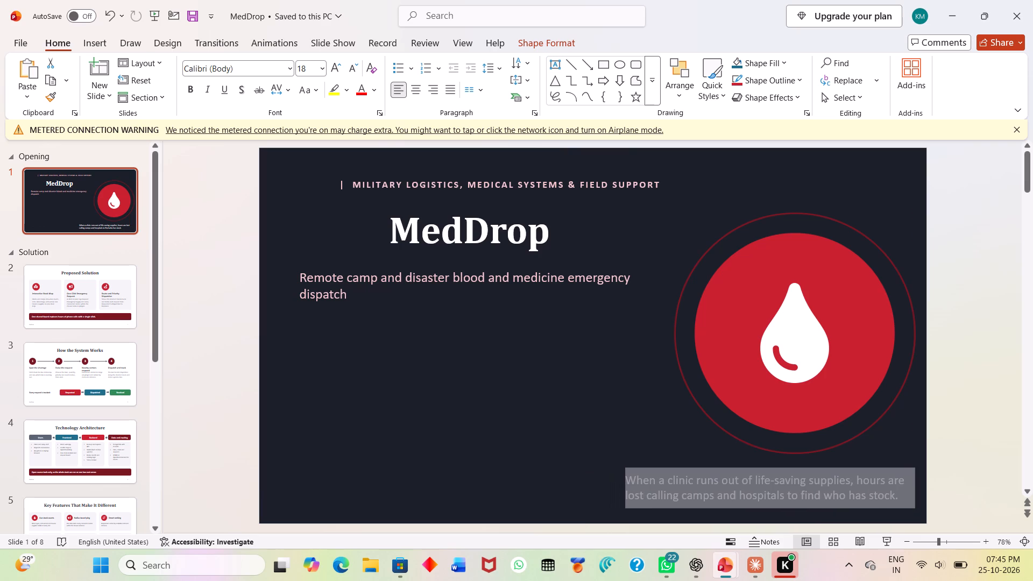
pyautogui.moveTo(625, 463); pyautogui.dragTo(620, 459)
pyautogui.click(528, 442)
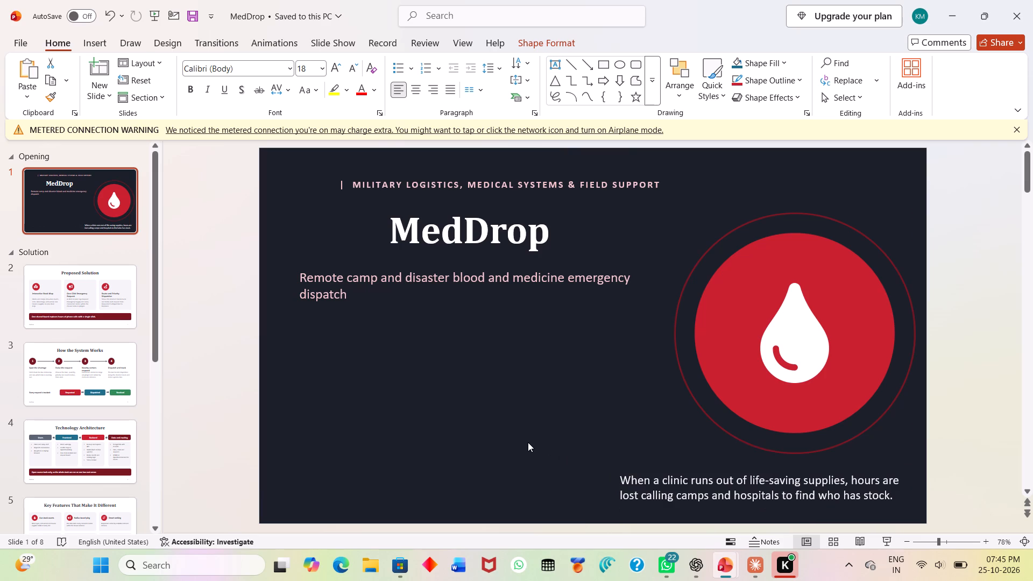
# Move the thin outer ring of the blood-drop graphic left and slightly down on the title slide.
pyautogui.click(781, 419)
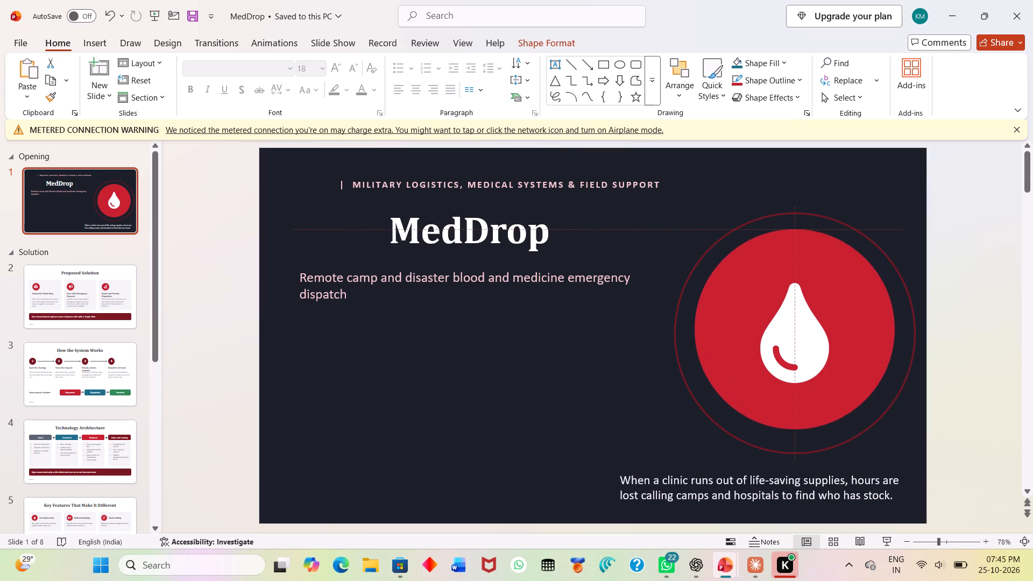
pyautogui.moveTo(699, 428); pyautogui.dragTo(687, 426)
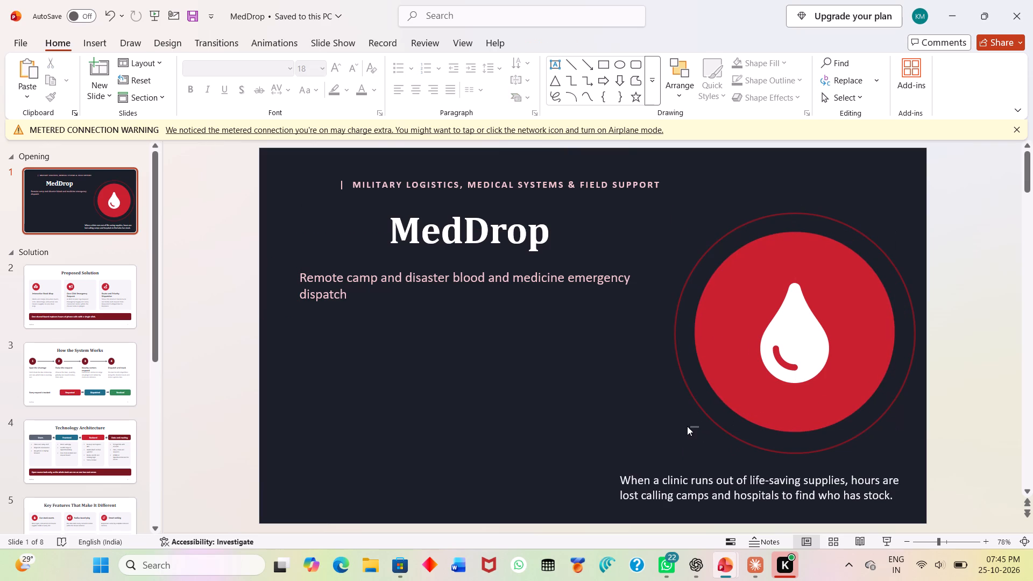
pyautogui.moveTo(687, 426); pyautogui.dragTo(684, 424)
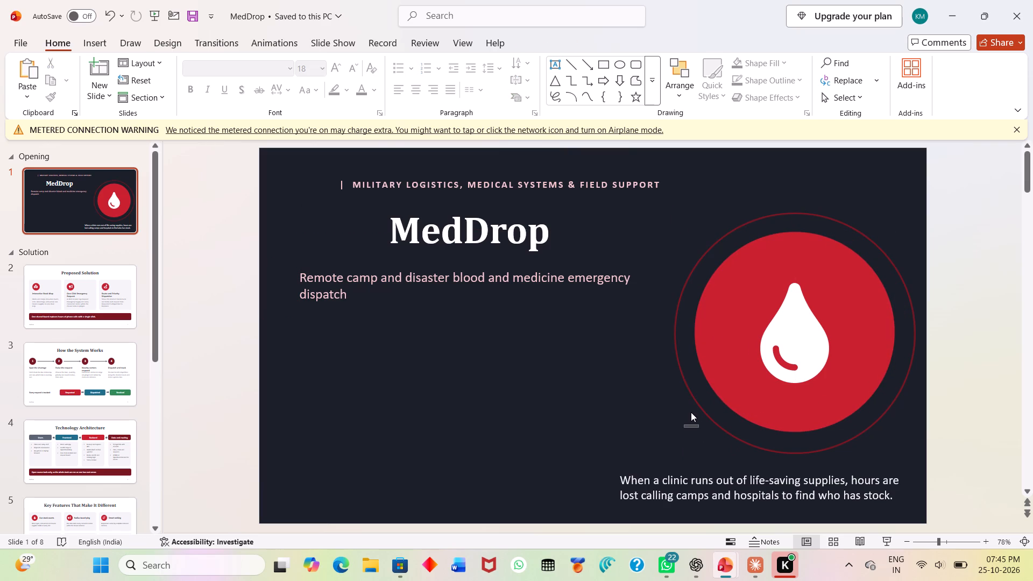
pyautogui.click(691, 412)
pyautogui.click(694, 405)
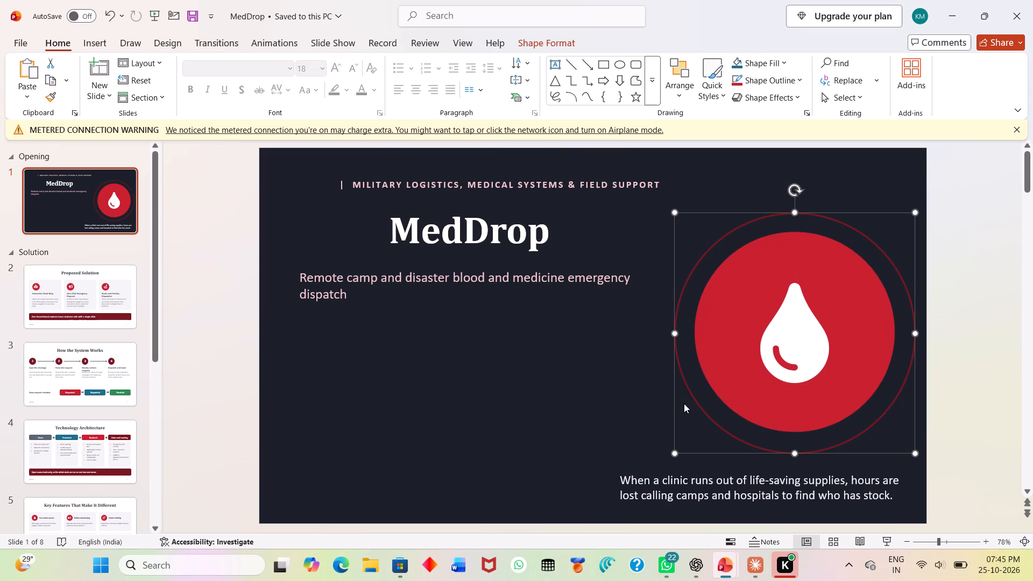
pyautogui.click(674, 338)
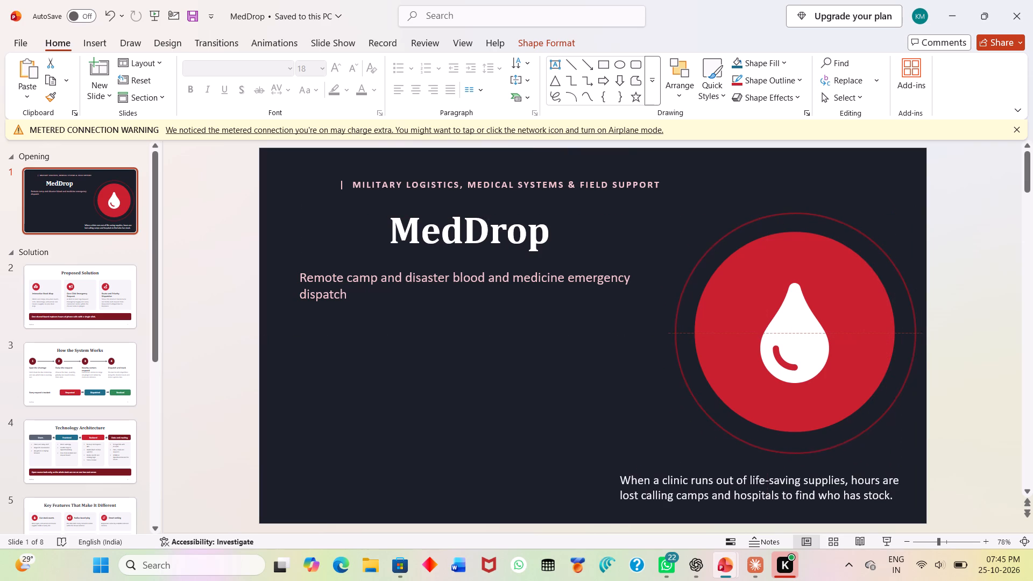
pyautogui.moveTo(674, 338); pyautogui.dragTo(650, 340)
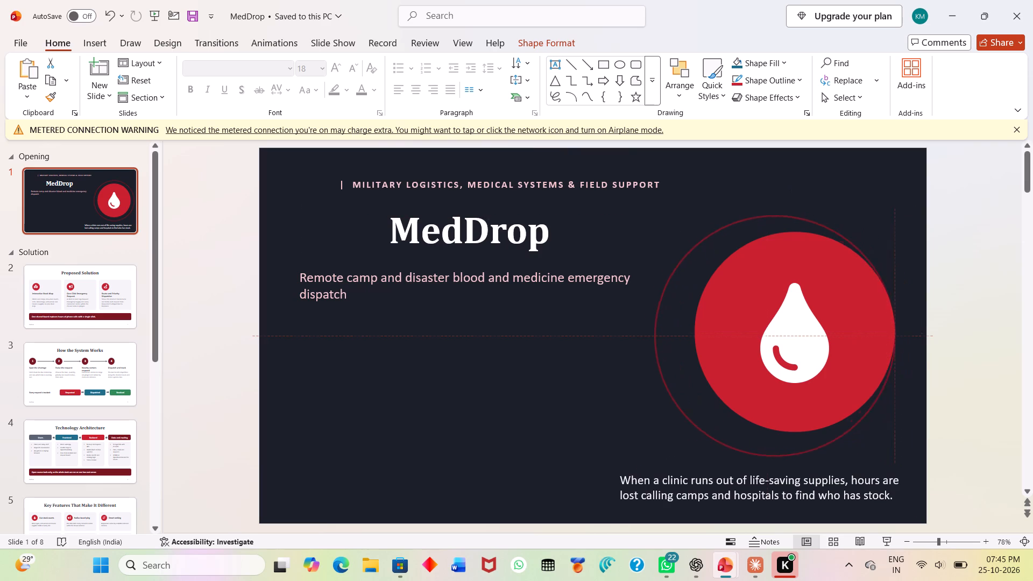
pyautogui.moveTo(650, 340); pyautogui.dragTo(639, 341)
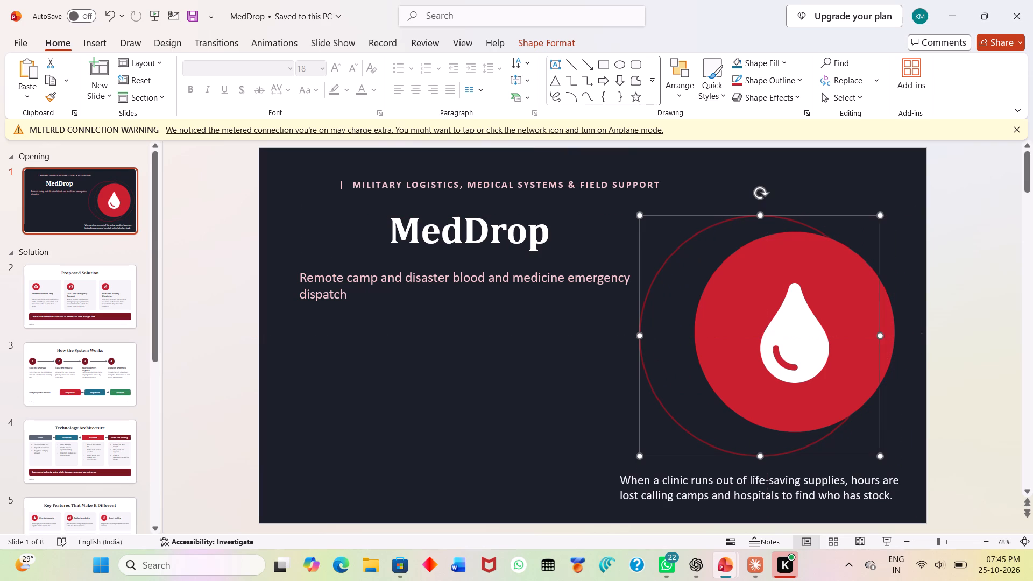
# Move the filled red circle and the white drop icon left so both are centred within the outer ring.
pyautogui.moveTo(709, 331); pyautogui.dragTo(673, 331)
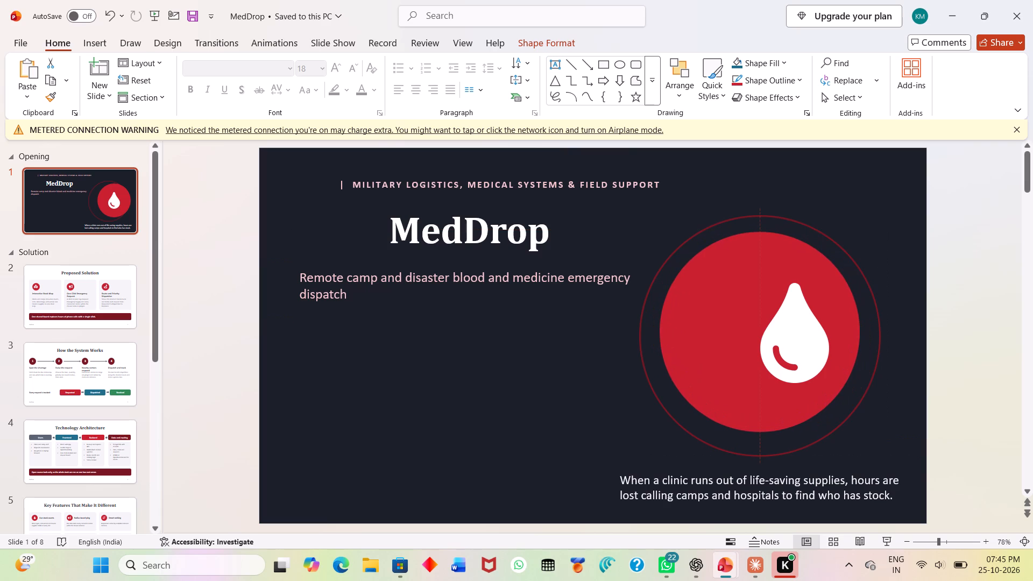
pyautogui.moveTo(673, 331); pyautogui.dragTo(677, 332)
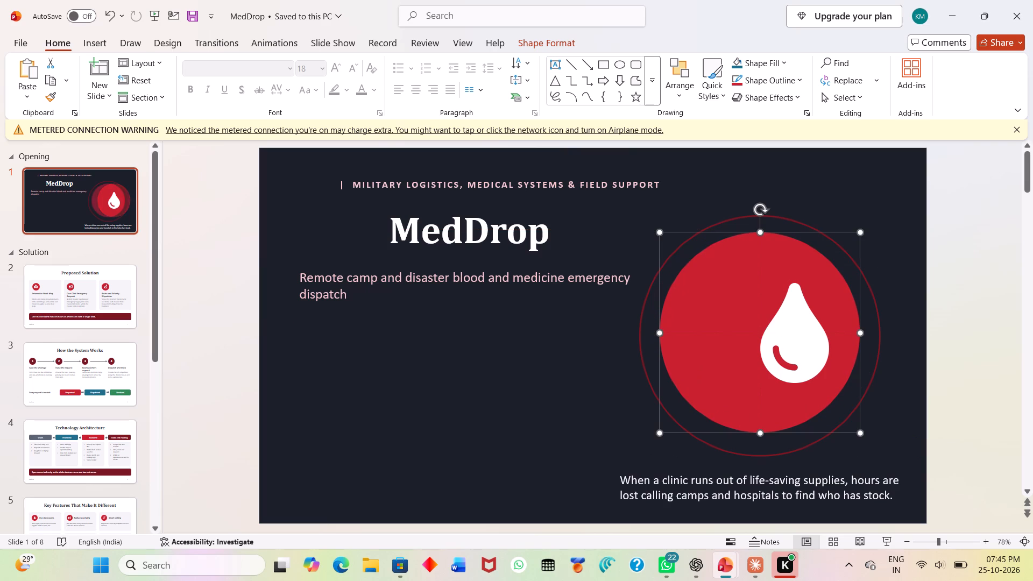
pyautogui.moveTo(803, 334); pyautogui.dragTo(771, 329)
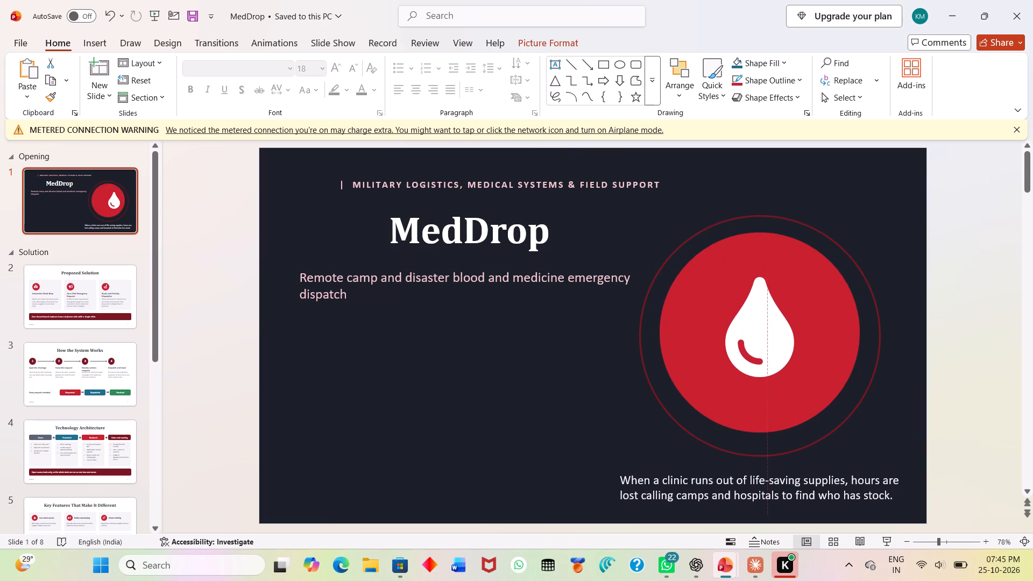
pyautogui.moveTo(771, 329); pyautogui.dragTo(768, 331)
pyautogui.click(559, 370)
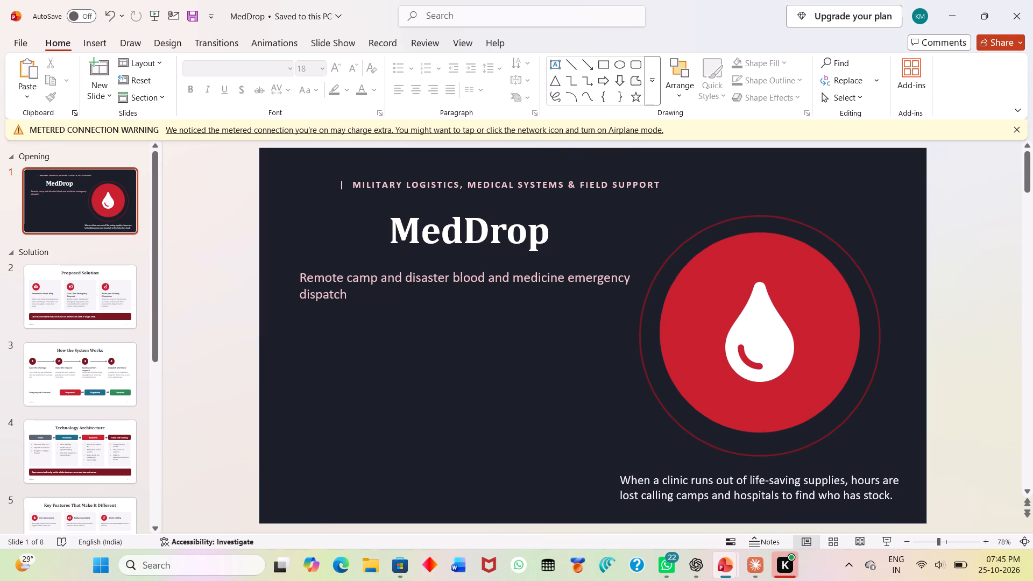
# Change the title slide's heading from "MedDrop" to "MedI GO".
pyautogui.click(499, 237)
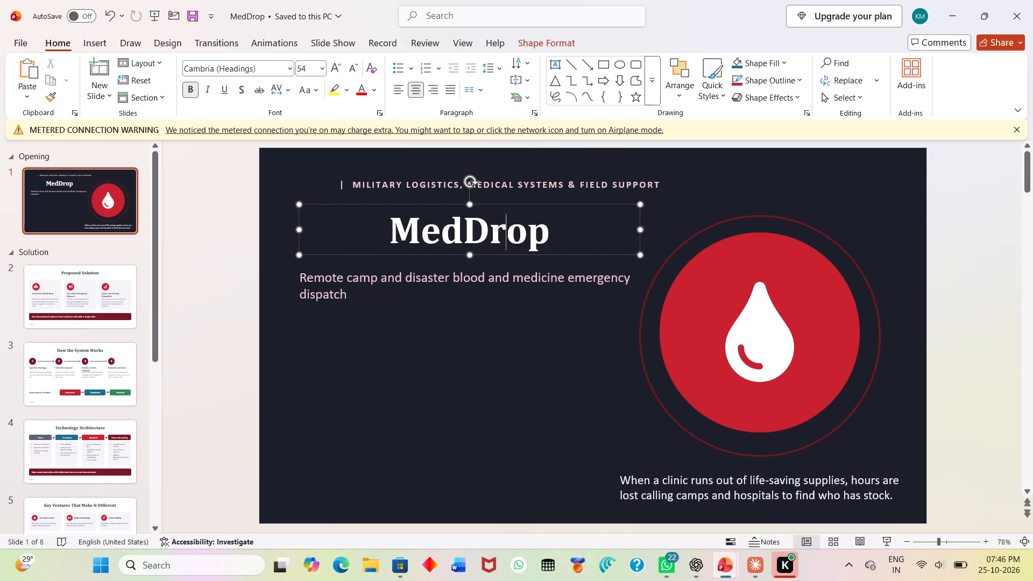
pyautogui.click(470, 224)
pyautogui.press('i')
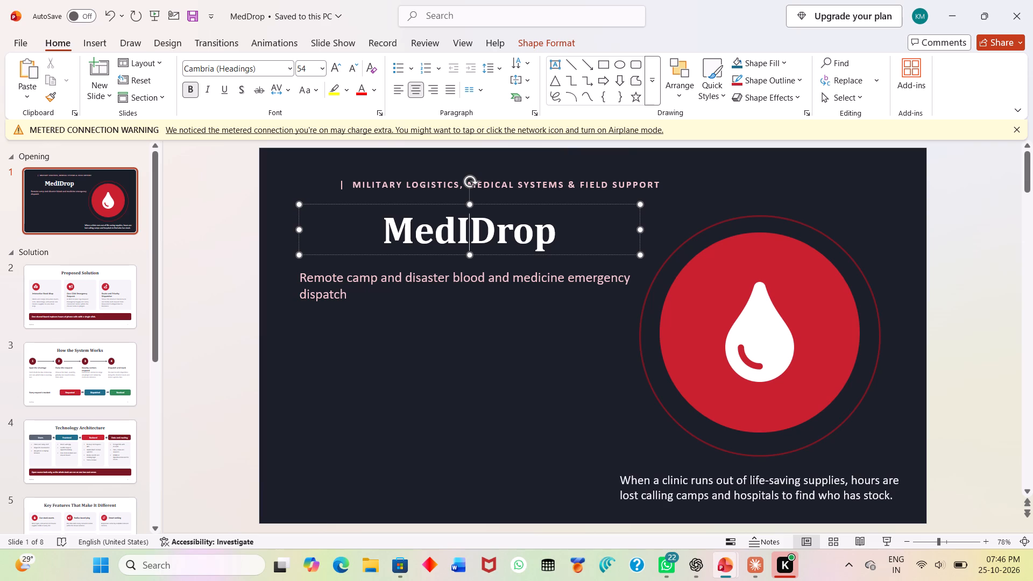
pyautogui.click(565, 233)
pyautogui.press('BackSpace')
pyautogui.press('BackSpace')
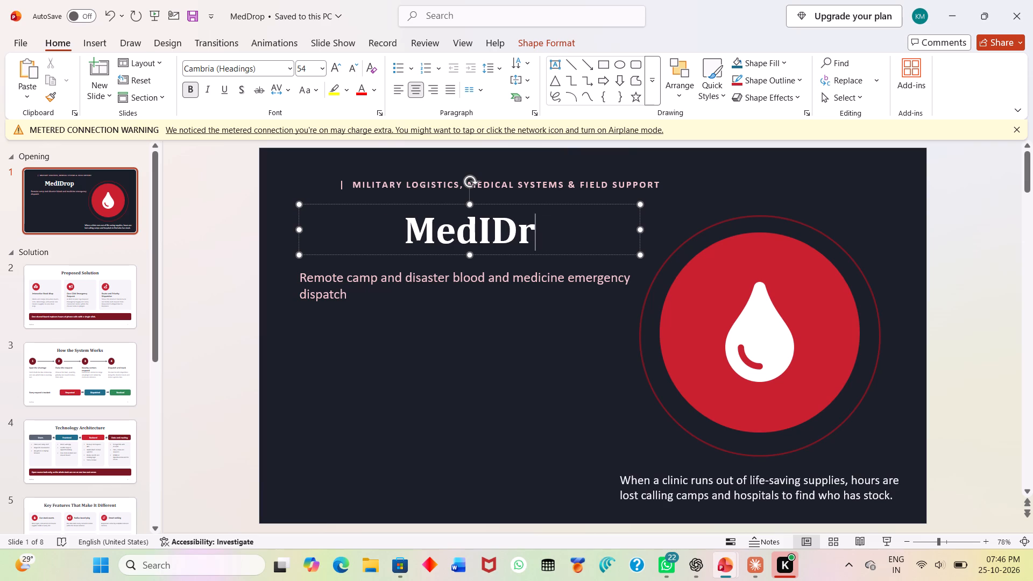
pyautogui.press('BackSpace')
pyautogui.press('BackSpace')
pyautogui.press('BackSpace')
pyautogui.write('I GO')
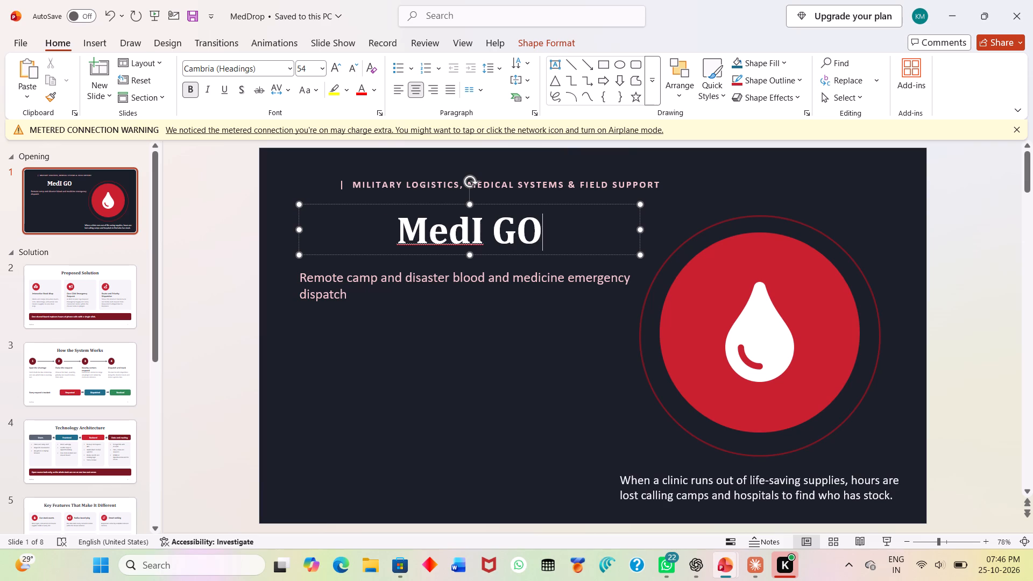
pyautogui.click(519, 304)
pyautogui.click(436, 228)
pyautogui.click(463, 334)
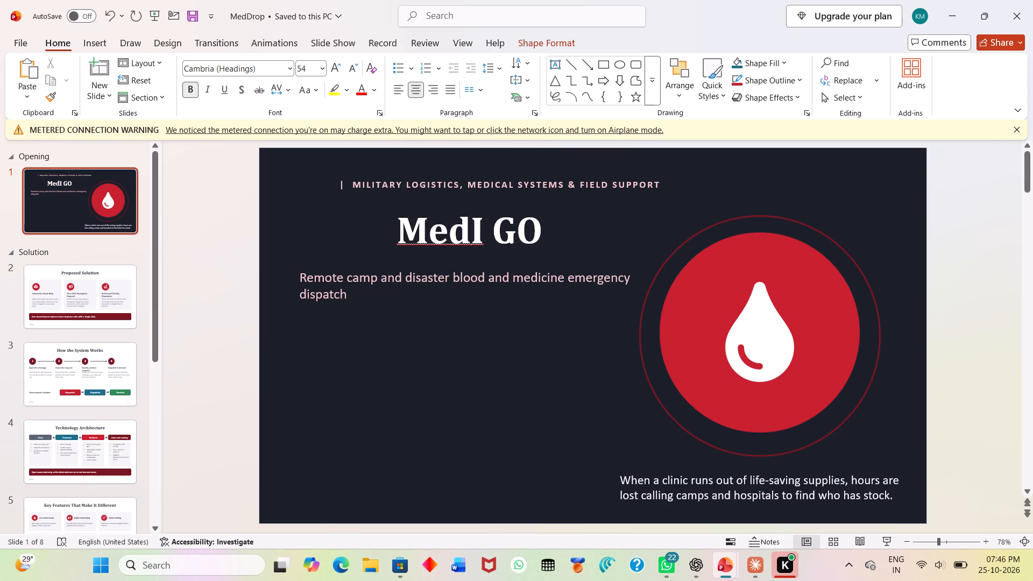
# Correct the title slide's heading to use a lowercase "i" so it reads "Medi GO".
pyautogui.click(489, 236)
pyautogui.press('BackSpace')
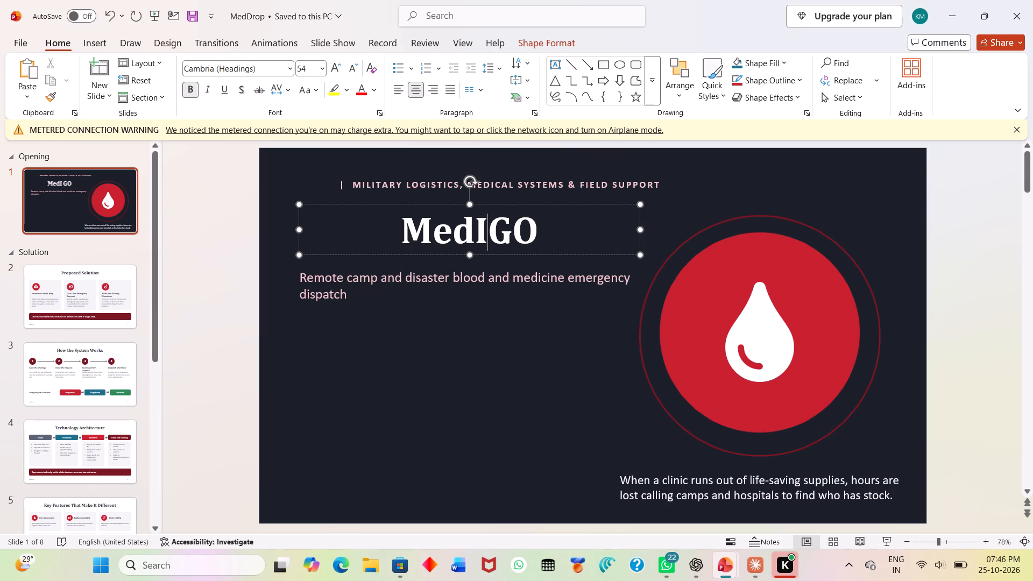
pyautogui.press('BackSpace')
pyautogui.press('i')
pyautogui.press('BackSpace')
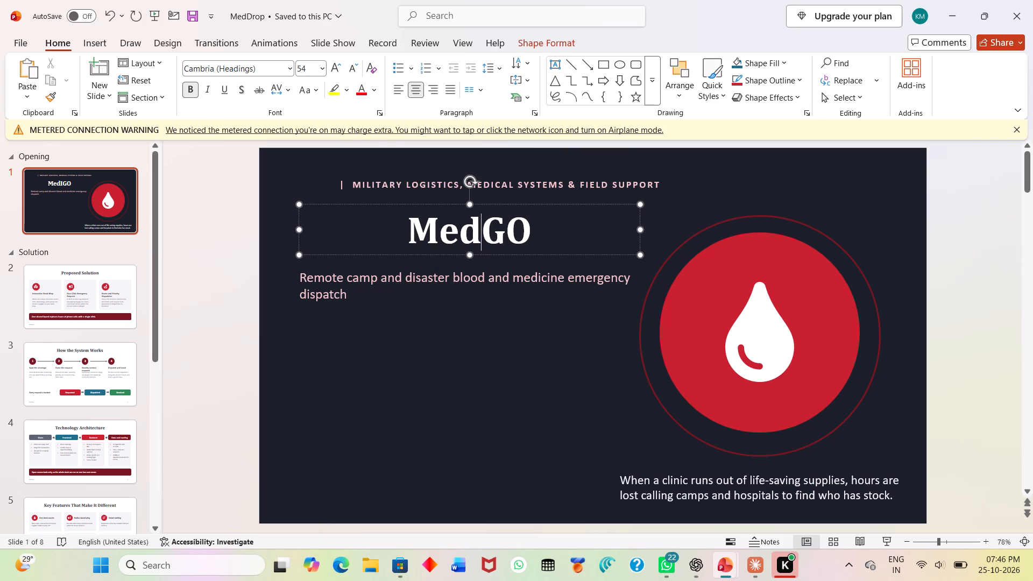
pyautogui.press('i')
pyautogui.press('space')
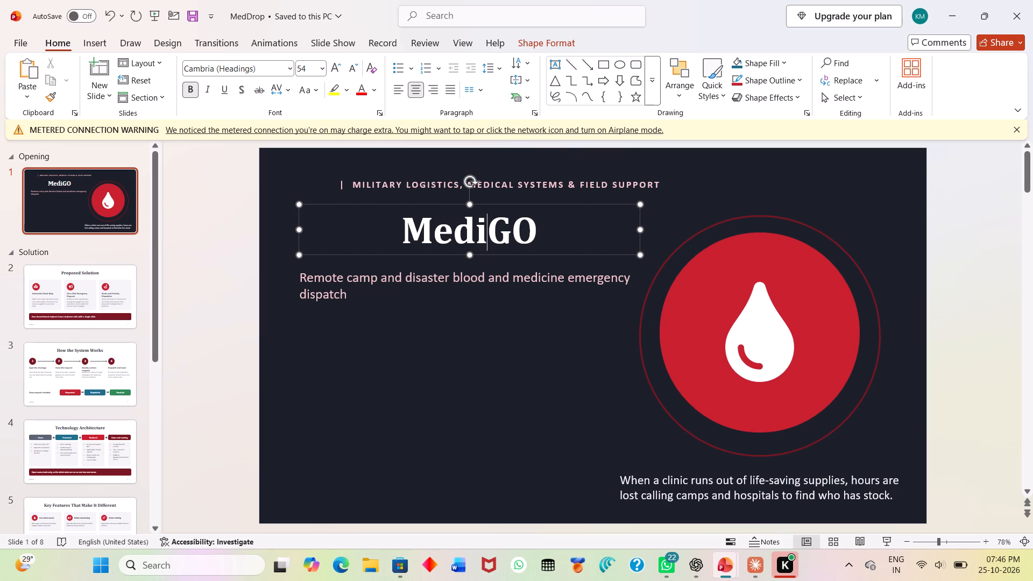
pyautogui.click(482, 307)
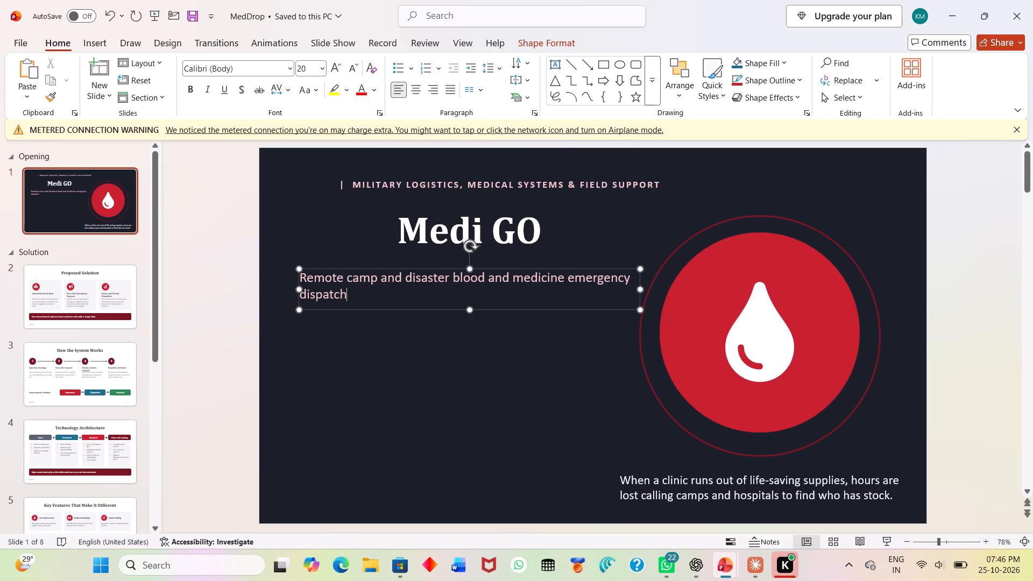
pyautogui.click(302, 384)
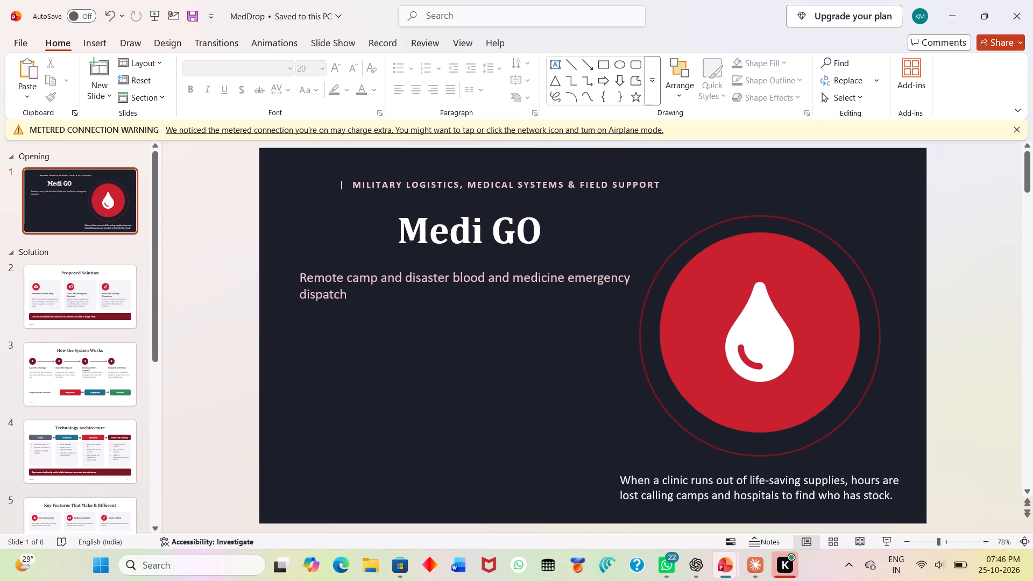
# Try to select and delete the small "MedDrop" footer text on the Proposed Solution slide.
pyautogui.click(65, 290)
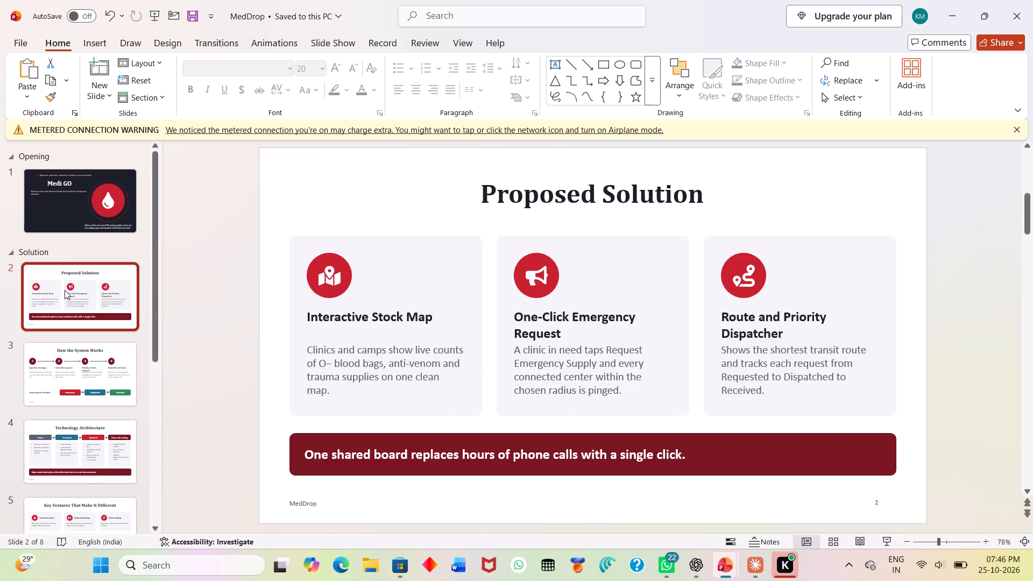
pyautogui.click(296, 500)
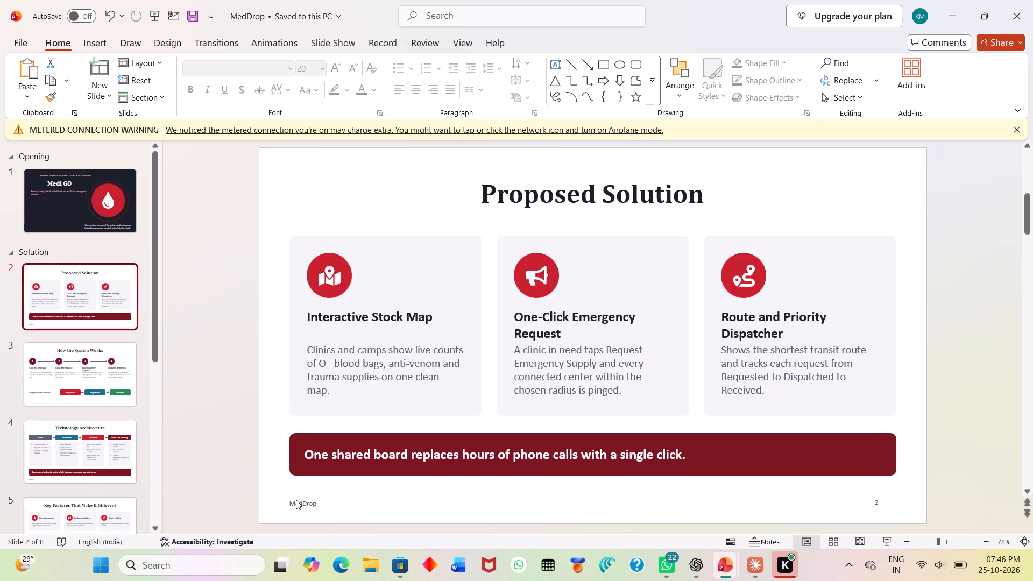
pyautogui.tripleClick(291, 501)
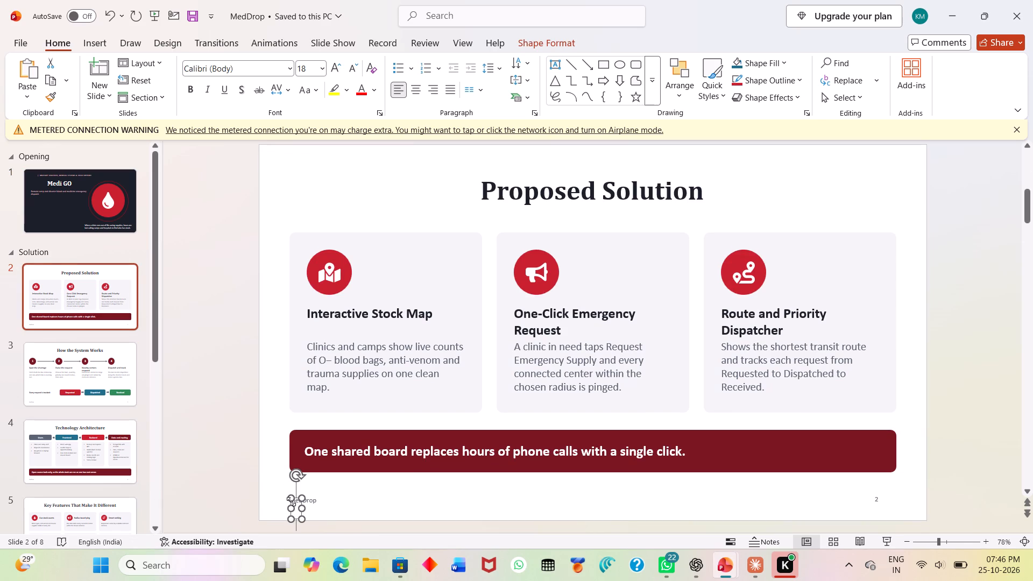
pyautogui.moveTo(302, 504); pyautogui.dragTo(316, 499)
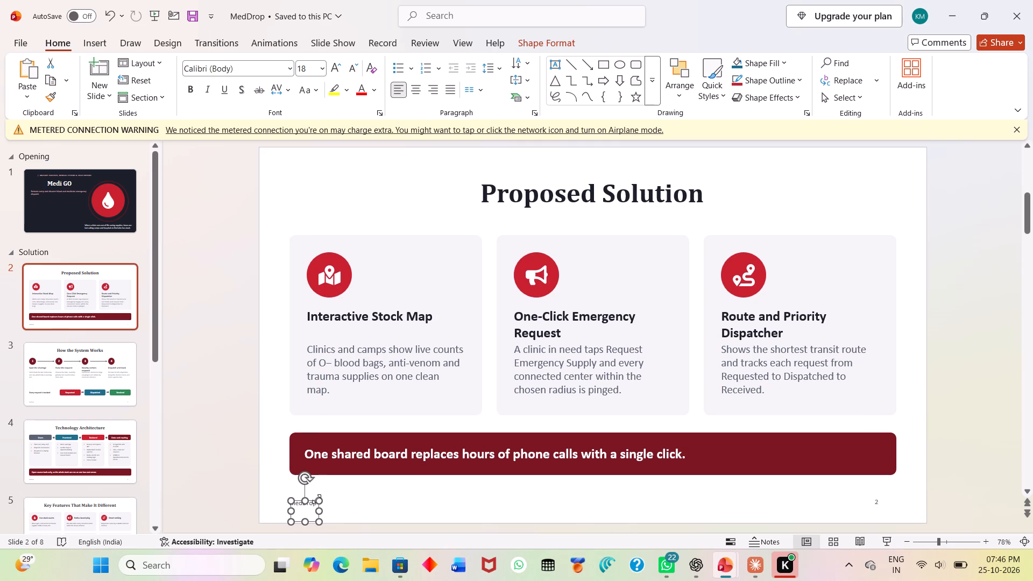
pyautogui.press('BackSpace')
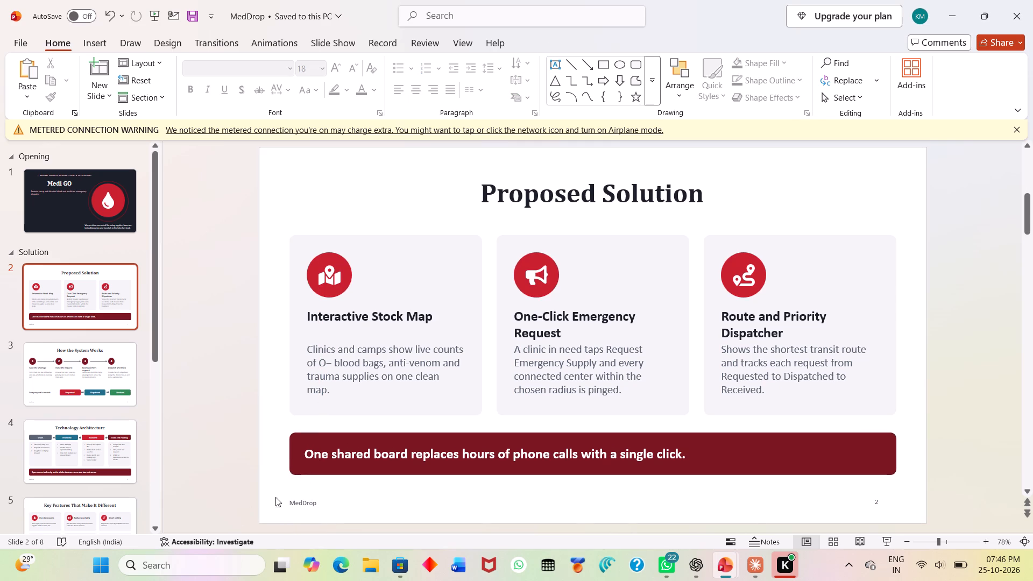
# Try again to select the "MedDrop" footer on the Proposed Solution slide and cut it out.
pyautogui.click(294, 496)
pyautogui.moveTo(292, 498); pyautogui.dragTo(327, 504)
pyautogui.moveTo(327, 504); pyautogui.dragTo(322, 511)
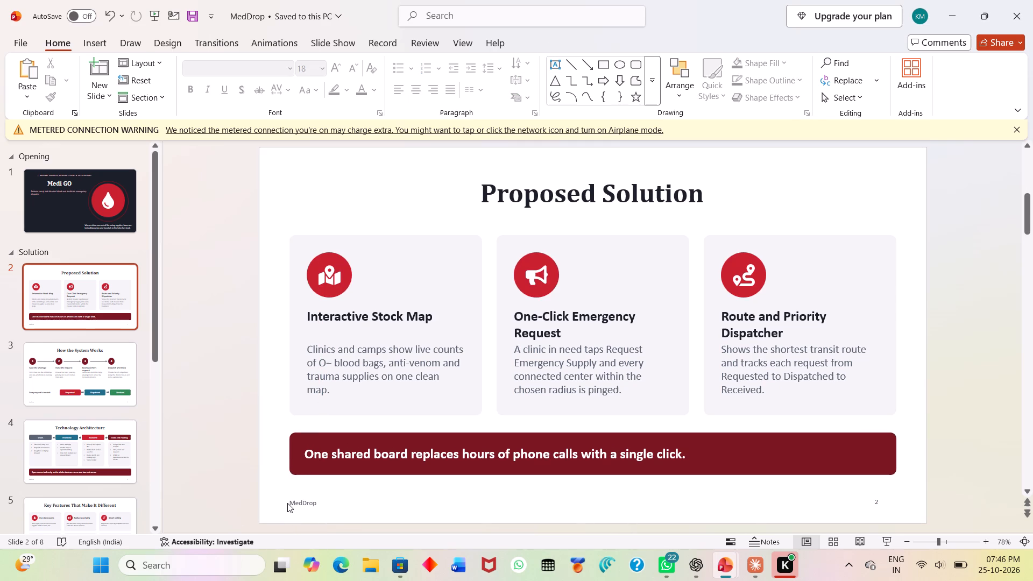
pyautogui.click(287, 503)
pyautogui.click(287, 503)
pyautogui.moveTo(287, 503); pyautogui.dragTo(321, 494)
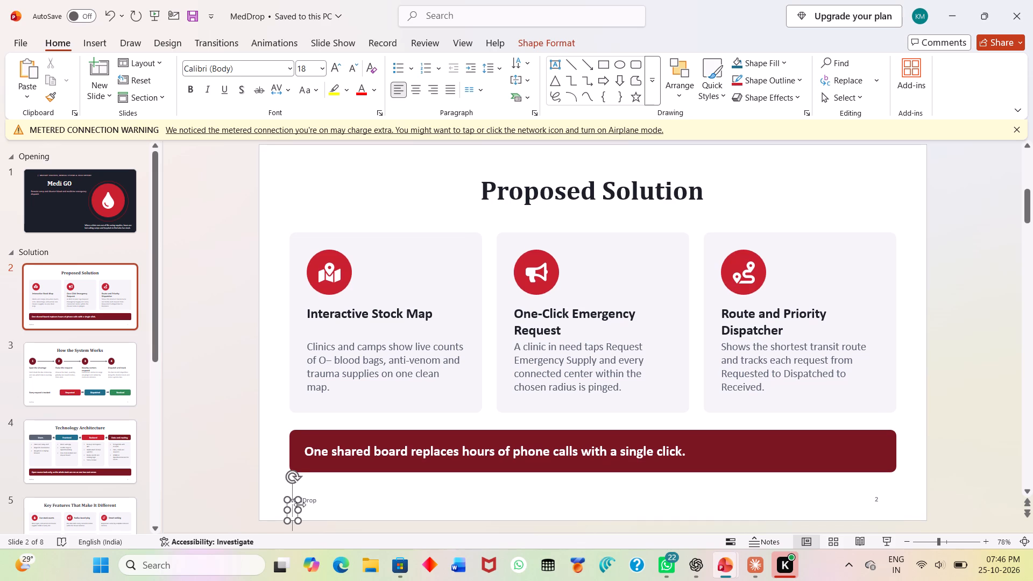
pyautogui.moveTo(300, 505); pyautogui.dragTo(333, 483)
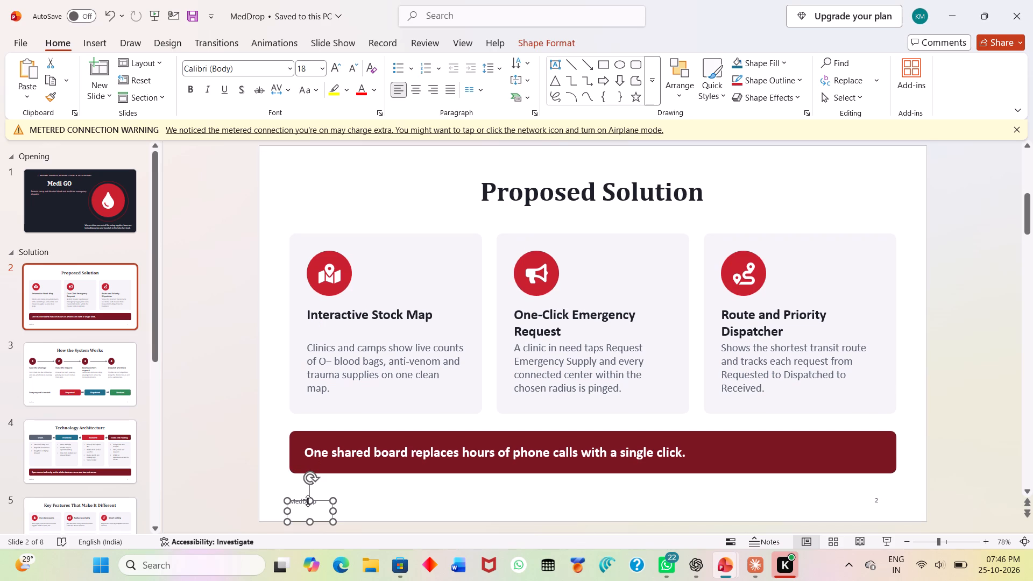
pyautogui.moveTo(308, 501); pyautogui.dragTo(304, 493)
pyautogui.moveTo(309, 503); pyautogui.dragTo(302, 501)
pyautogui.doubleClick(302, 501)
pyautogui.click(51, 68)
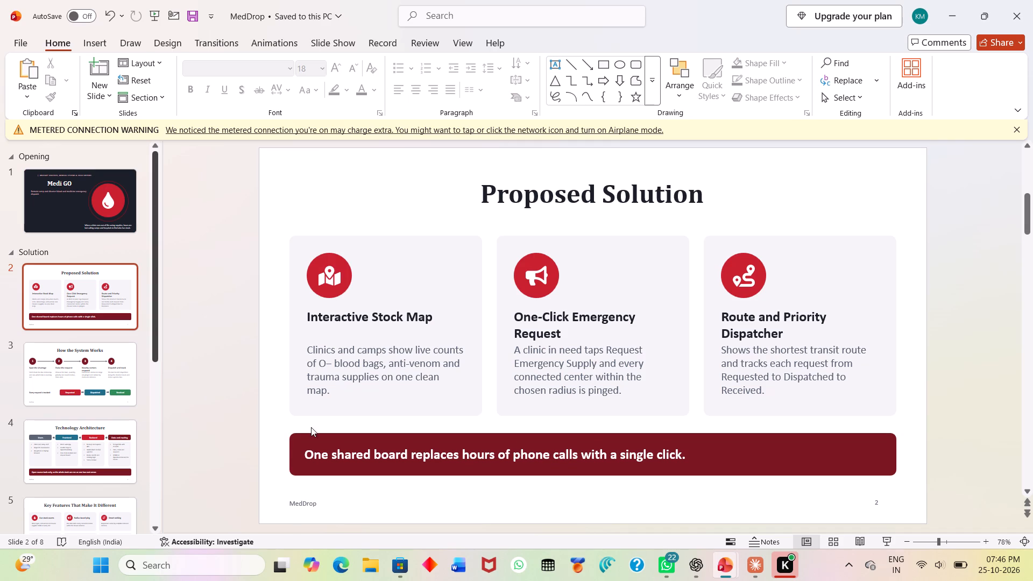
# On the "How the System Works" slide, extend the first two description boxes upward so their text sits closer beneath the headings.
pyautogui.click(59, 375)
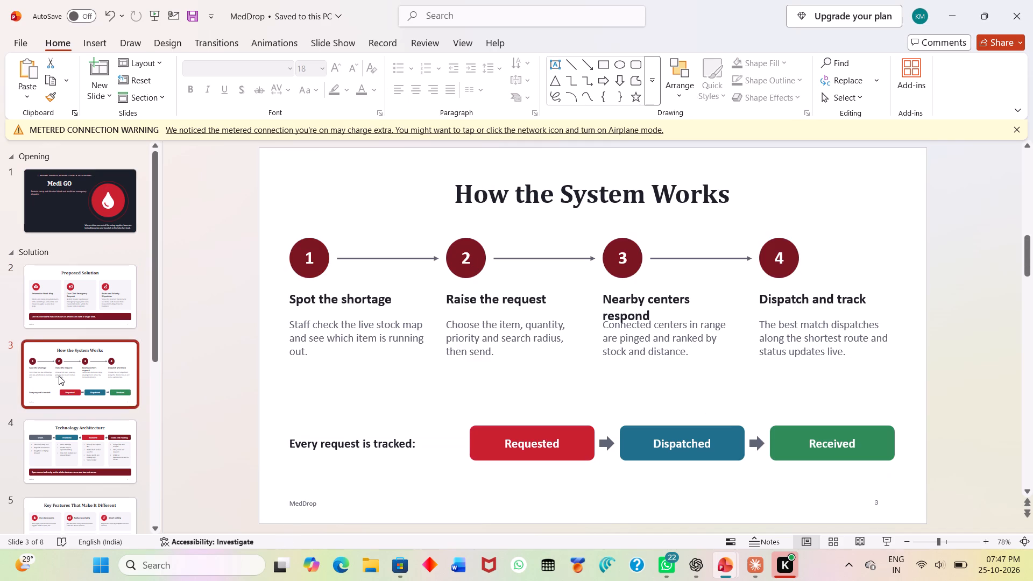
pyautogui.click(306, 388)
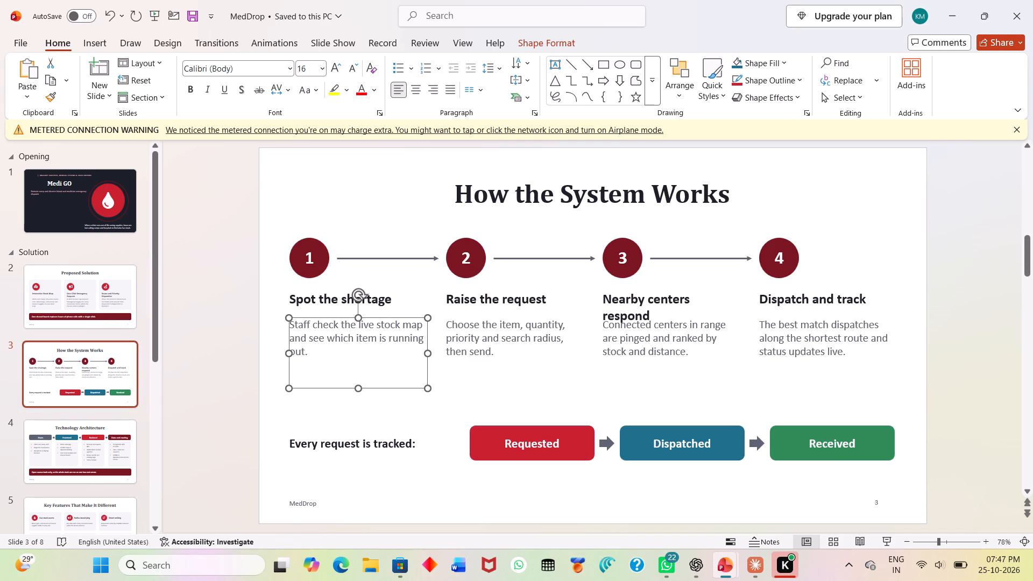
pyautogui.moveTo(357, 320); pyautogui.dragTo(363, 342)
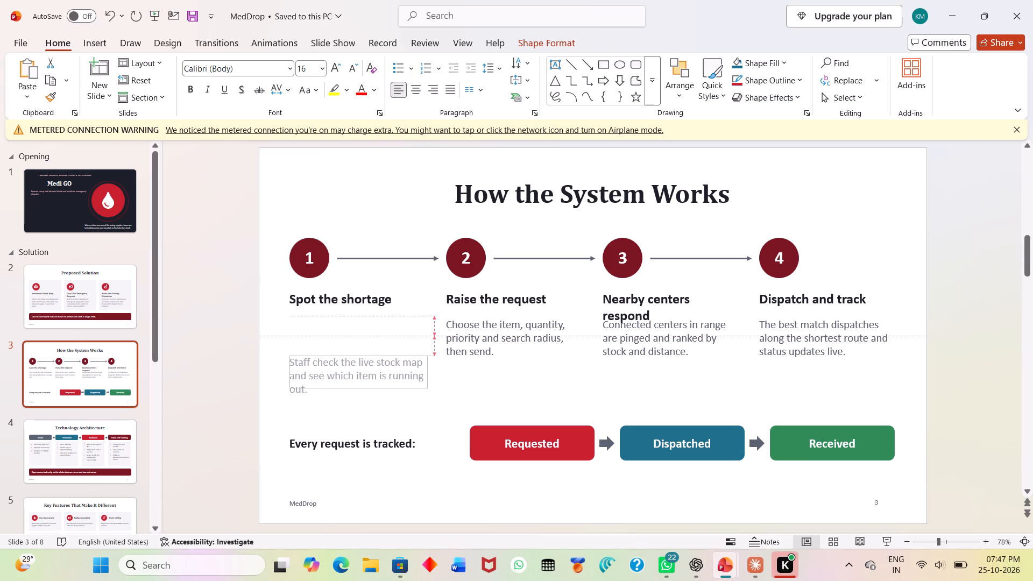
pyautogui.moveTo(363, 342); pyautogui.dragTo(361, 311)
pyautogui.click(333, 417)
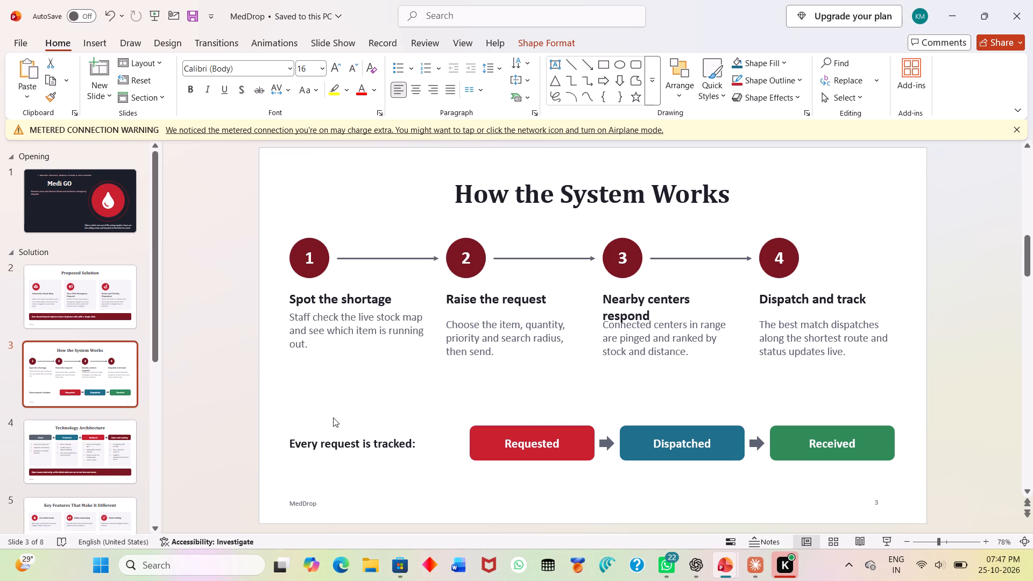
pyautogui.click(468, 331)
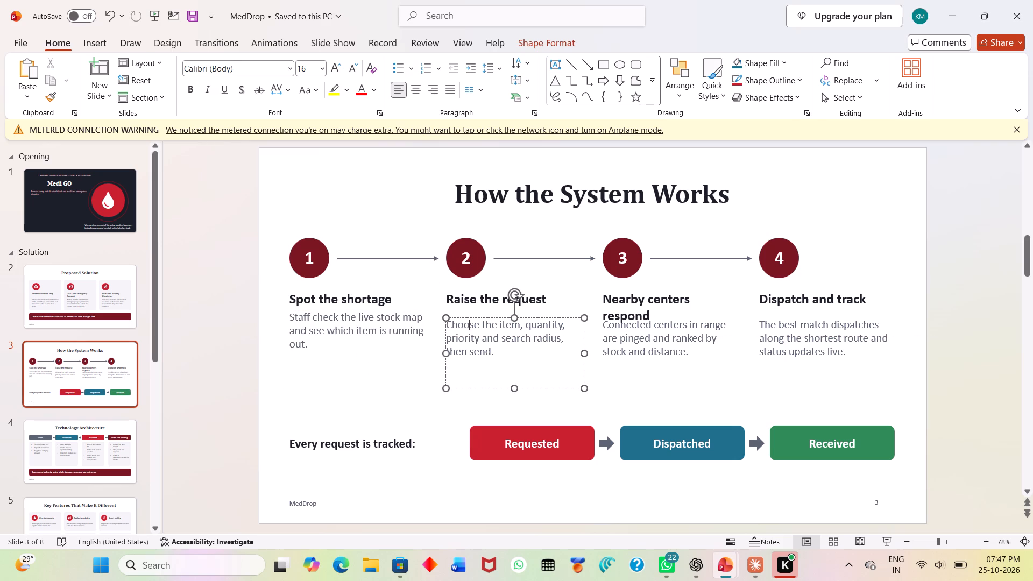
pyautogui.moveTo(516, 314); pyautogui.dragTo(513, 306)
pyautogui.click(623, 391)
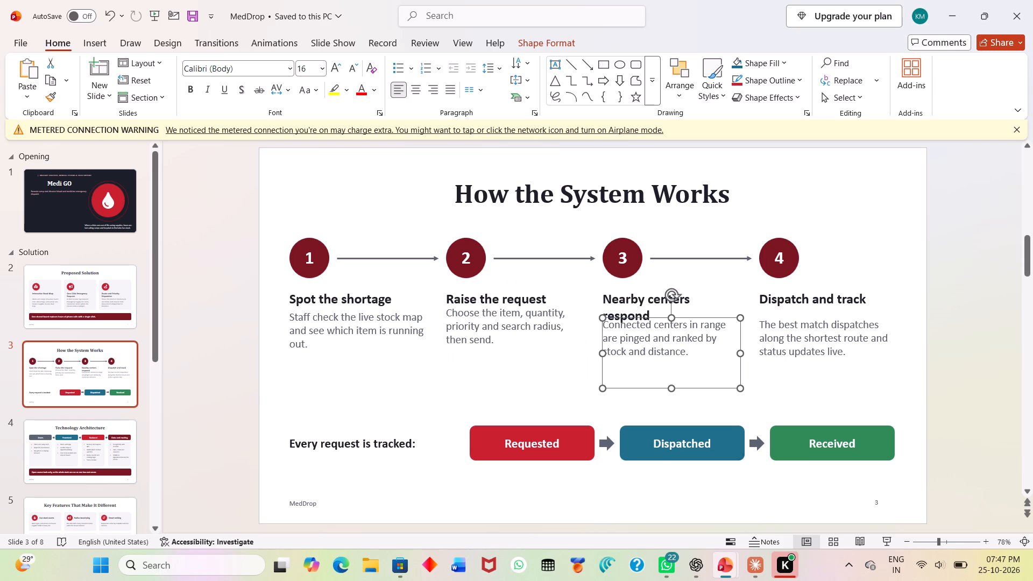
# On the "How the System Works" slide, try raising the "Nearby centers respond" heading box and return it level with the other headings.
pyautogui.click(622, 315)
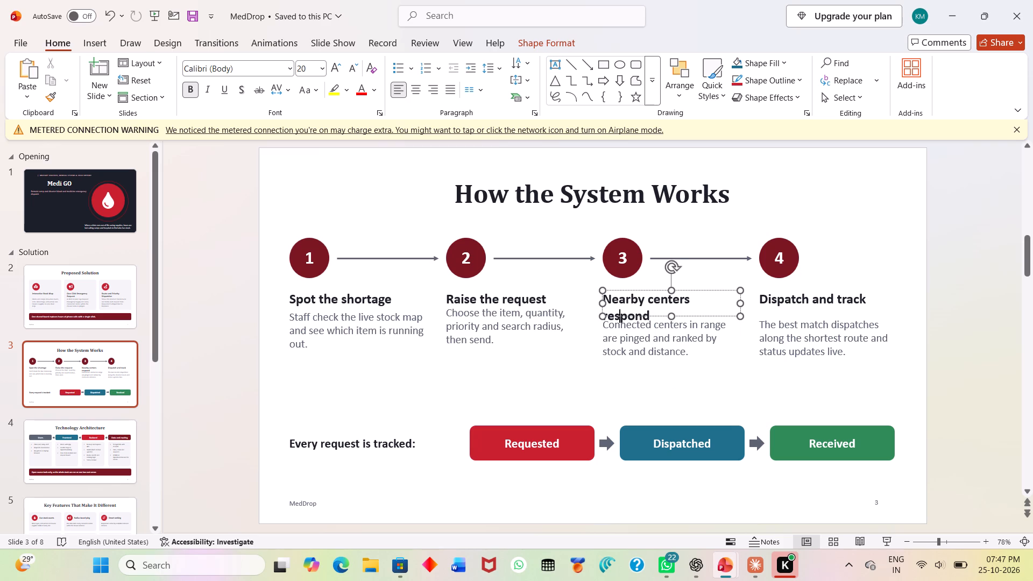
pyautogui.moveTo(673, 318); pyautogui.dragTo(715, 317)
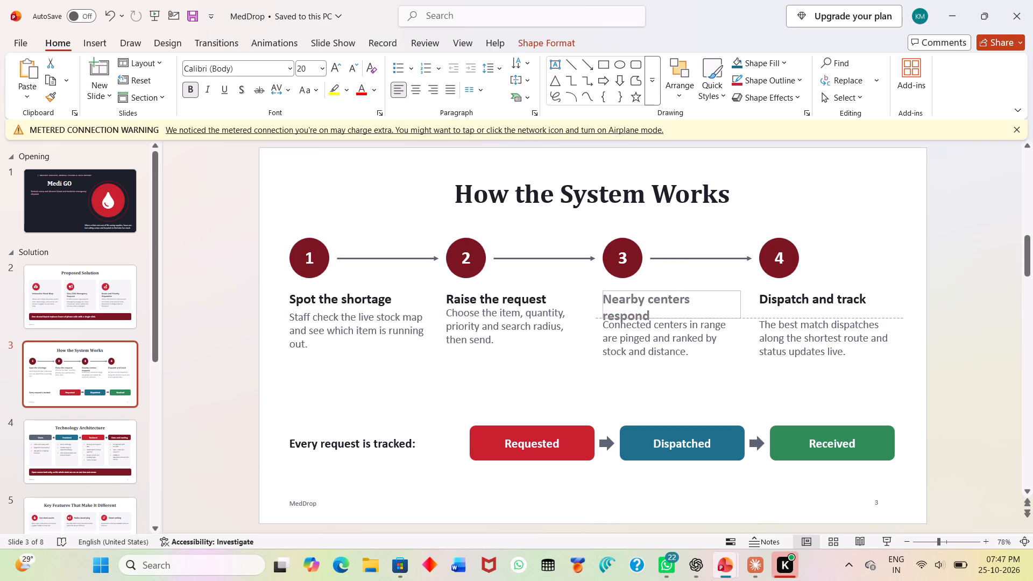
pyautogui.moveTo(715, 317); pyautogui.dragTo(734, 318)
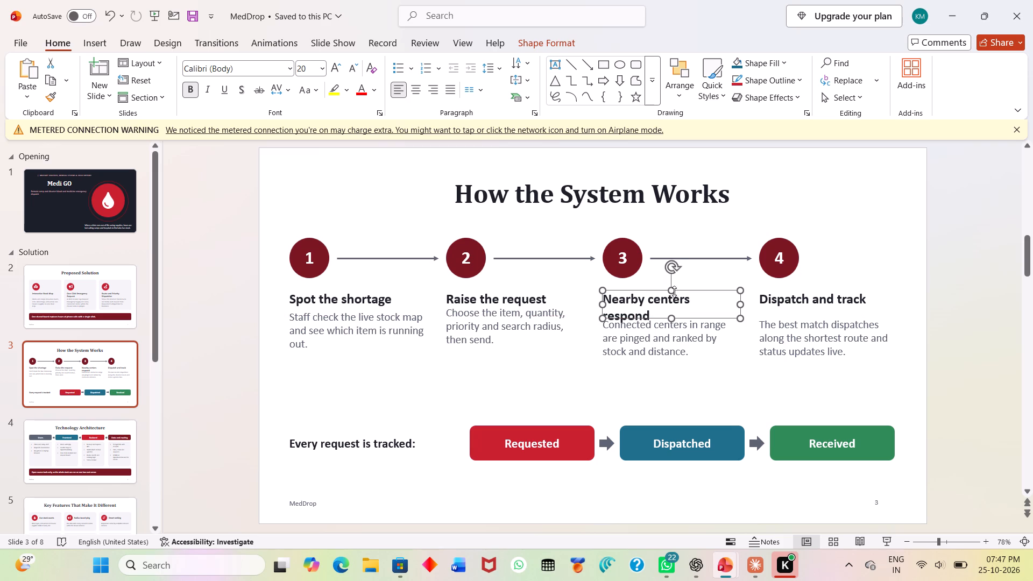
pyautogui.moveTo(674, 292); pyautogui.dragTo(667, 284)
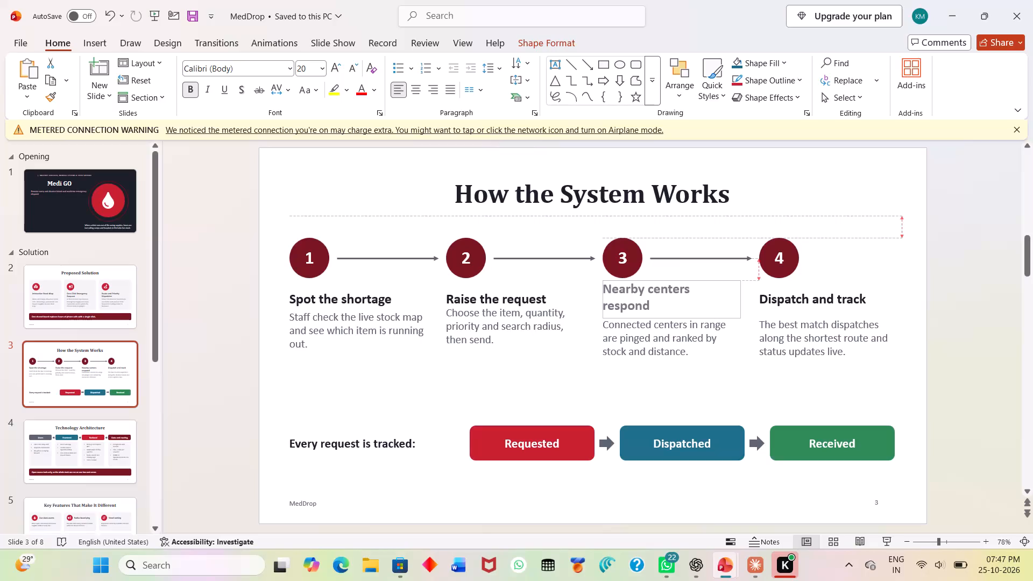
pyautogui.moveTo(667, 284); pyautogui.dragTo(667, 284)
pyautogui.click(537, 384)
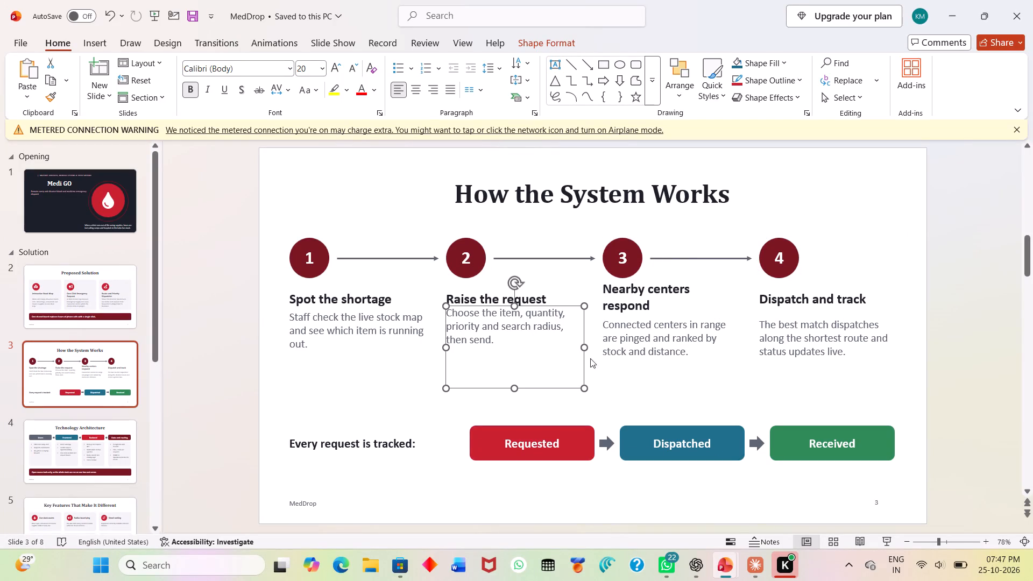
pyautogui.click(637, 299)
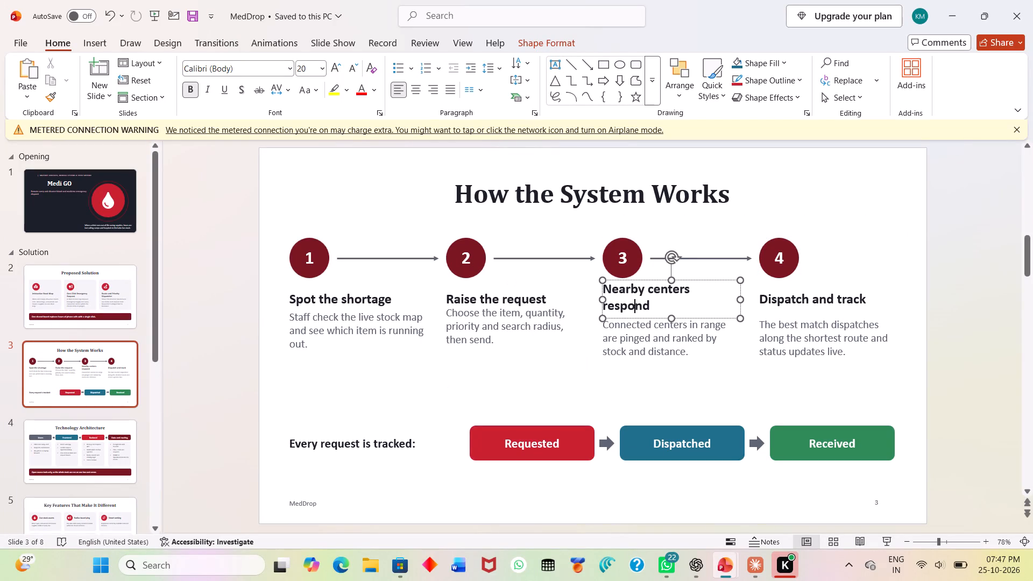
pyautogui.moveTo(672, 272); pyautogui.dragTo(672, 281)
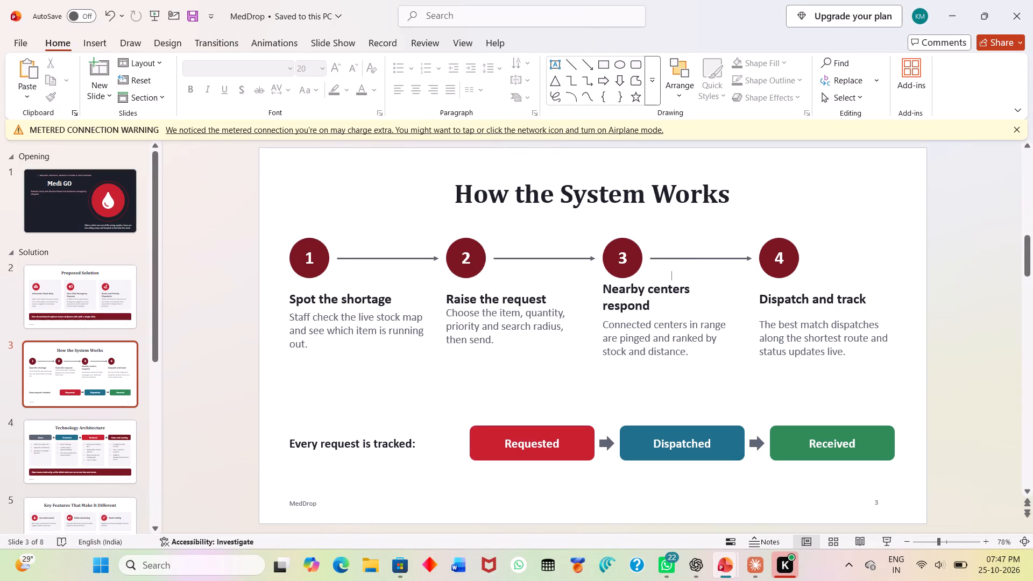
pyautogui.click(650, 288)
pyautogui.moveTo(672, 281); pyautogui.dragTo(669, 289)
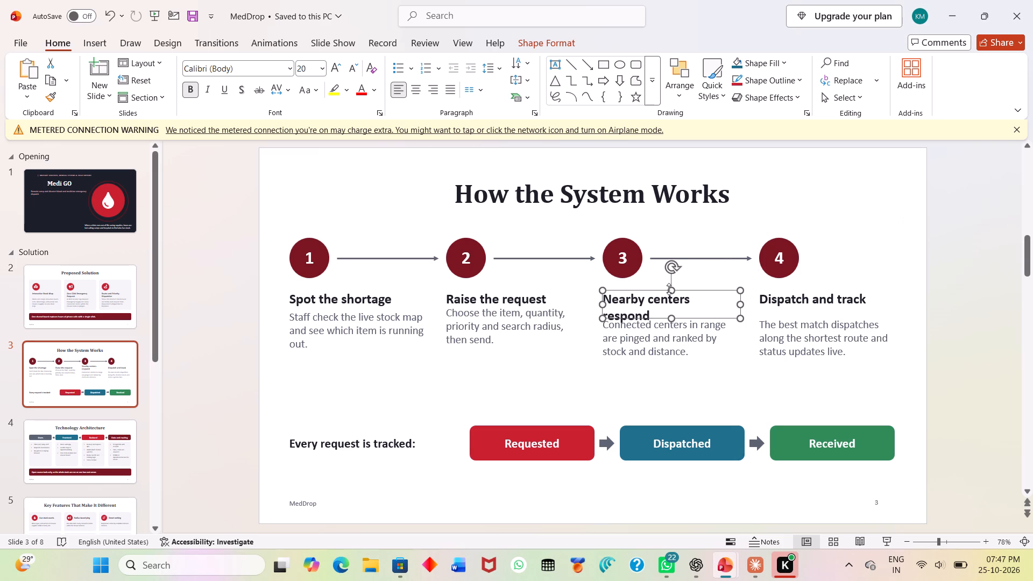
# Shorten the description box under "Nearby centers respond" and position it directly beneath the two-line heading without overlapping it.
pyautogui.click(643, 339)
pyautogui.moveTo(675, 318); pyautogui.dragTo(674, 327)
pyautogui.click(671, 330)
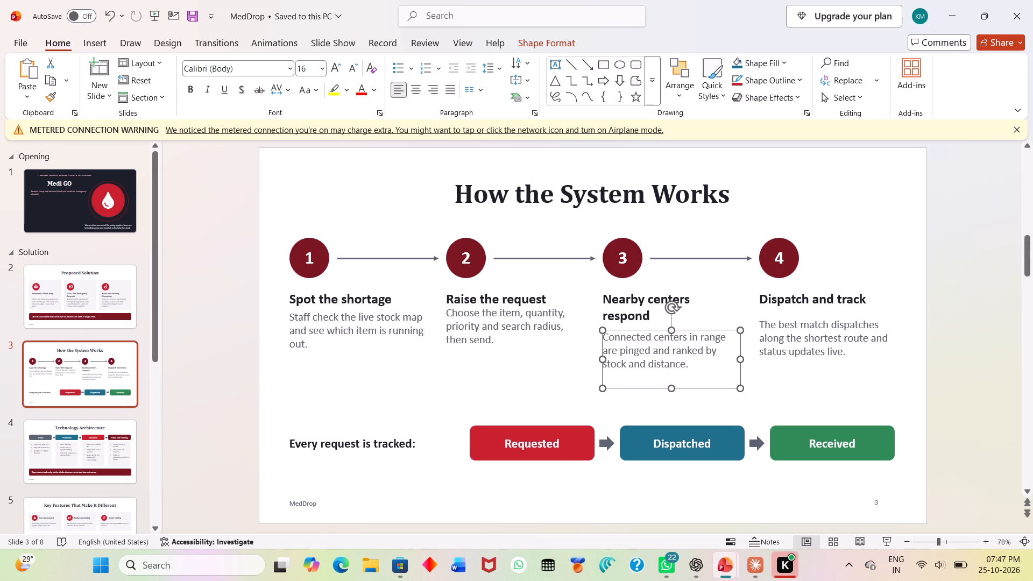
pyautogui.click(520, 358)
pyautogui.click(657, 335)
pyautogui.moveTo(666, 329); pyautogui.dragTo(671, 325)
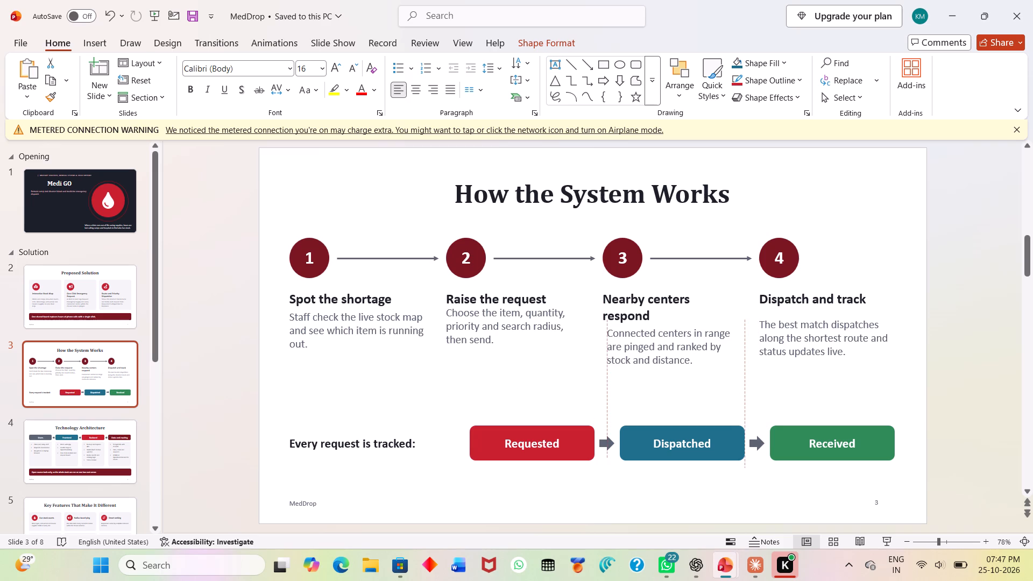
pyautogui.moveTo(671, 325); pyautogui.dragTo(664, 323)
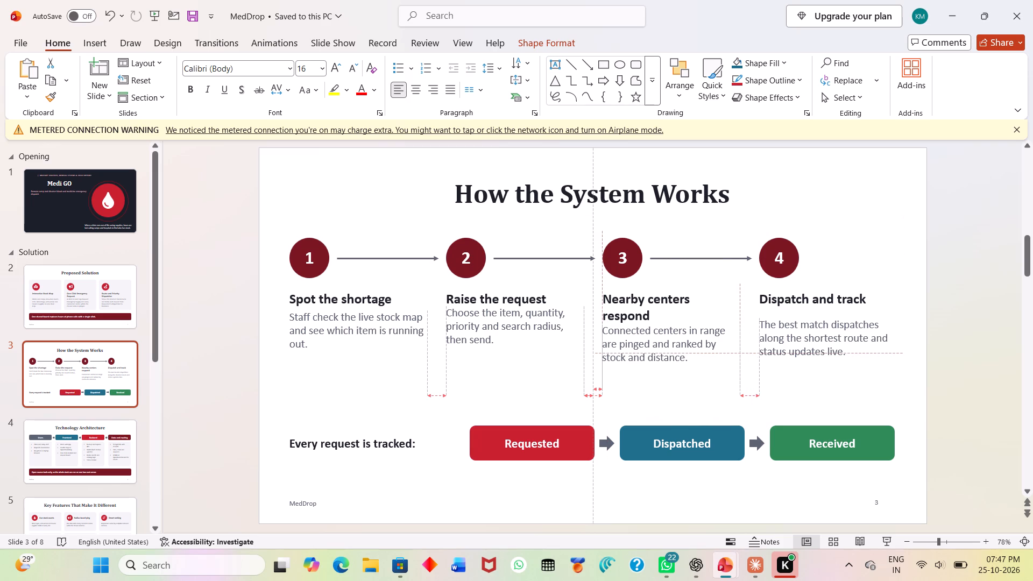
pyautogui.moveTo(664, 323); pyautogui.dragTo(664, 322)
pyautogui.click(581, 348)
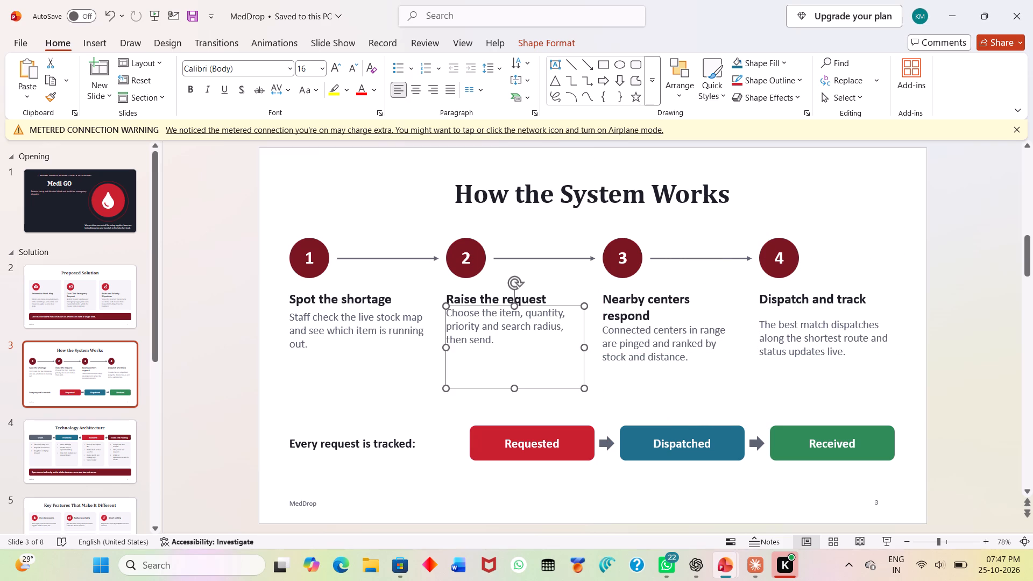
# Extend the description box under "Dispatch and track" upward so its text sits closer beneath the heading.
pyautogui.click(790, 382)
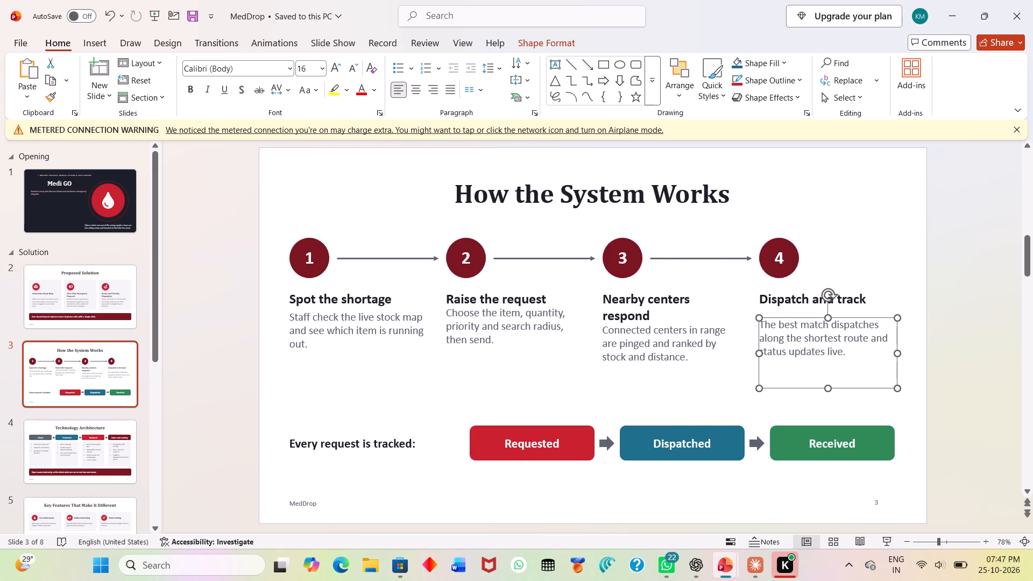
pyautogui.moveTo(829, 315); pyautogui.dragTo(829, 307)
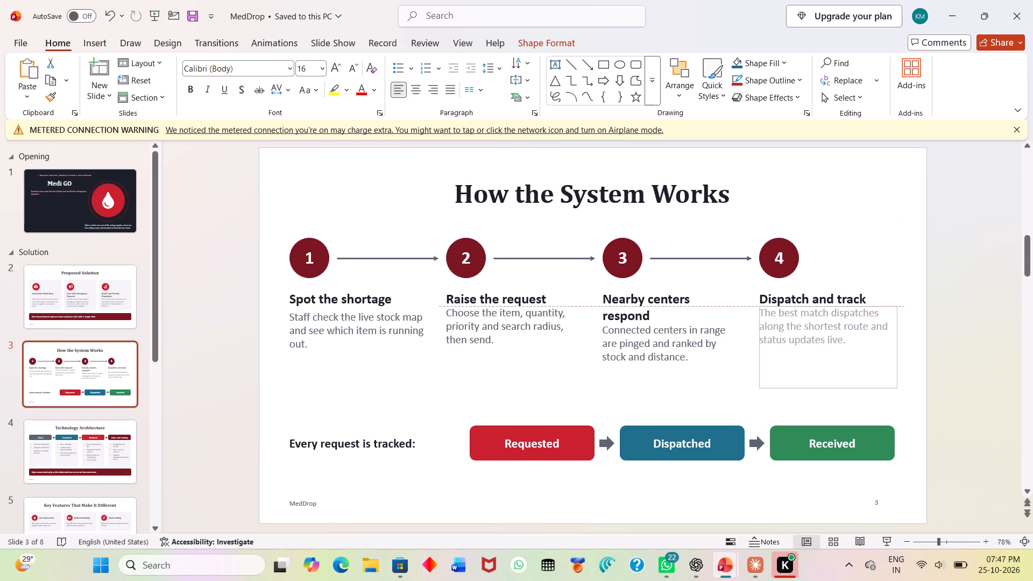
pyautogui.moveTo(829, 307); pyautogui.dragTo(829, 310)
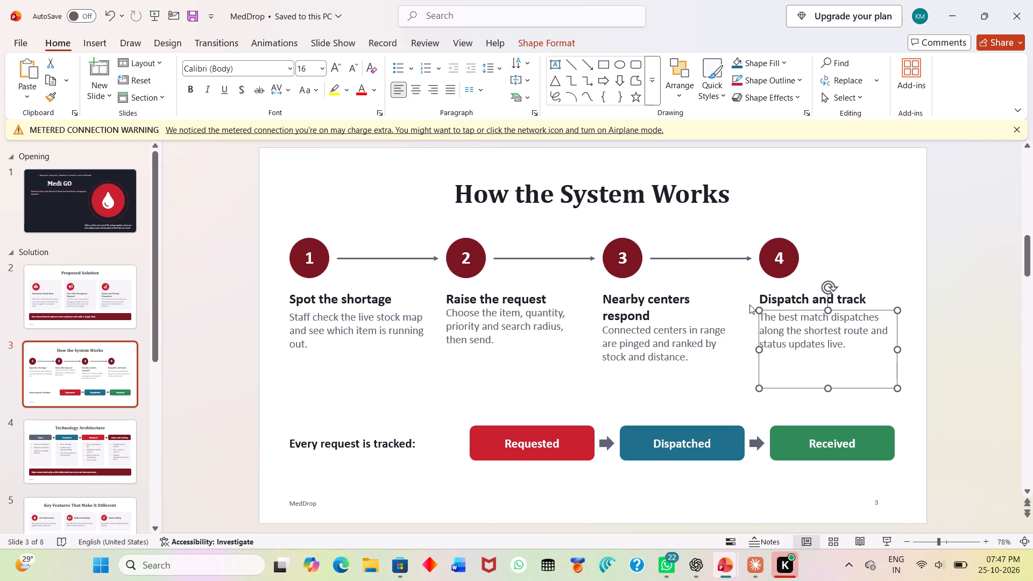
pyautogui.click(737, 294)
pyautogui.click(487, 410)
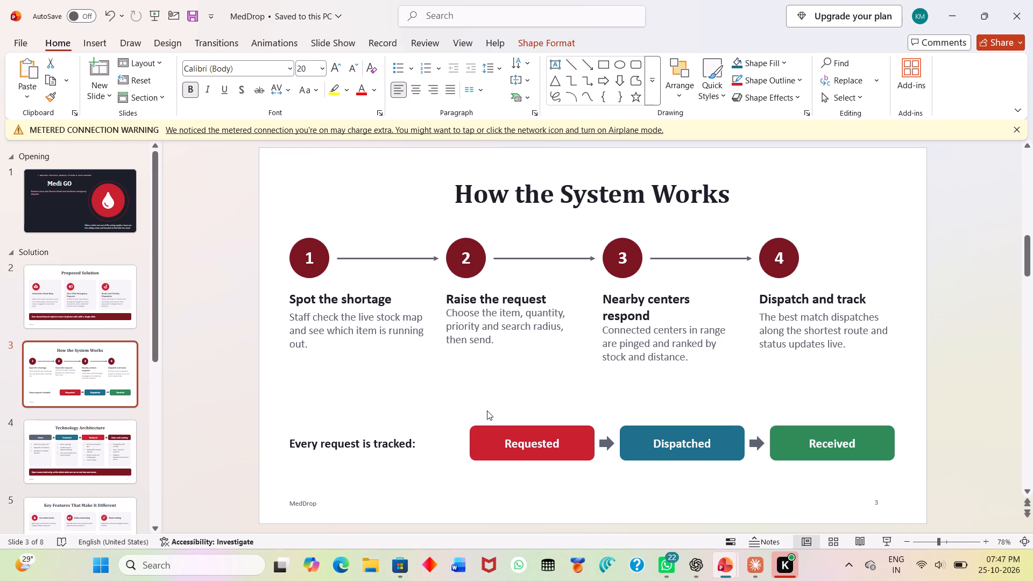
# Snip a blank white area about 3.2 by 0.9 cm beside the footer of the "Key Features That Make It Different" slide.
pyautogui.click(65, 433)
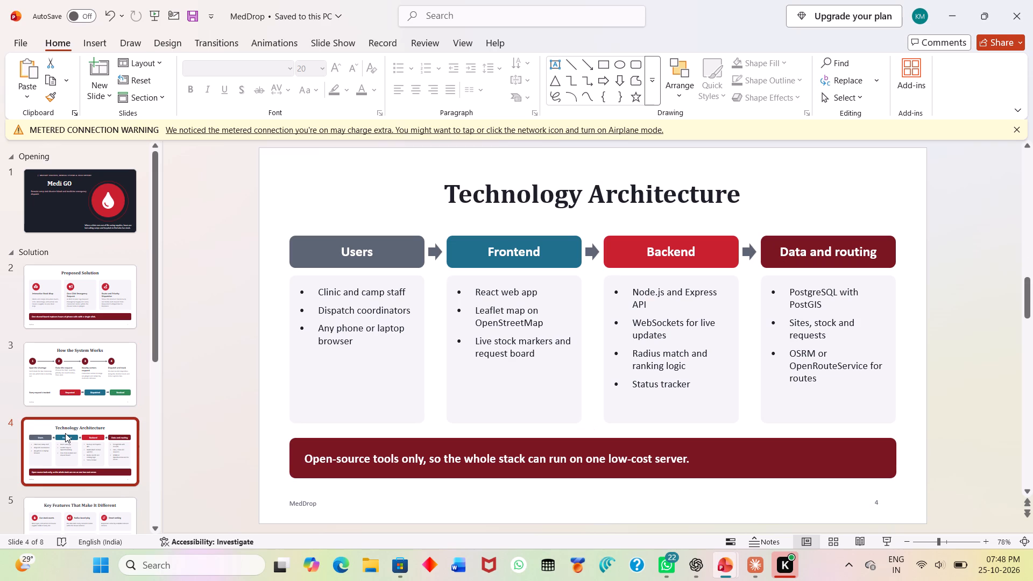
pyautogui.press('Down')
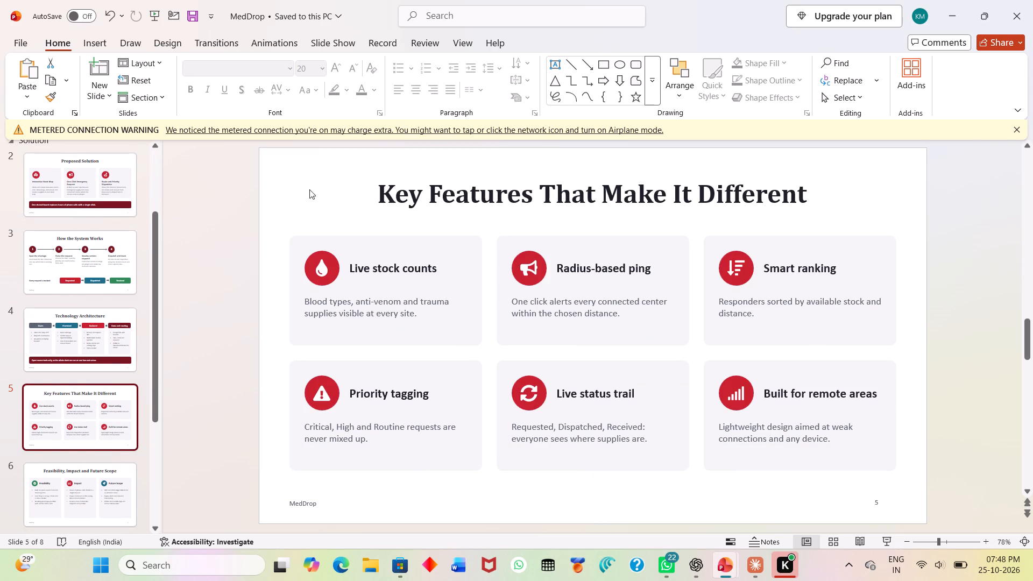
pyautogui.click(283, 181)
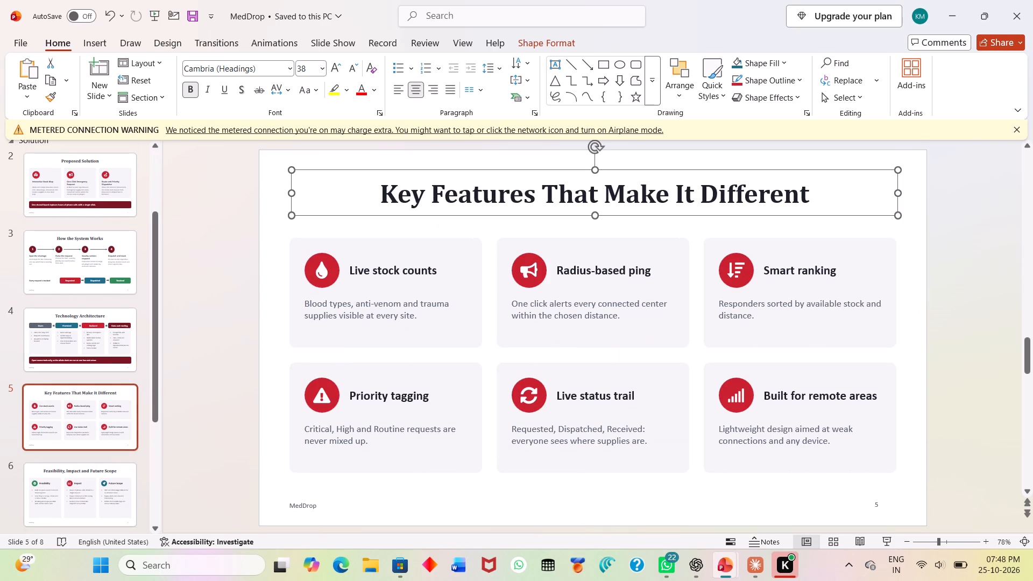
pyautogui.click(402, 485)
pyautogui.press('Print')
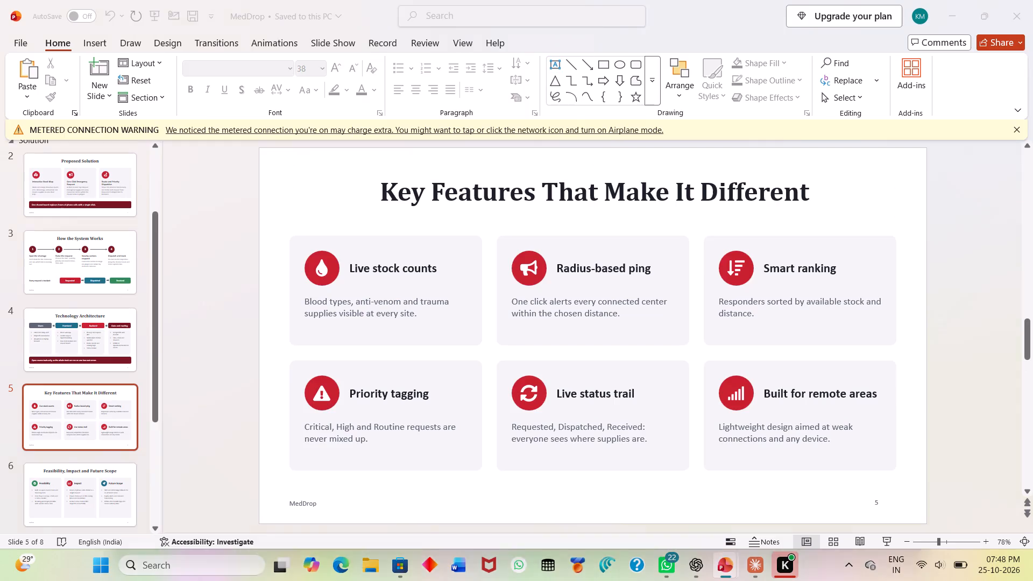
pyautogui.moveTo(402, 485); pyautogui.dragTo(485, 507)
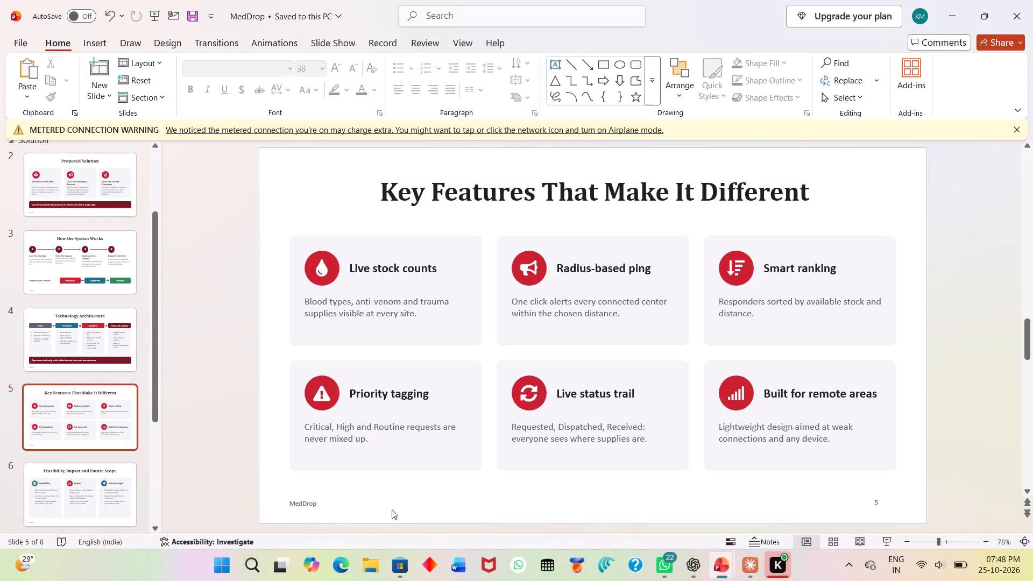
# Paste the blank white snip onto the Key Features slide and place it over the "MedDrop" footer to hide it.
pyautogui.moveTo(284, 498); pyautogui.dragTo(296, 500)
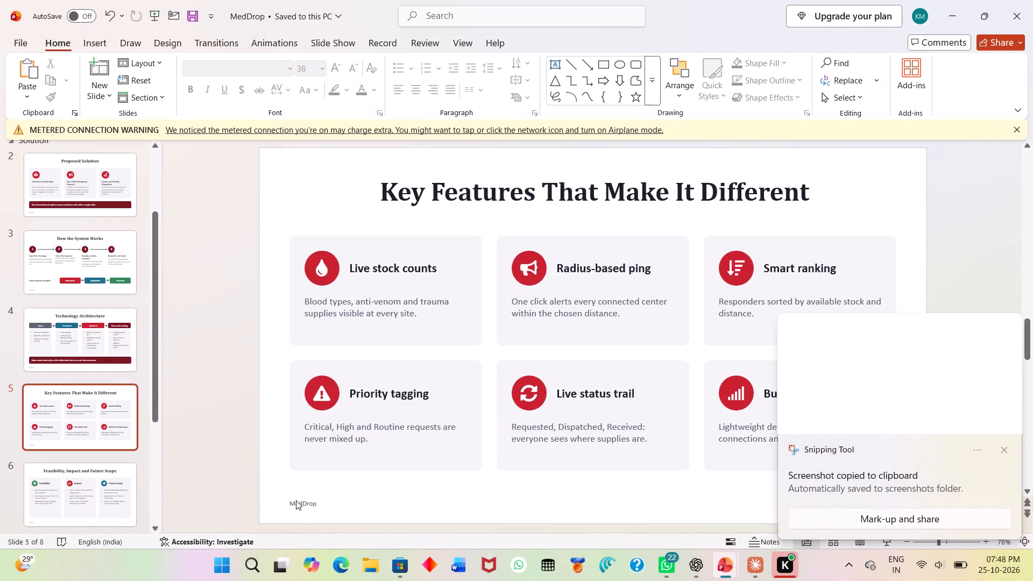
pyautogui.hotkey('ctrl', 'c')
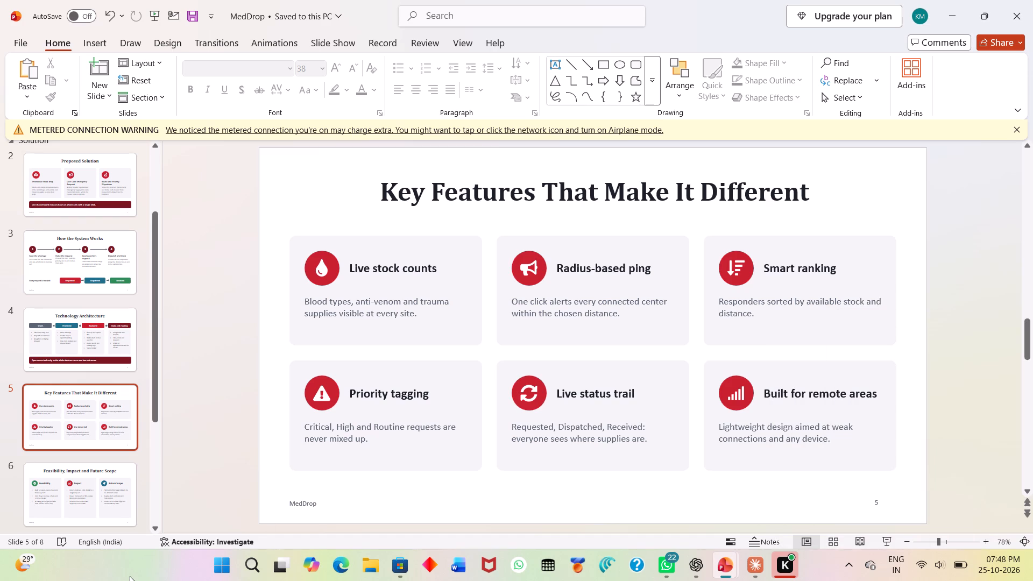
pyautogui.hotkey('ctrl', 'v')
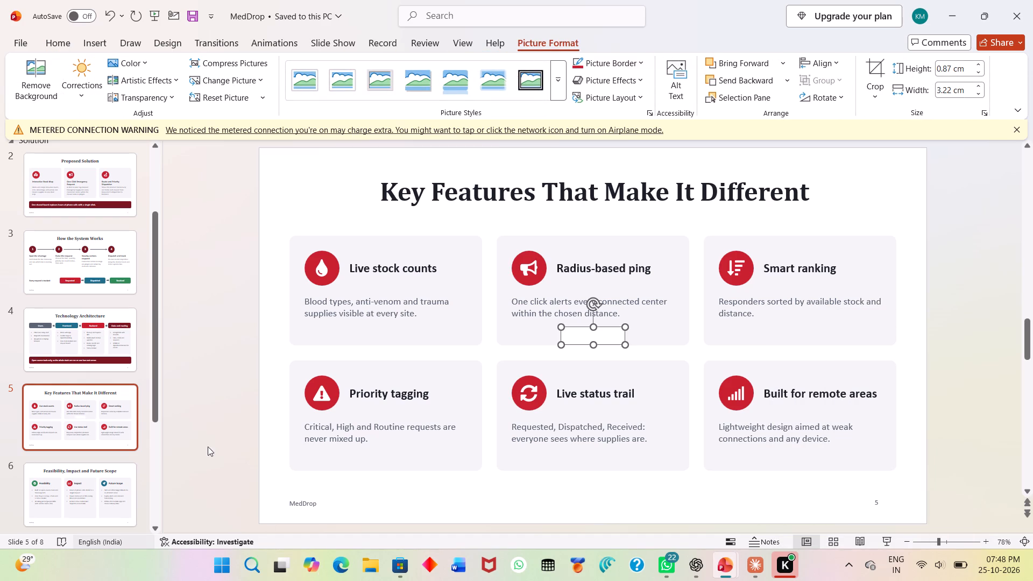
pyautogui.moveTo(610, 335); pyautogui.dragTo(383, 479)
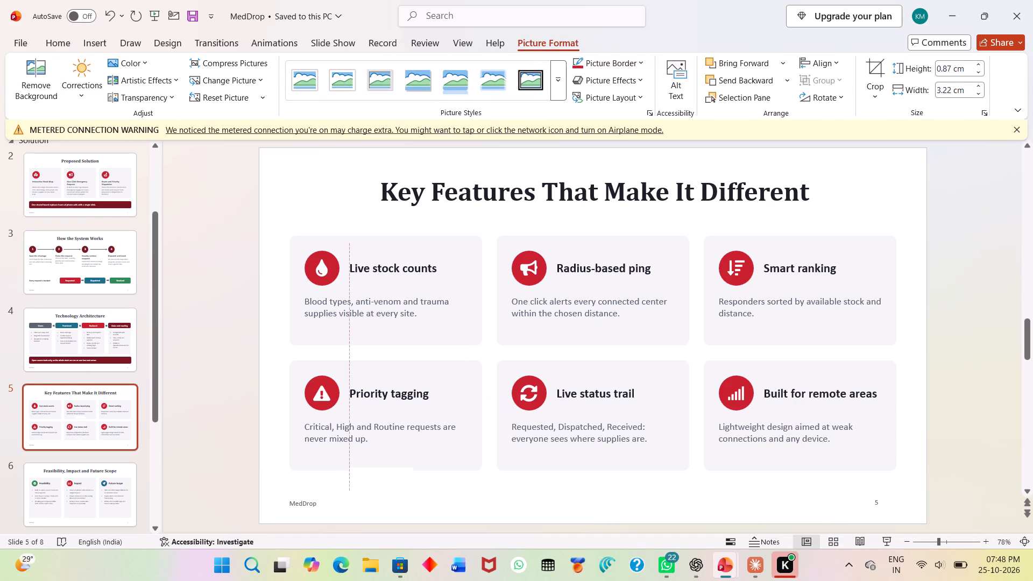
pyautogui.moveTo(383, 479); pyautogui.dragTo(311, 503)
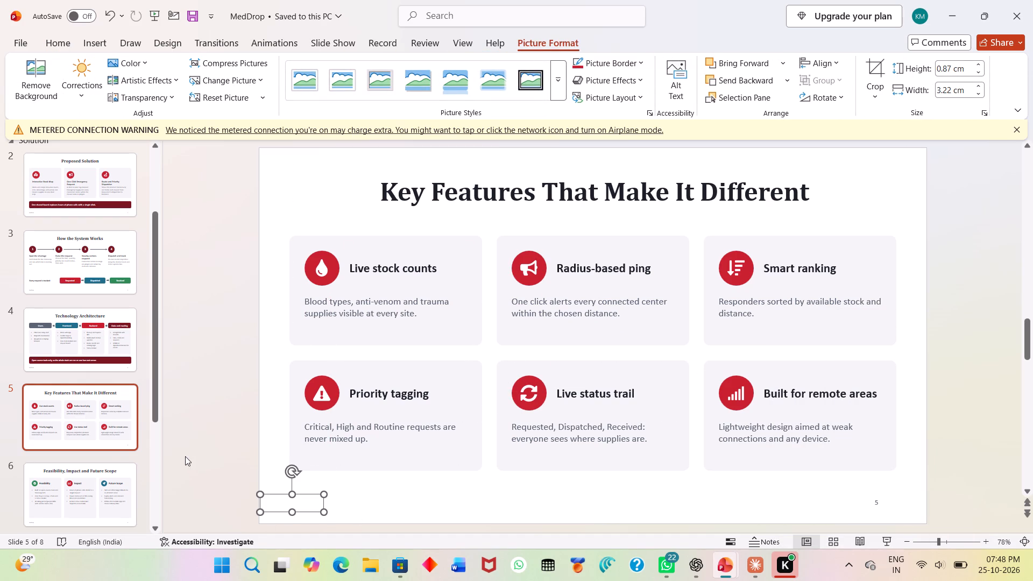
# Paste the white patch onto the "Feasibility, Impact and Future Scope" slide and cover its "MedDrop" footer.
pyautogui.click(98, 495)
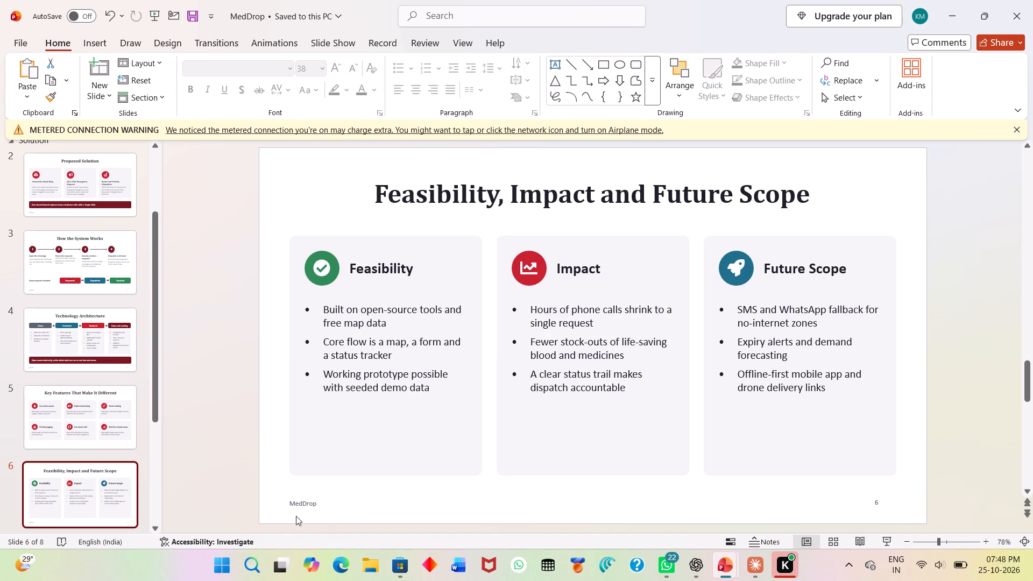
pyautogui.hotkey('ctrl', 'v')
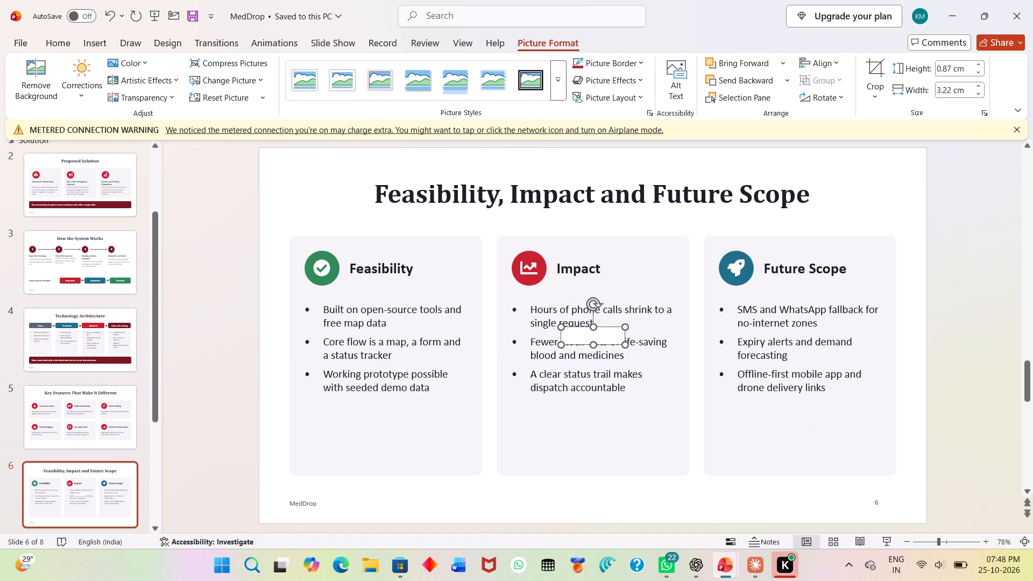
pyautogui.moveTo(586, 332); pyautogui.dragTo(299, 502)
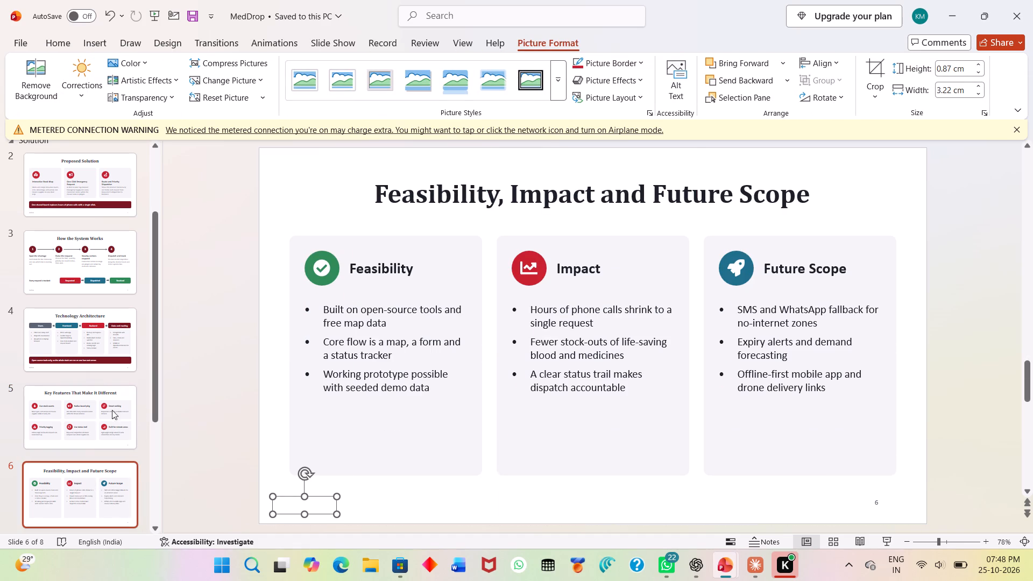
# Paste the white patch onto the "Technology Architecture" slide and cover its "MedDrop" footer.
pyautogui.click(95, 339)
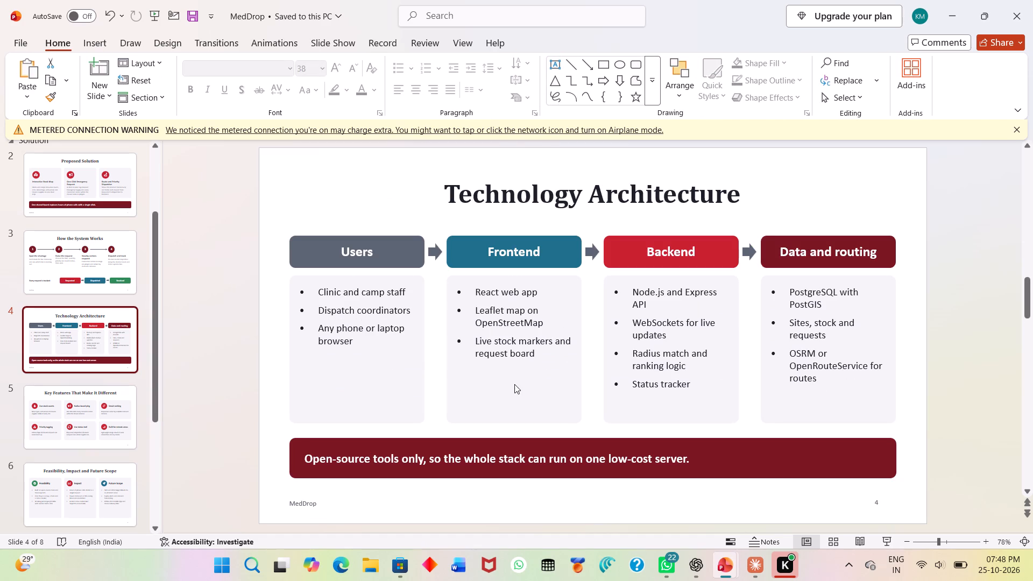
pyautogui.hotkey('ctrl', 'v')
pyautogui.moveTo(598, 334); pyautogui.dragTo(489, 419)
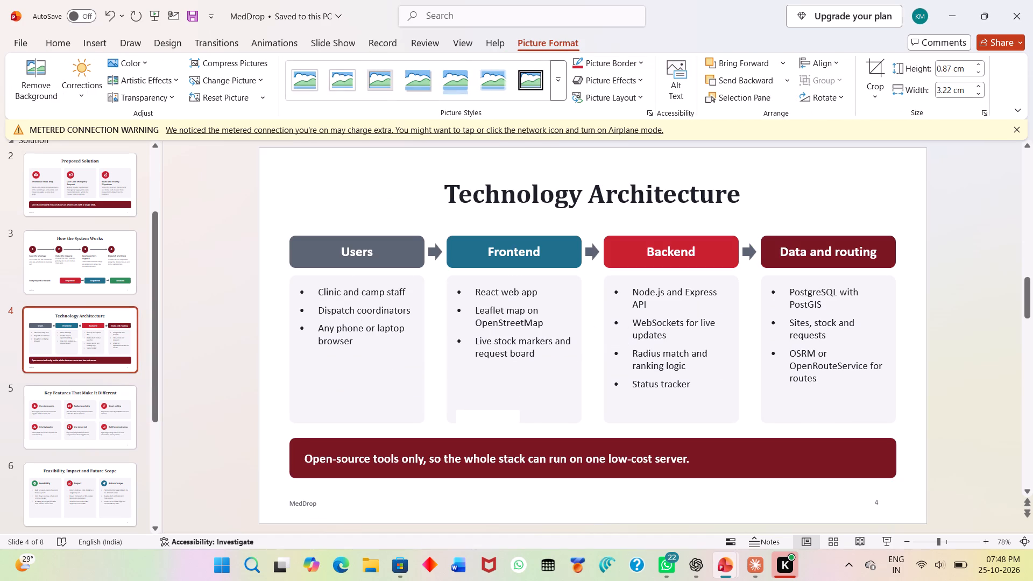
pyautogui.moveTo(489, 419); pyautogui.dragTo(319, 505)
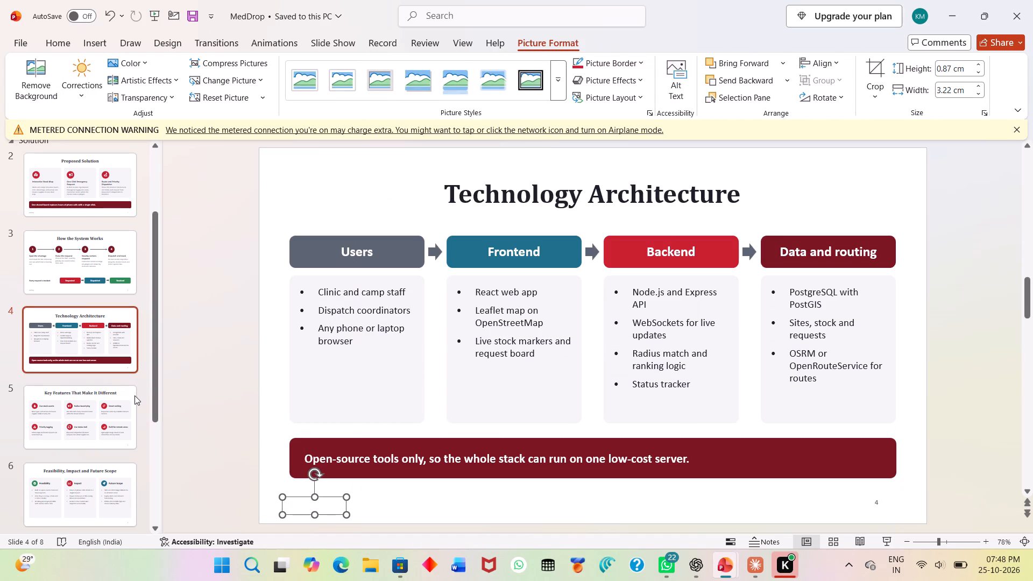
# Paste the white patch onto the "How the System Works" slide and cover its "MedDrop" footer.
pyautogui.click(107, 266)
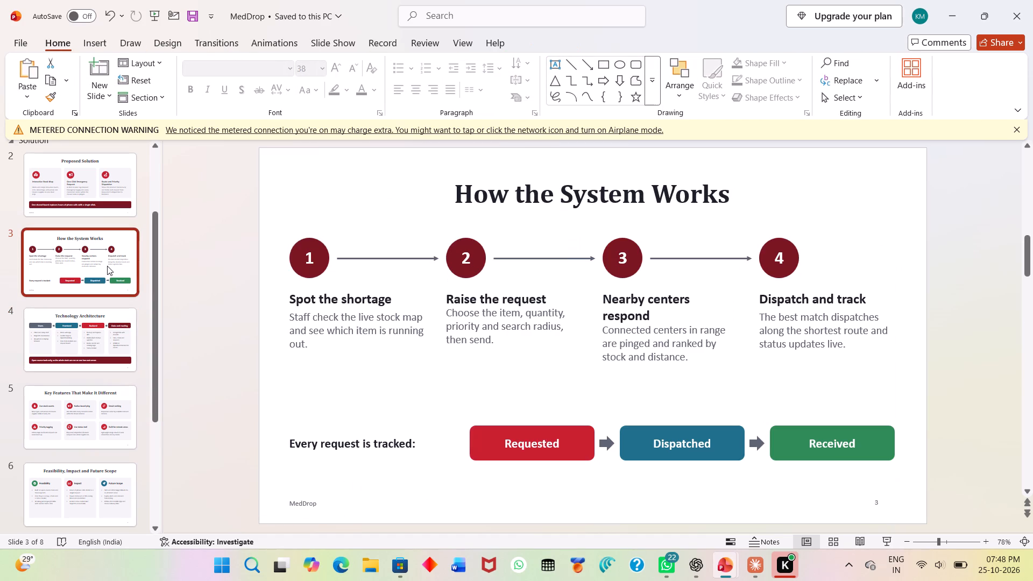
pyautogui.hotkey('ctrl', 'v')
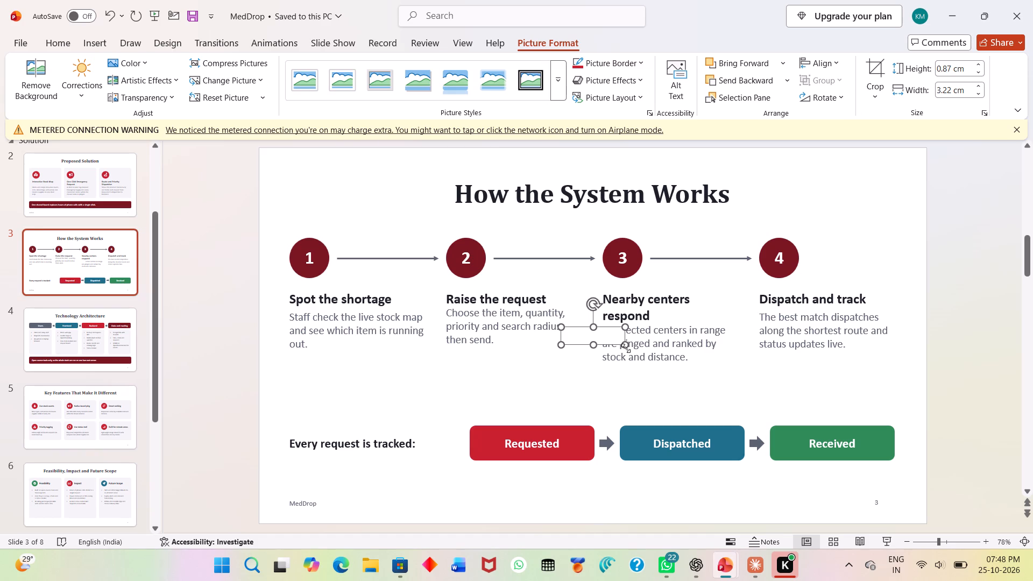
pyautogui.moveTo(595, 332); pyautogui.dragTo(318, 501)
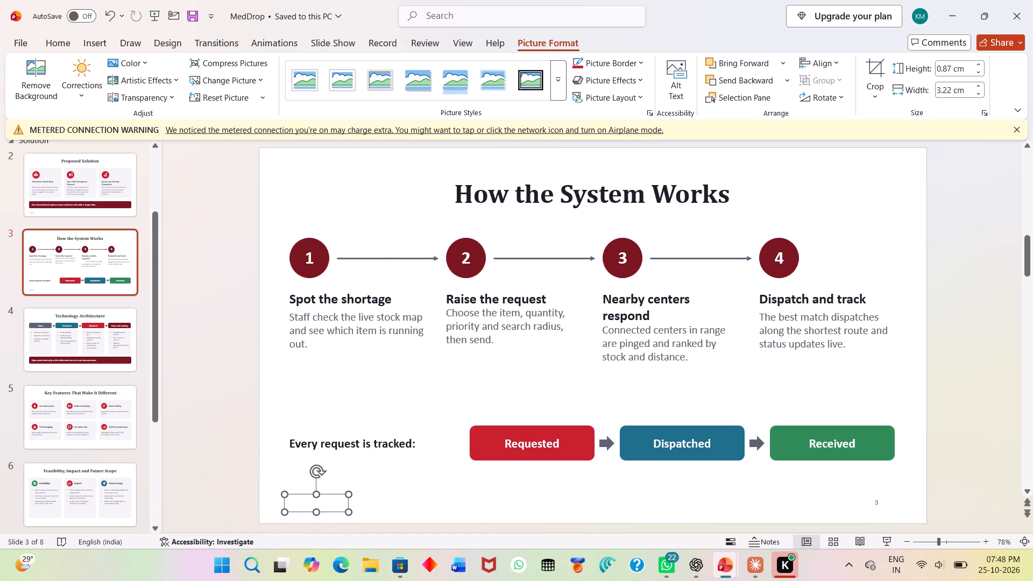
# Paste the white patch onto the "Proposed Solution" slide and cover its "MedDrop" footer.
pyautogui.click(94, 162)
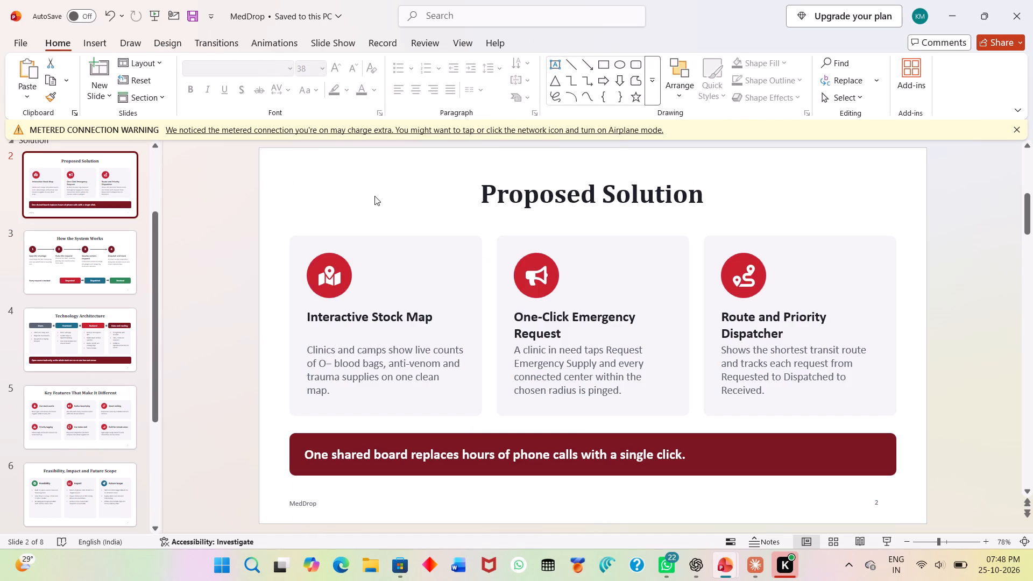
pyautogui.hotkey('ctrl', 'v')
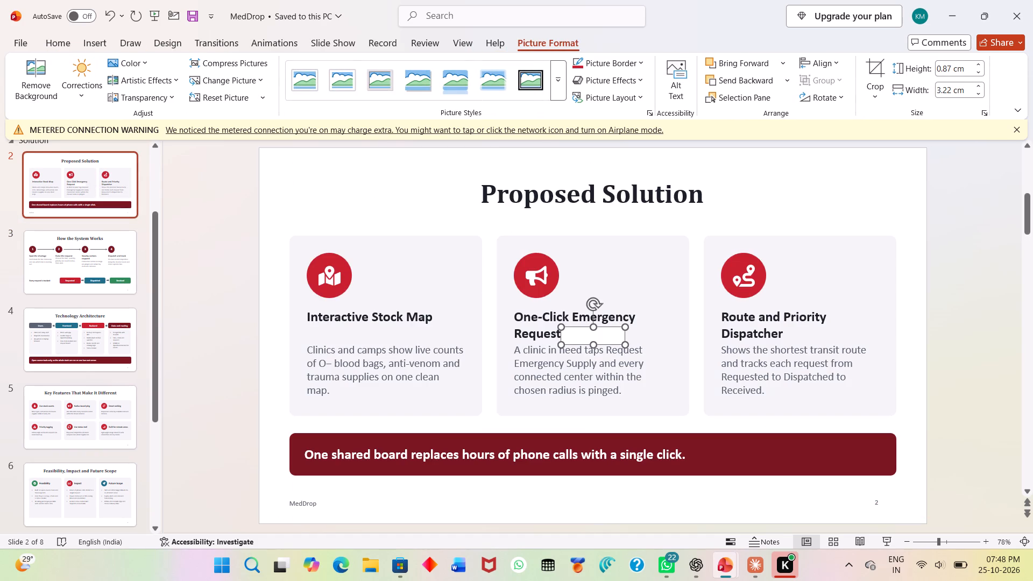
pyautogui.moveTo(576, 337); pyautogui.dragTo(302, 522)
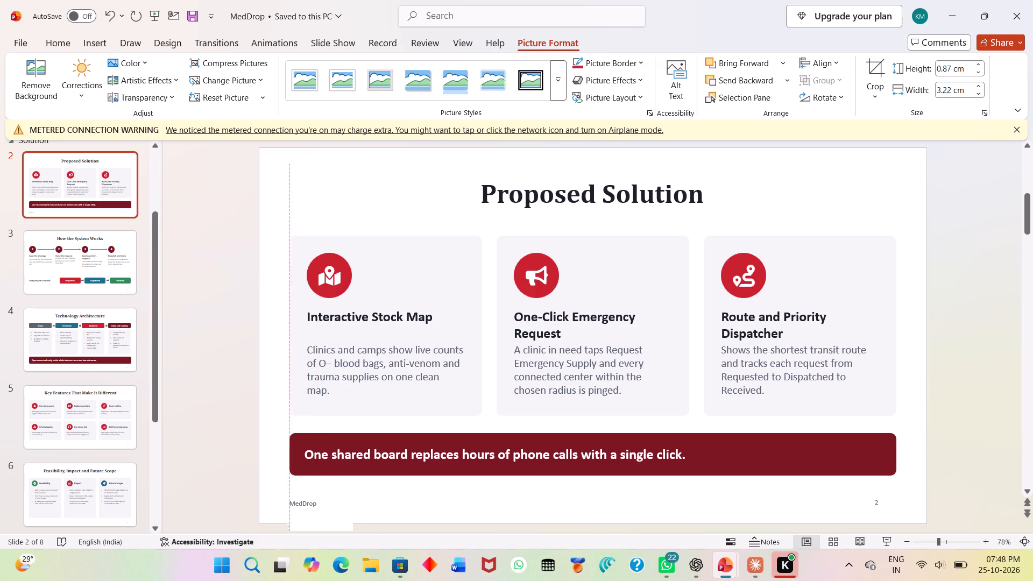
pyautogui.moveTo(302, 522); pyautogui.dragTo(295, 506)
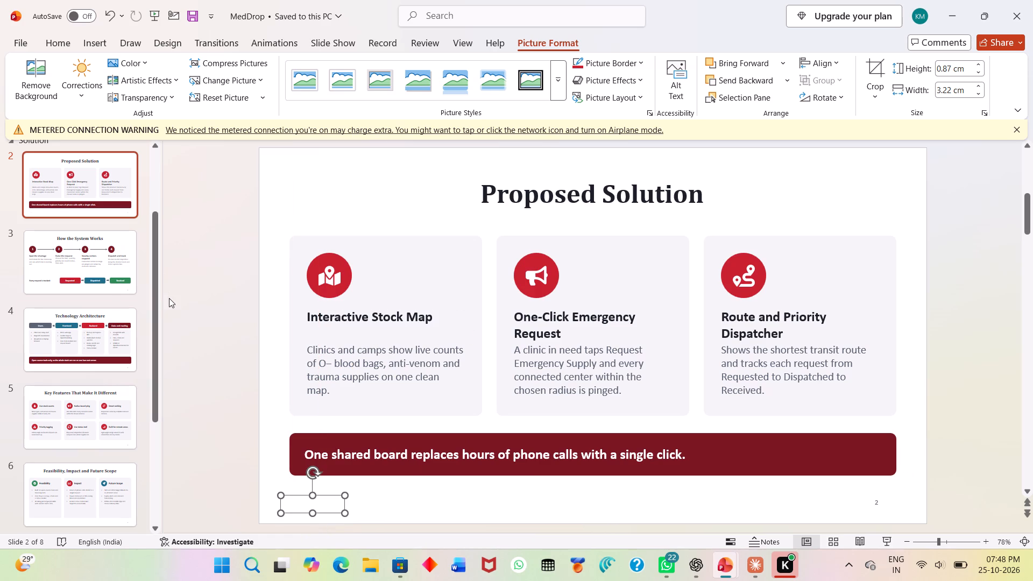
# Review the deck through to the closing slides and back to the title slide, checking the covered footers.
pyautogui.click(110, 252)
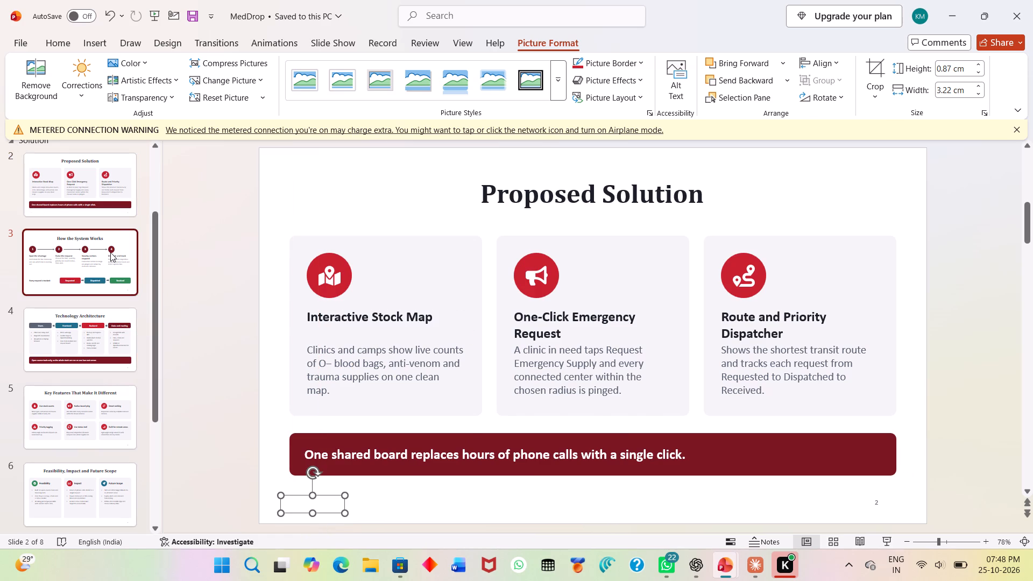
pyautogui.press('Left')
pyautogui.press('Down')
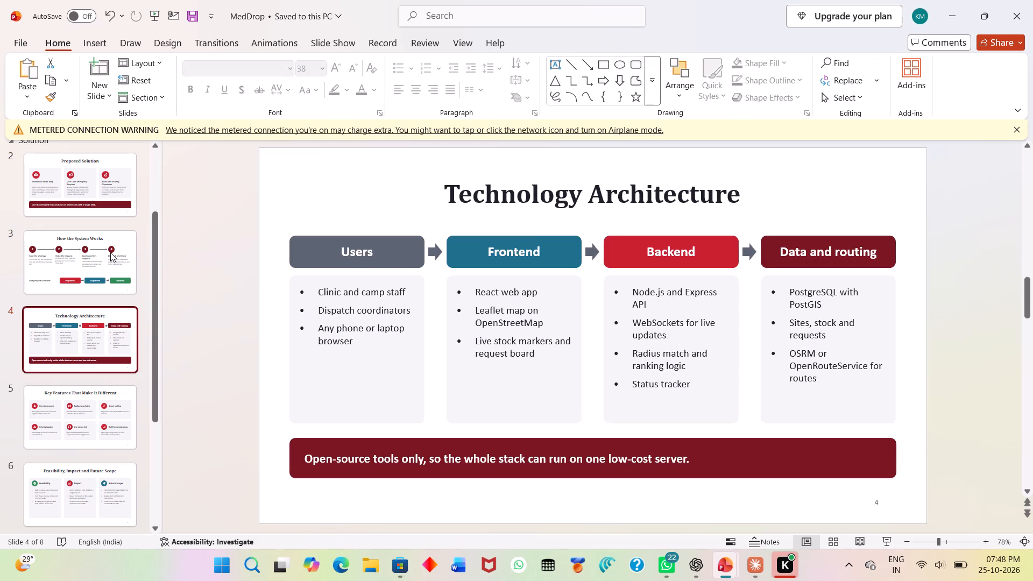
pyautogui.press('Down')
pyautogui.press('Down')
pyautogui.press('Down')
pyautogui.press('Down')
pyautogui.press('Up')
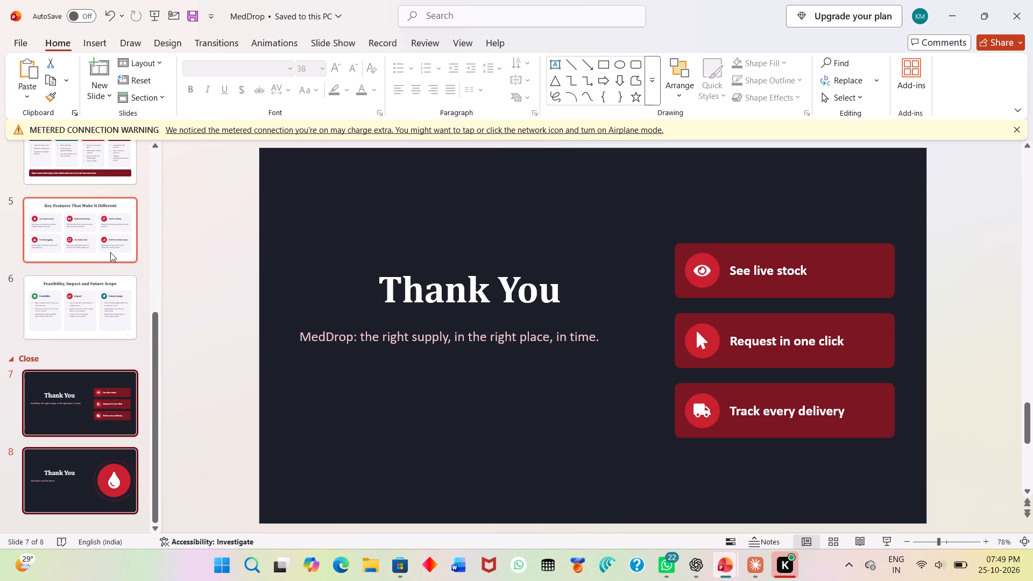
pyautogui.press('Up')
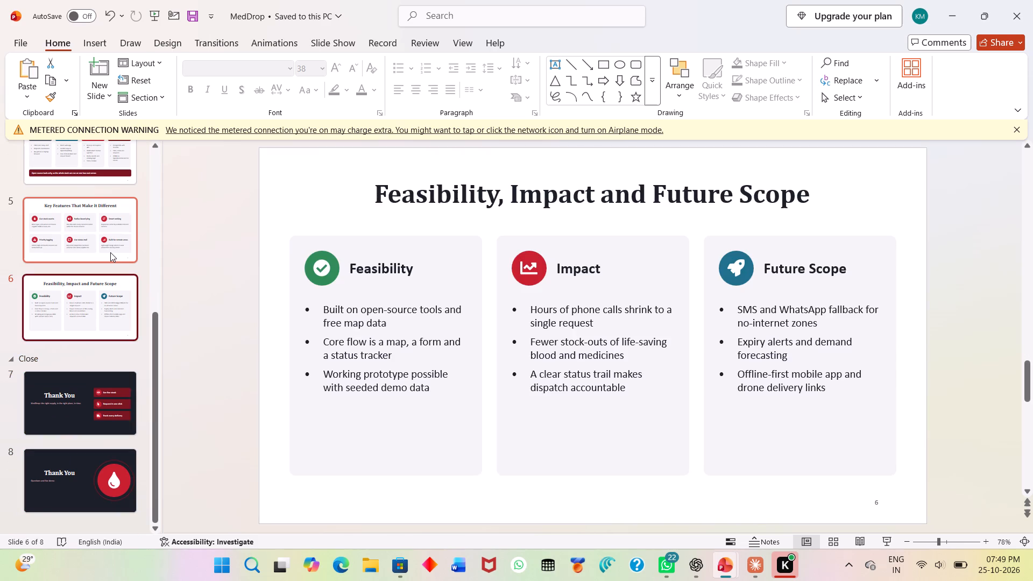
pyautogui.press('Up')
pyautogui.press('Up')
pyautogui.press('Up')
pyautogui.press('Up')
pyautogui.press('Up')
pyautogui.press('Up')
pyautogui.press('Up')
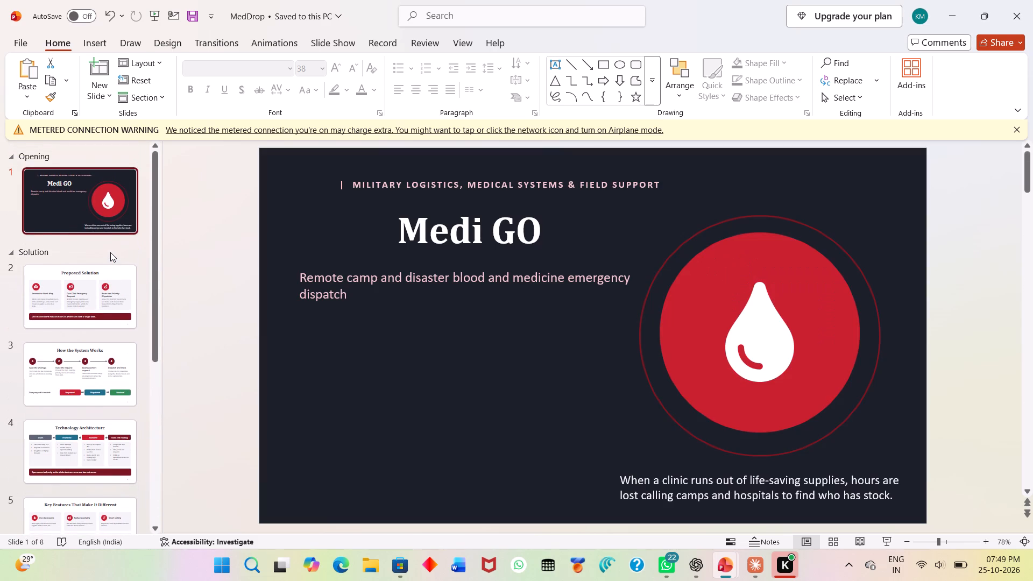
pyautogui.press('Up')
# Add an empty text box below the subtitle on the "Medi GO" title slide and widen it.
pyautogui.moveTo(296, 329); pyautogui.dragTo(486, 421)
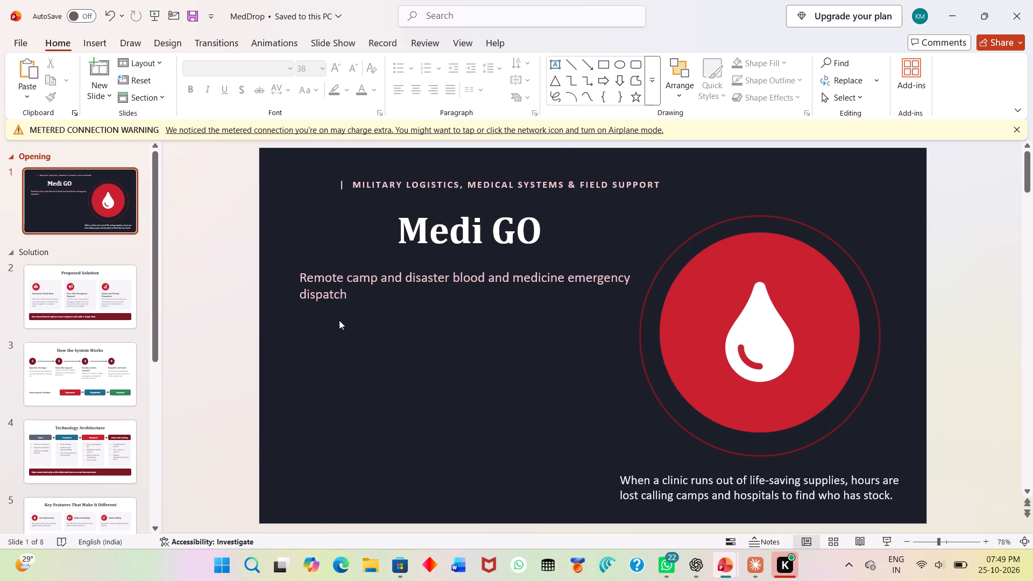
pyautogui.moveTo(332, 327); pyautogui.dragTo(326, 327)
pyautogui.moveTo(326, 327); pyautogui.dragTo(448, 406)
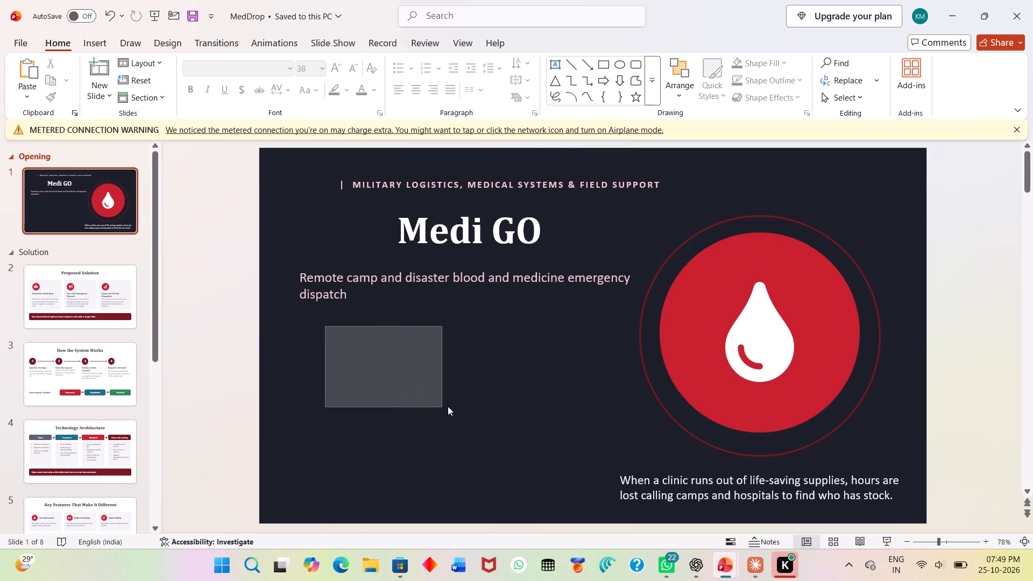
pyautogui.tripleClick(456, 360)
pyautogui.moveTo(456, 360); pyautogui.dragTo(445, 364)
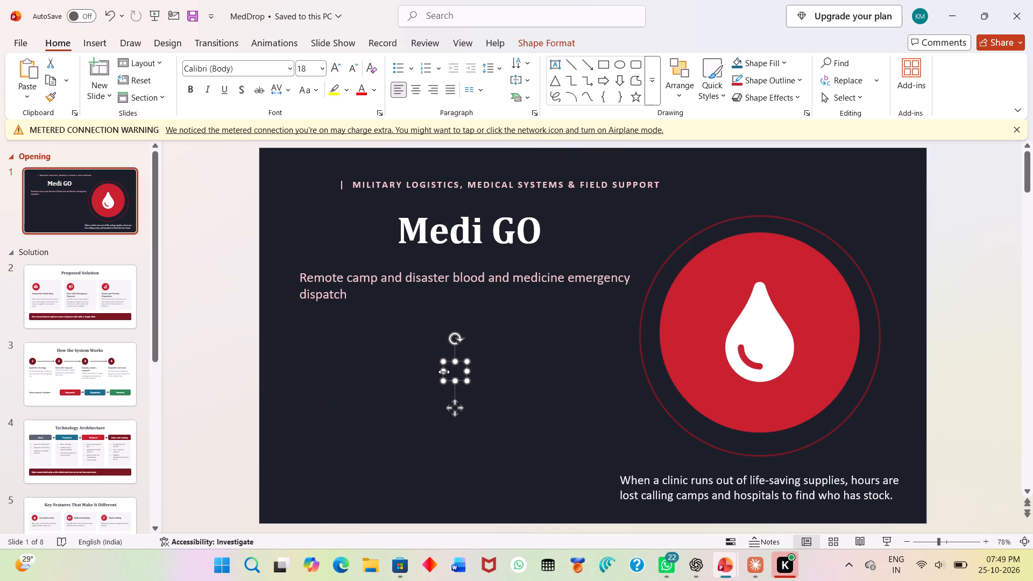
pyautogui.moveTo(444, 372); pyautogui.dragTo(333, 351)
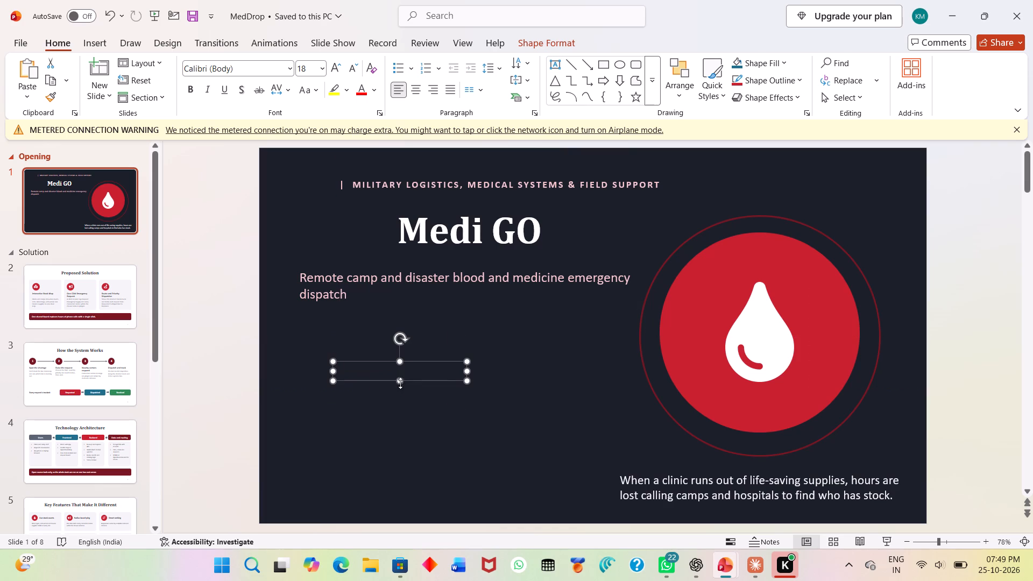
pyautogui.moveTo(400, 383); pyautogui.dragTo(406, 440)
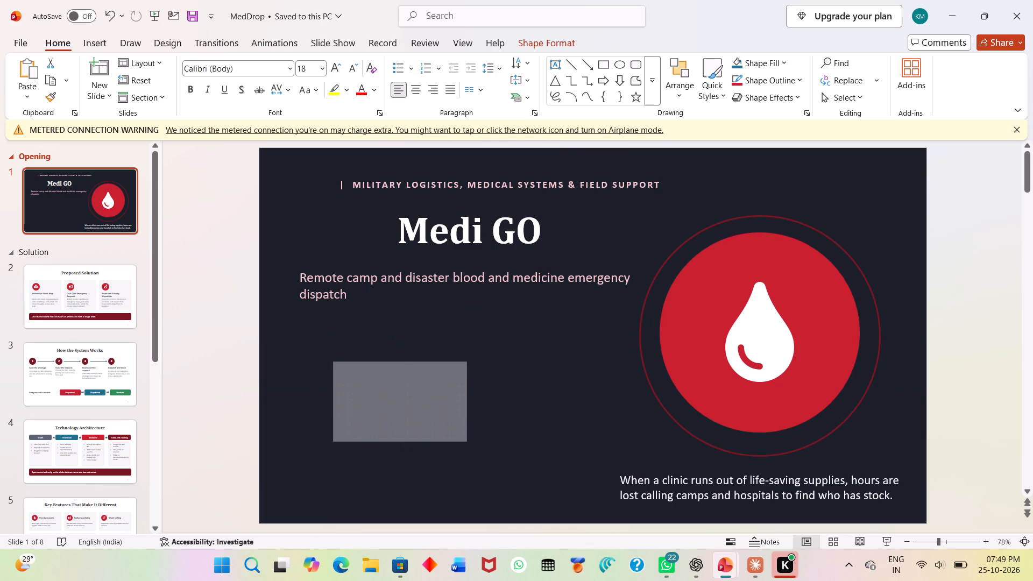
# Set the font colour in the new title-slide text box to white and clear the trial letters.
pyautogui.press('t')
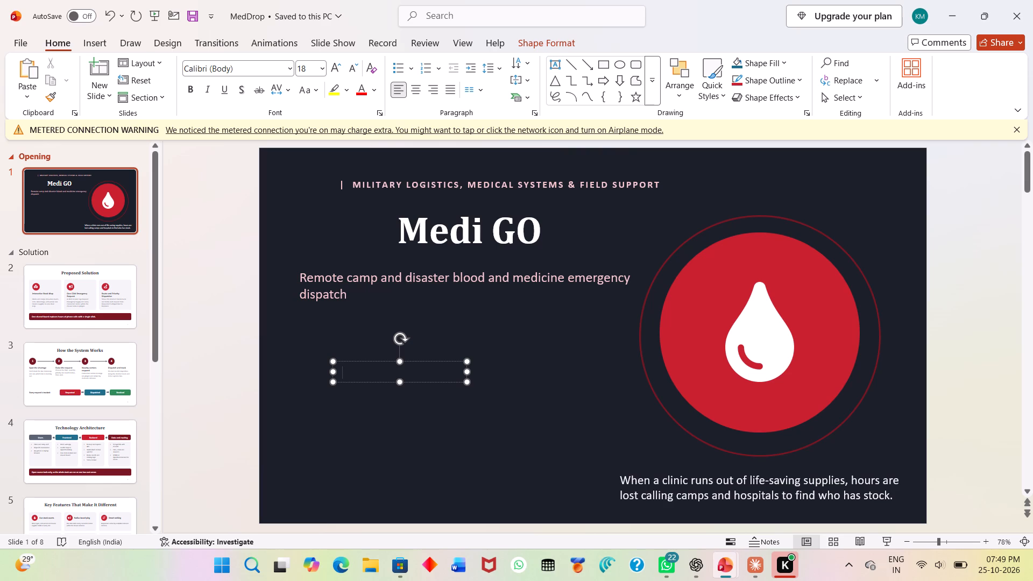
pyautogui.click(373, 96)
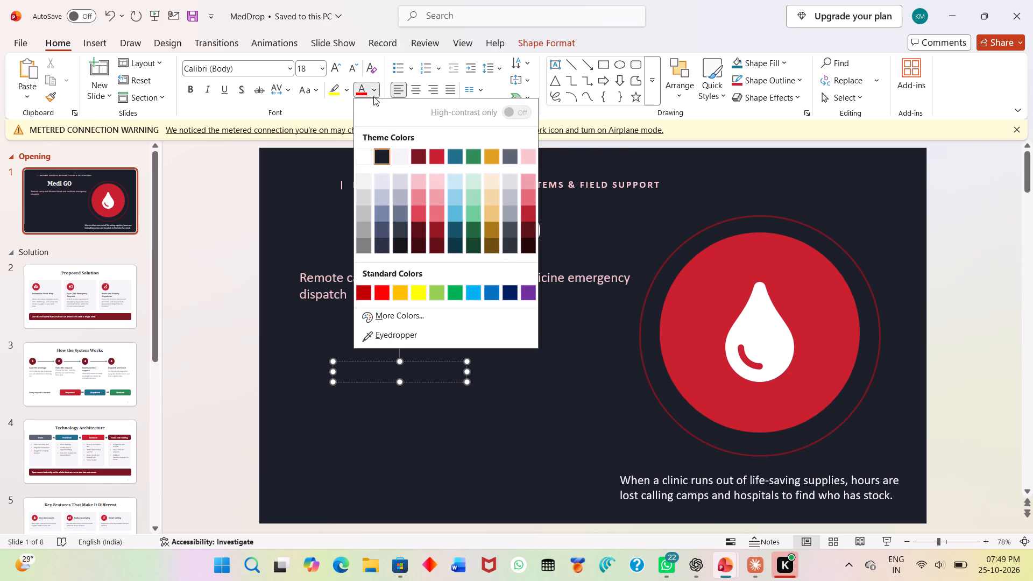
pyautogui.click(369, 150)
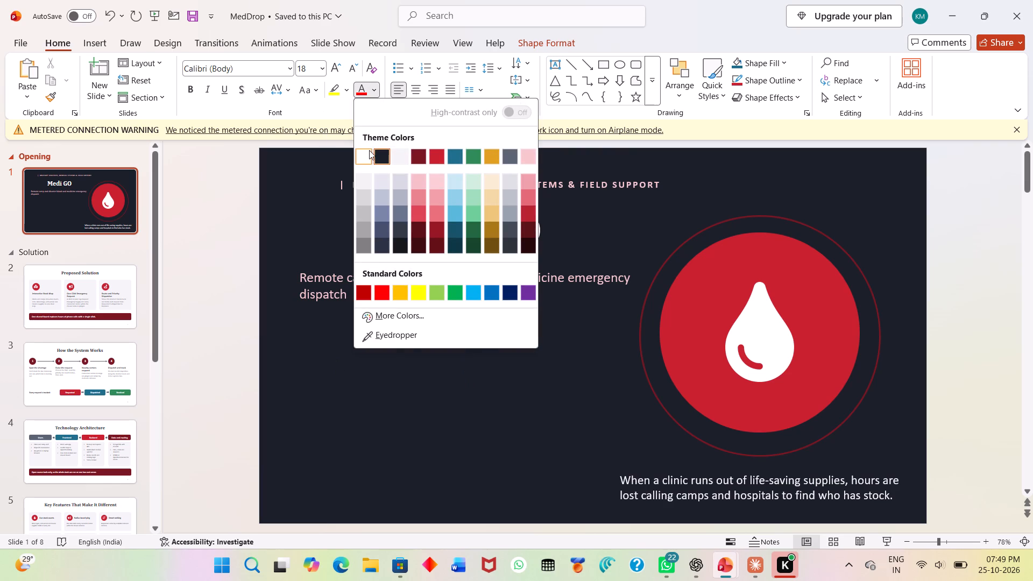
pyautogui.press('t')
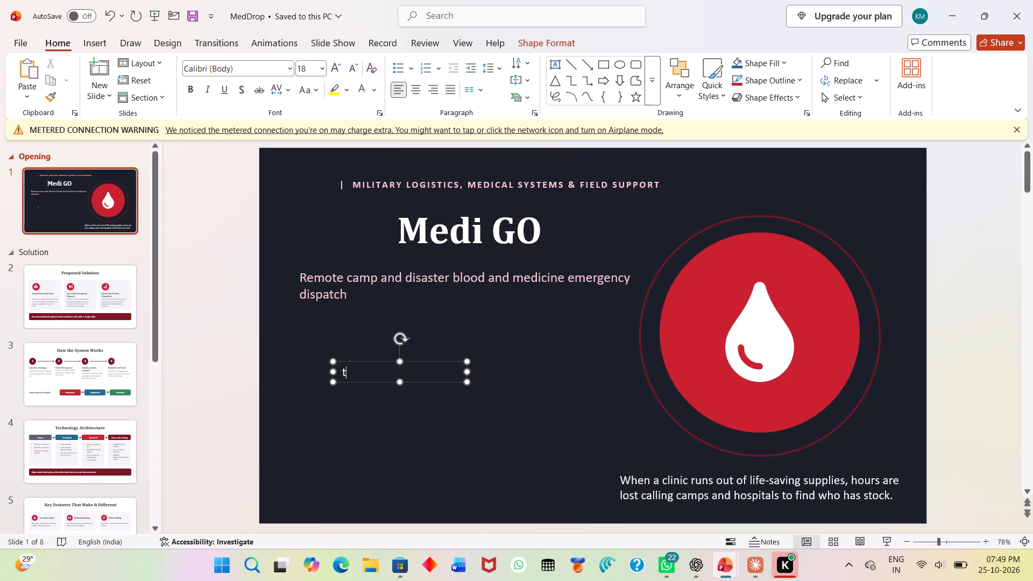
pyautogui.press('BackSpace')
pyautogui.press('BackSpace')
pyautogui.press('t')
pyautogui.click(359, 89)
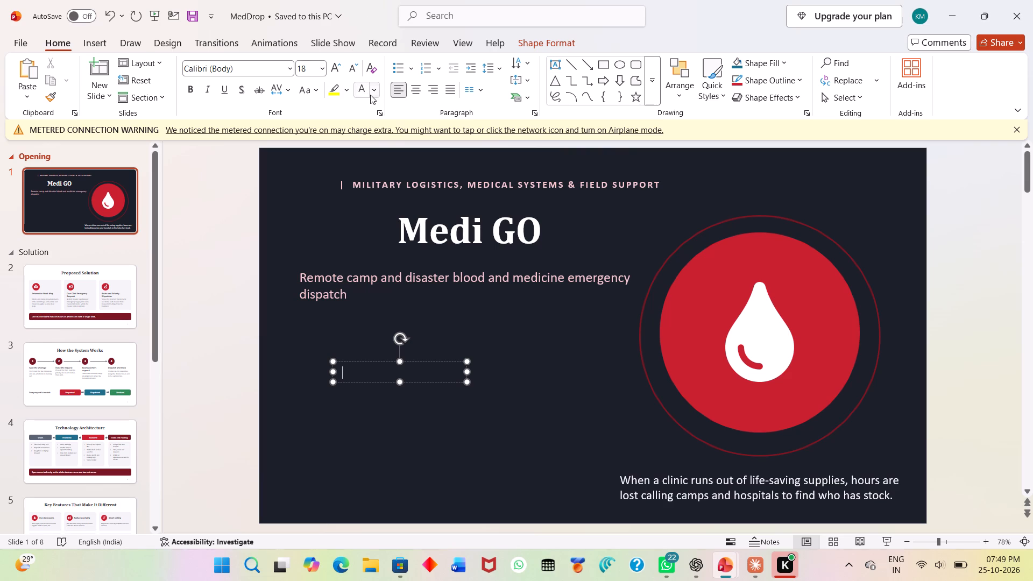
pyautogui.click(370, 90)
pyautogui.click(362, 154)
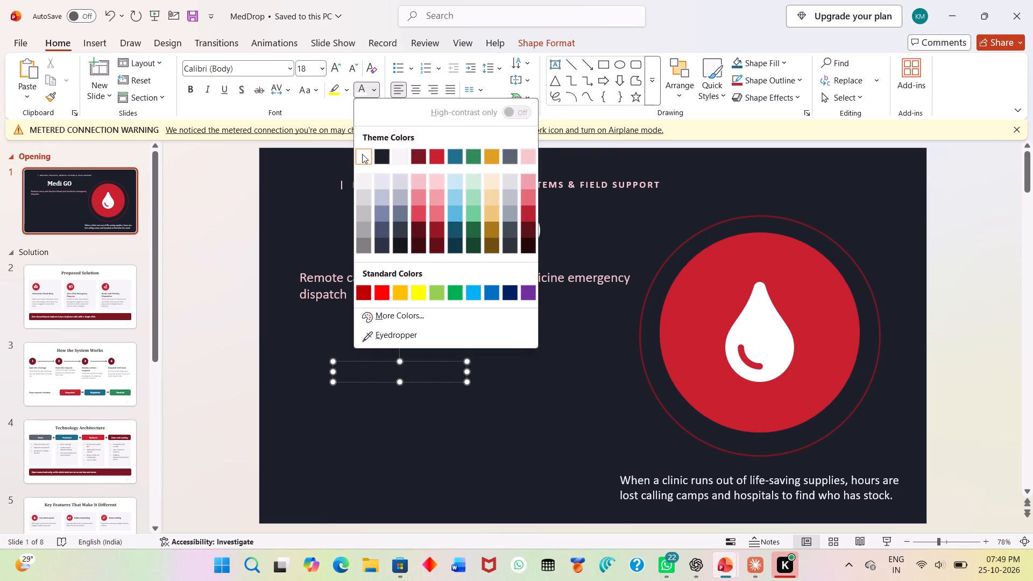
# Enter "Team" in the text box, with a capital T and no leading space.
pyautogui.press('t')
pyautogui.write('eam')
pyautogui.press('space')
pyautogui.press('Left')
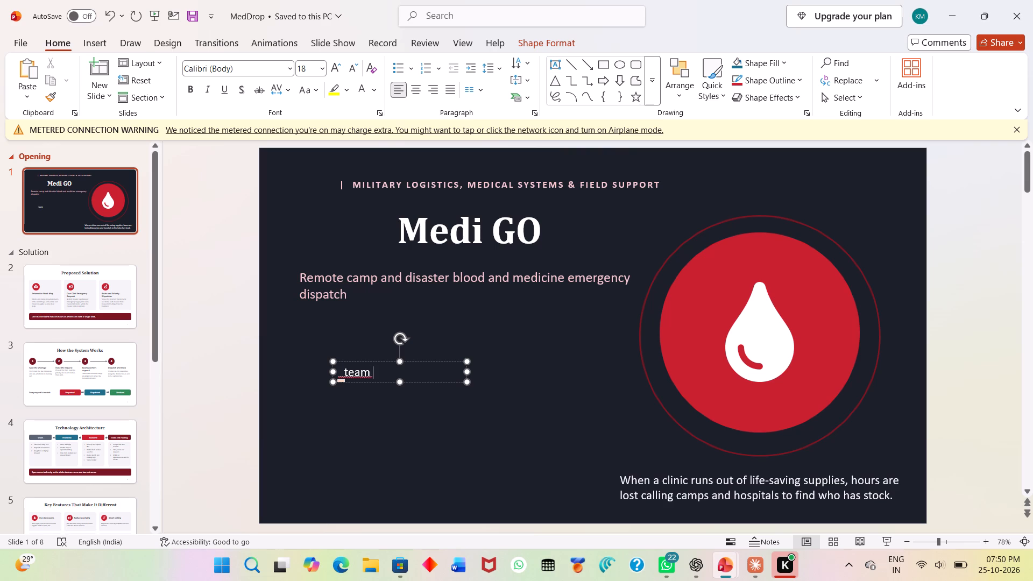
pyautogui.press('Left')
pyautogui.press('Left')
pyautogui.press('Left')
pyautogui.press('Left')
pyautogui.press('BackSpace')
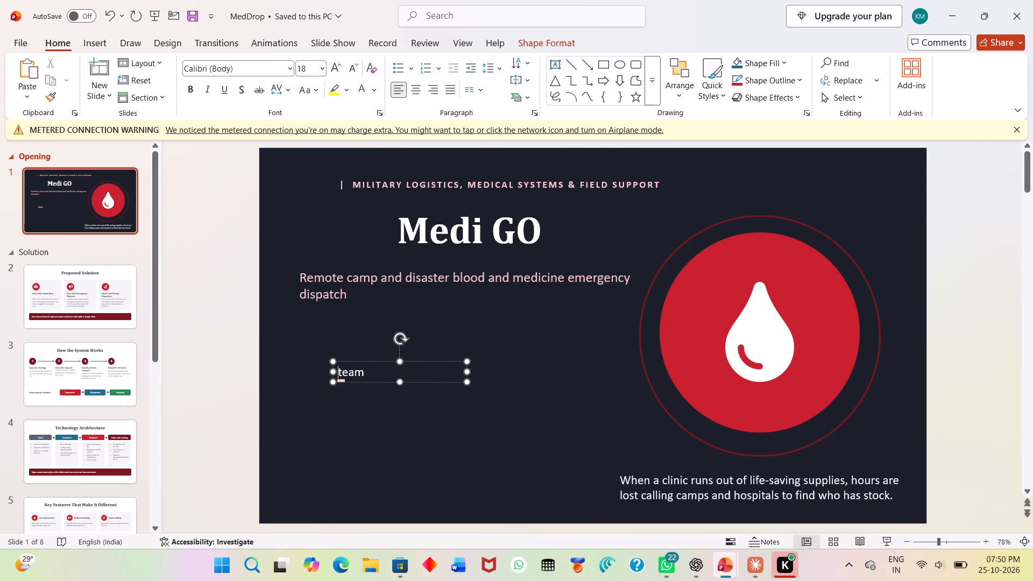
pyautogui.click(341, 373)
pyautogui.press('BackSpace')
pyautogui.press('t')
# Extend the text to the heading "Team Members :" and start a new line below it.
pyautogui.click(378, 376)
pyautogui.click(365, 372)
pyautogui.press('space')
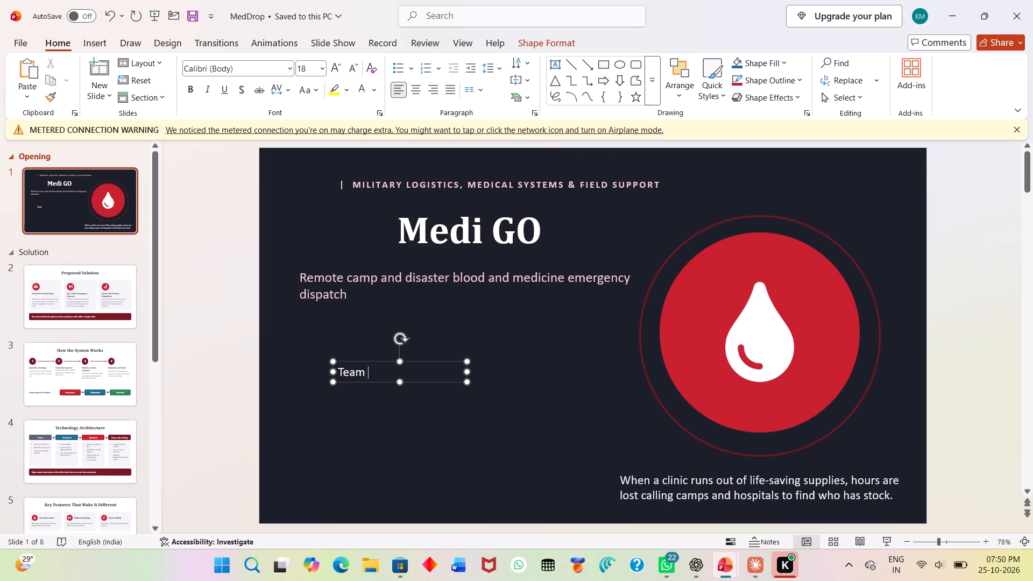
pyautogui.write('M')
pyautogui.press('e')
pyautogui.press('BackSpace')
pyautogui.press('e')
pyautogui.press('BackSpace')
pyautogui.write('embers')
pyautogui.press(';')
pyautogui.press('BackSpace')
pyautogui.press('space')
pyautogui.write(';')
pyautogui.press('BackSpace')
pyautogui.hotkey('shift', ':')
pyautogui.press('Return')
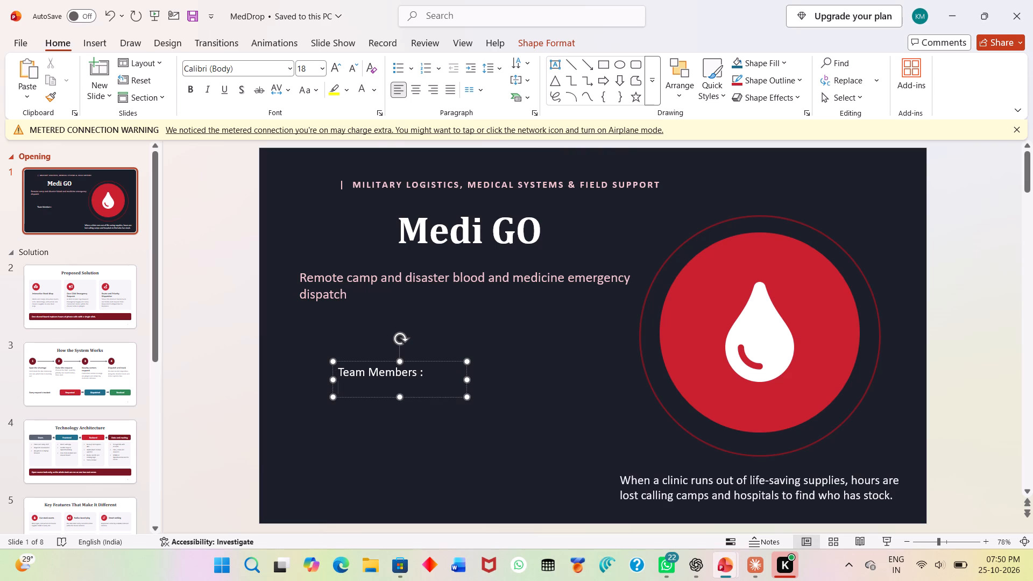
# Enter the first team member's full name below the "Team Members :" heading, capitalising both the first name and surname.
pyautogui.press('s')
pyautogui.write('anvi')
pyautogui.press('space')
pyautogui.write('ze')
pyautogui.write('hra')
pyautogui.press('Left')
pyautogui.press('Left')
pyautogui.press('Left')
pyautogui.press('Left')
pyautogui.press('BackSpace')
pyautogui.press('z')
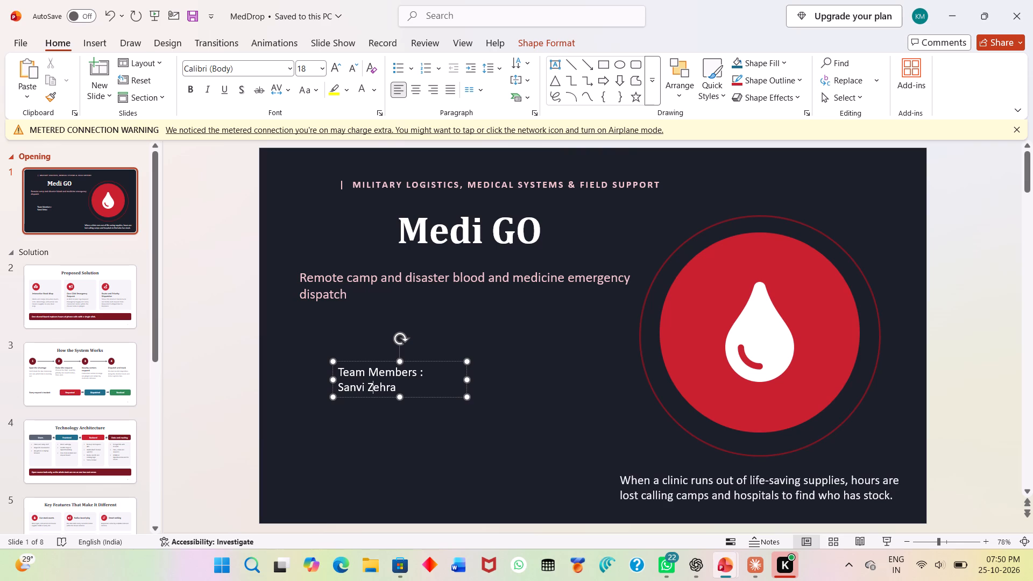
pyautogui.click(404, 386)
# Add the full names of the other three team members, each on its own line below the first member.
pyautogui.press('Return')
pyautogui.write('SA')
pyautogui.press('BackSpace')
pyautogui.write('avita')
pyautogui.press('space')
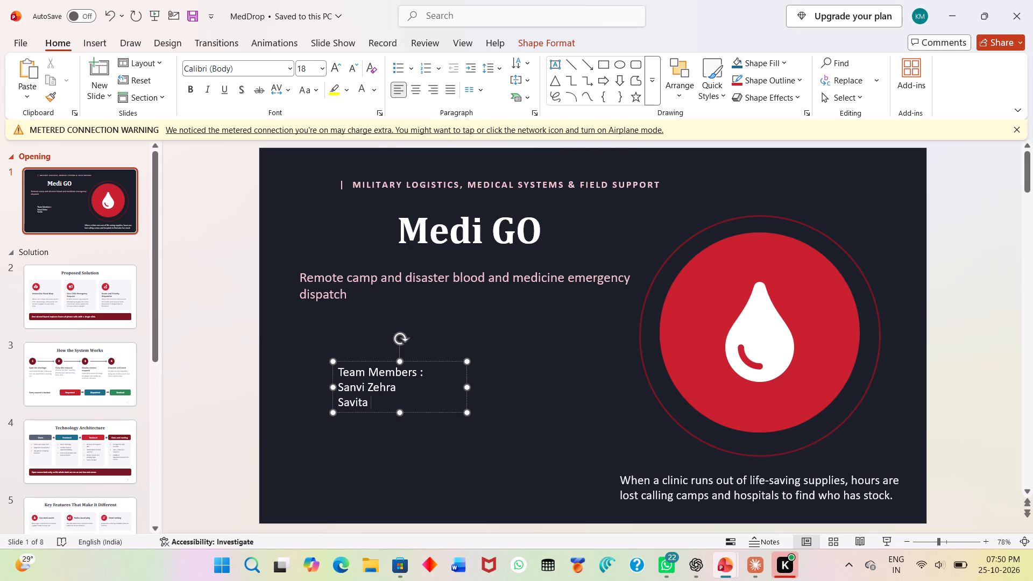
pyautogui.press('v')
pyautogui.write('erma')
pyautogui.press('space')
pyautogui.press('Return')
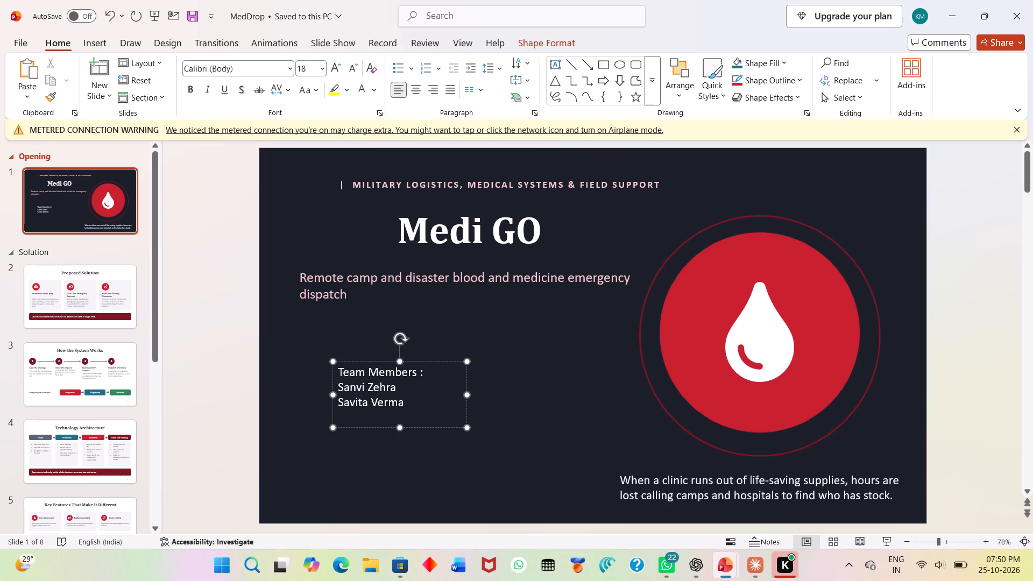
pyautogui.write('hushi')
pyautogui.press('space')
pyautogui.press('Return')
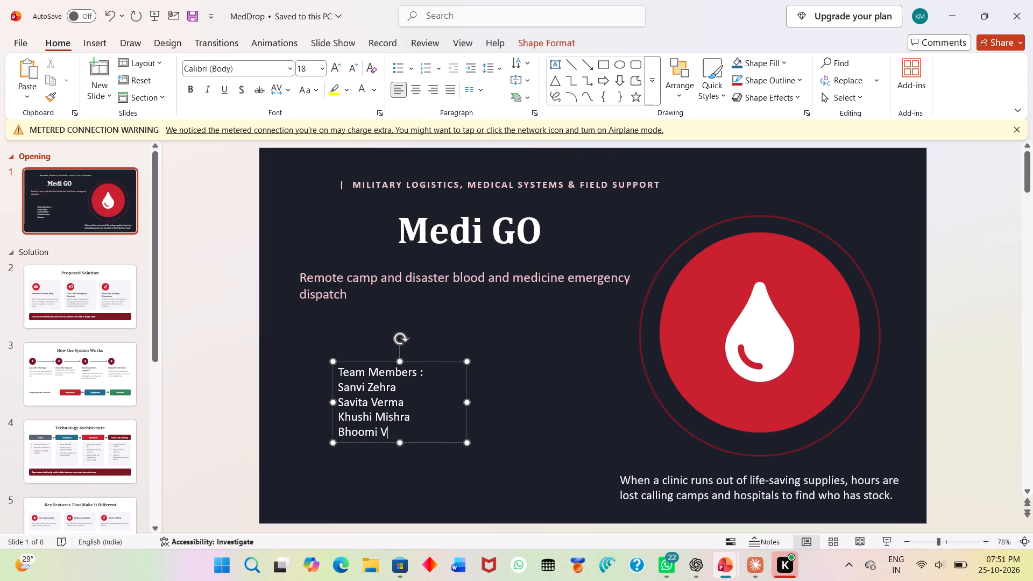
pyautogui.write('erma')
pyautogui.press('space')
# Shift the team members text box toward the slide's left edge and narrow it around the names.
pyautogui.moveTo(331, 362); pyautogui.dragTo(277, 353)
pyautogui.moveTo(463, 394); pyautogui.dragTo(390, 391)
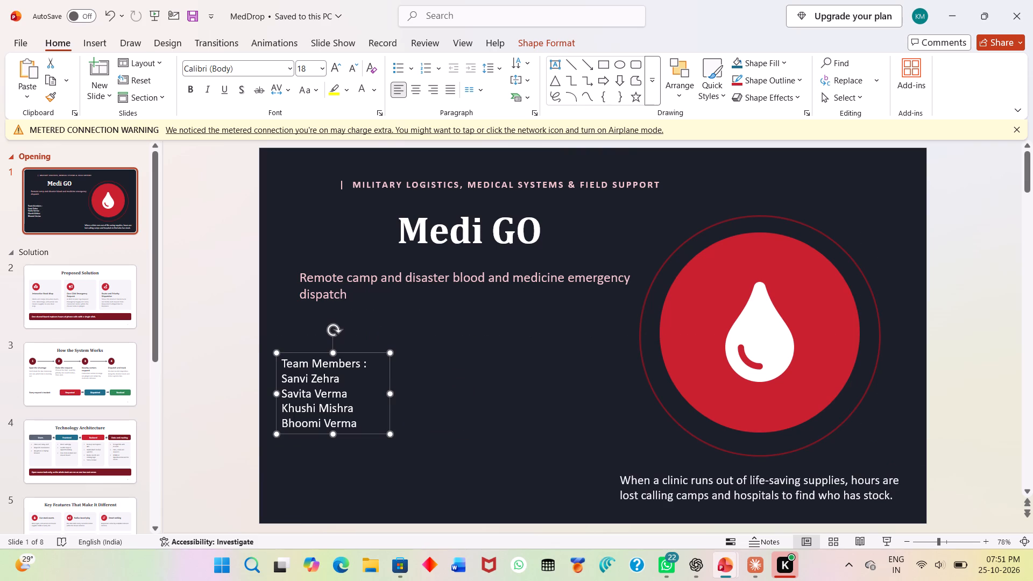
# Set the font size of the "Team Members :" heading to 20.
pyautogui.moveTo(286, 362); pyautogui.dragTo(314, 363)
pyautogui.moveTo(314, 363); pyautogui.dragTo(369, 363)
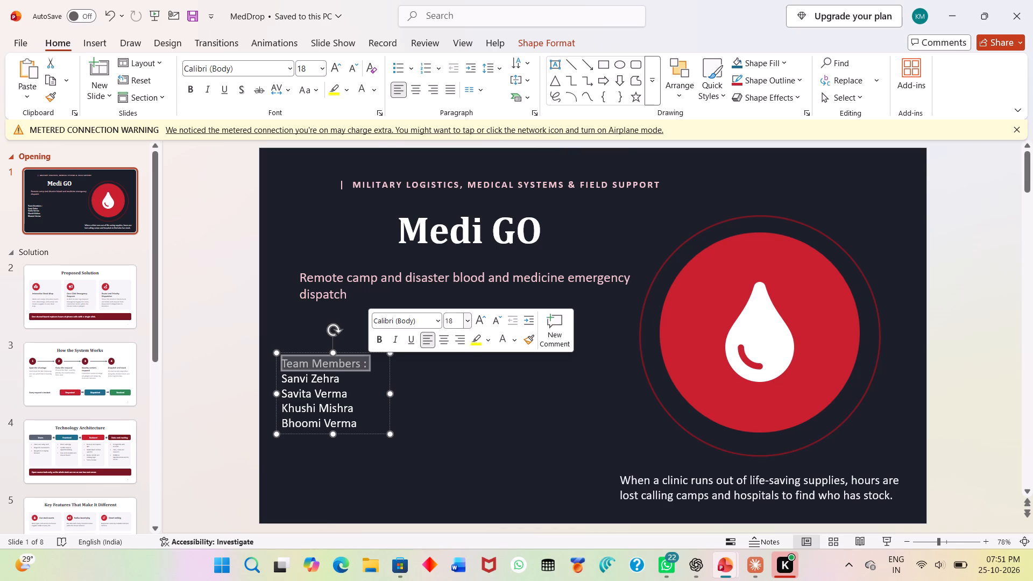
pyautogui.click(468, 321)
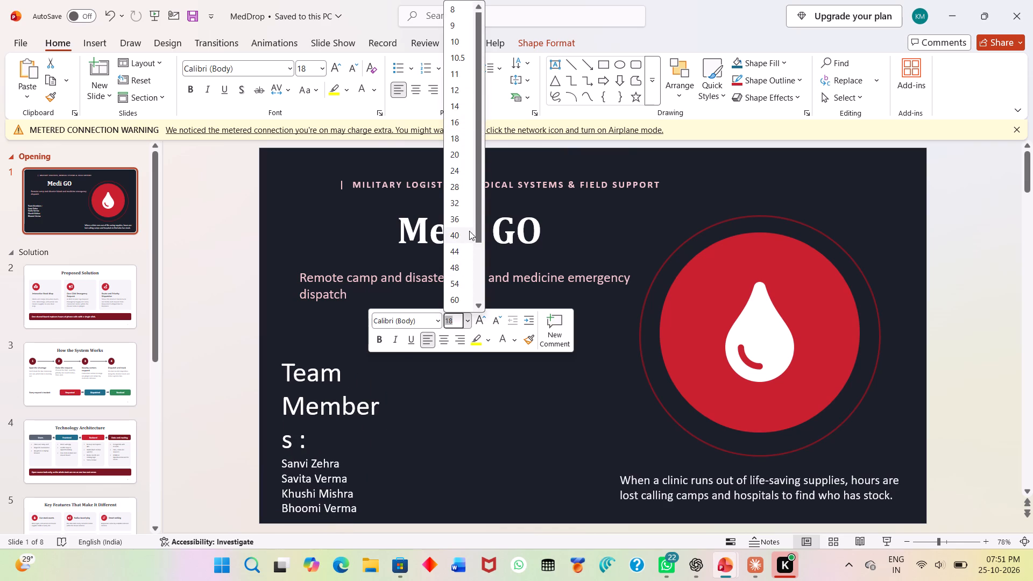
pyautogui.click(464, 155)
pyautogui.click(480, 394)
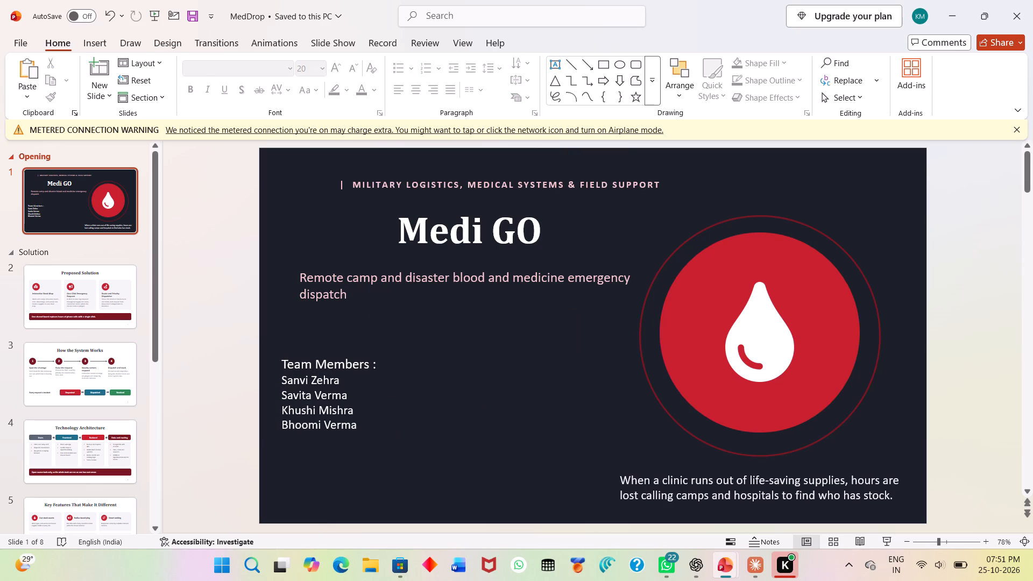
# Change the "Team Members :" heading font to ADLaM Display and widen the text box slightly so the heading fits on one line.
pyautogui.moveTo(284, 364); pyautogui.dragTo(377, 364)
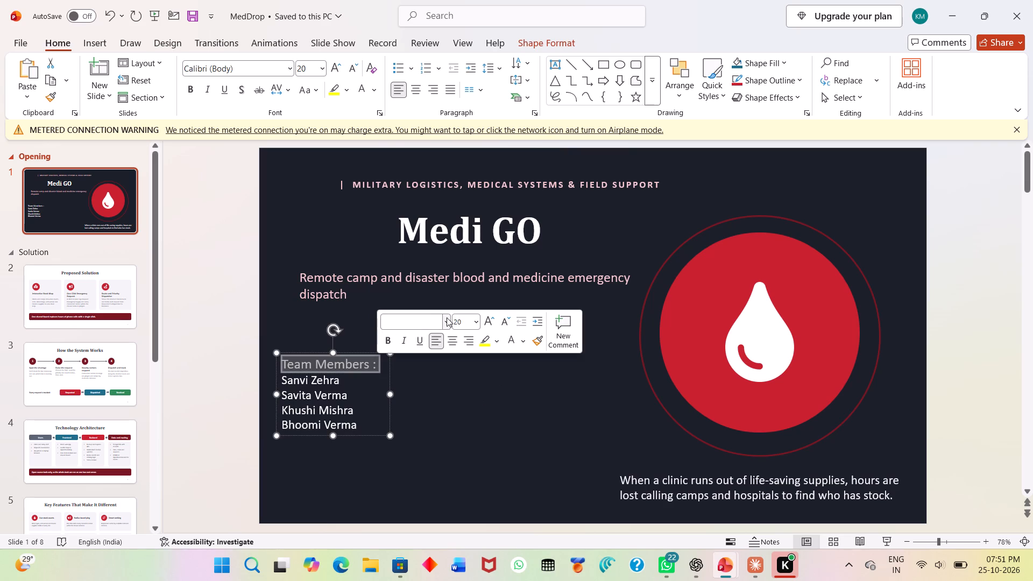
pyautogui.click(447, 317)
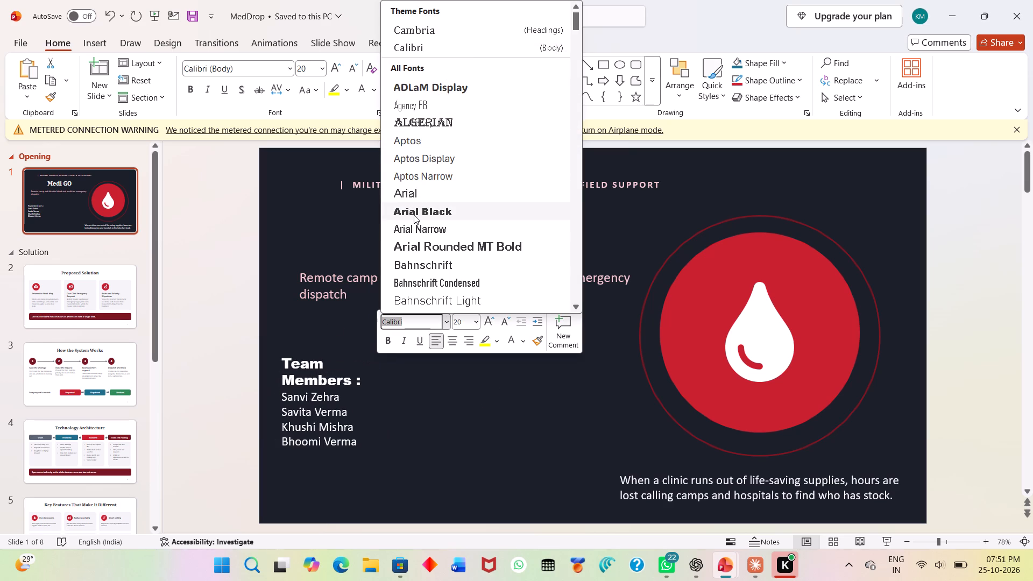
pyautogui.click(409, 89)
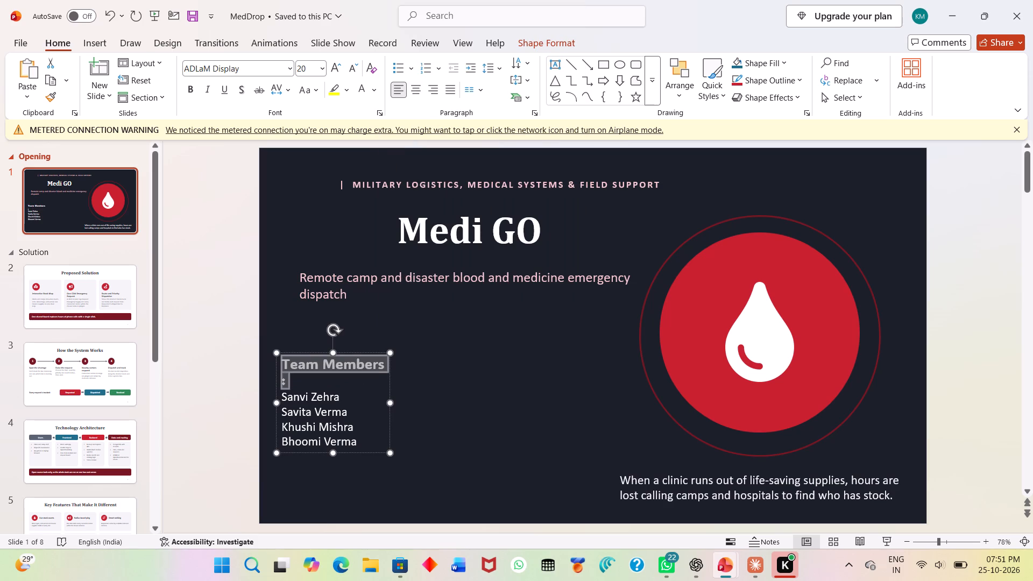
pyautogui.moveTo(390, 402); pyautogui.dragTo(398, 399)
pyautogui.click(431, 386)
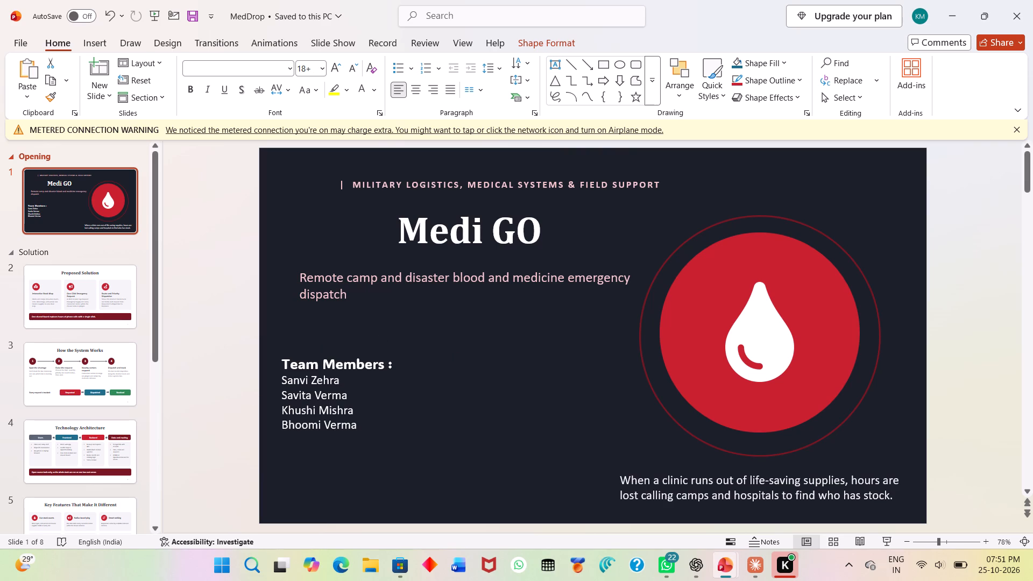
# Centre the "Team Members :" heading and the four member names within the text box.
pyautogui.click(287, 360)
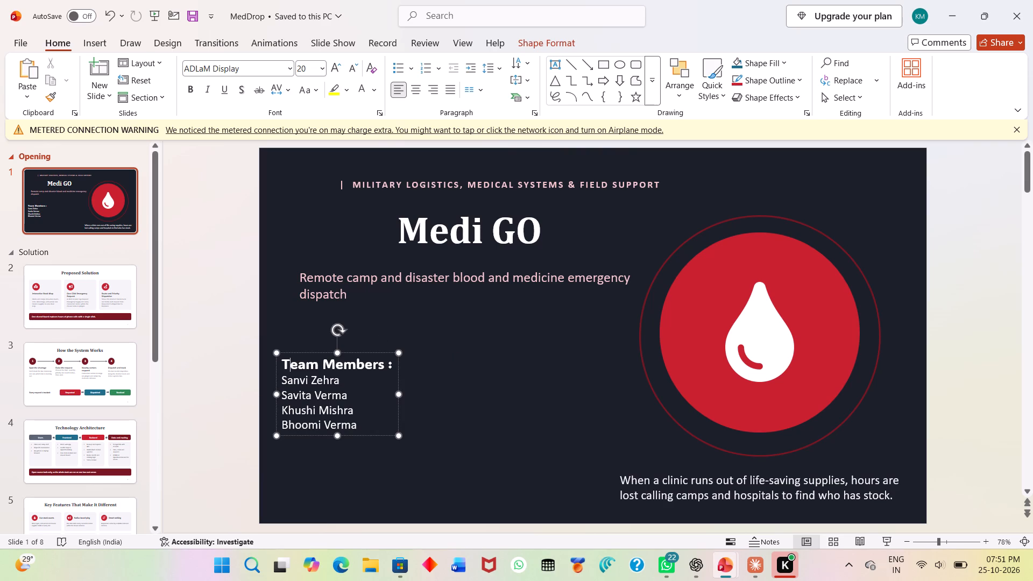
pyautogui.click(414, 93)
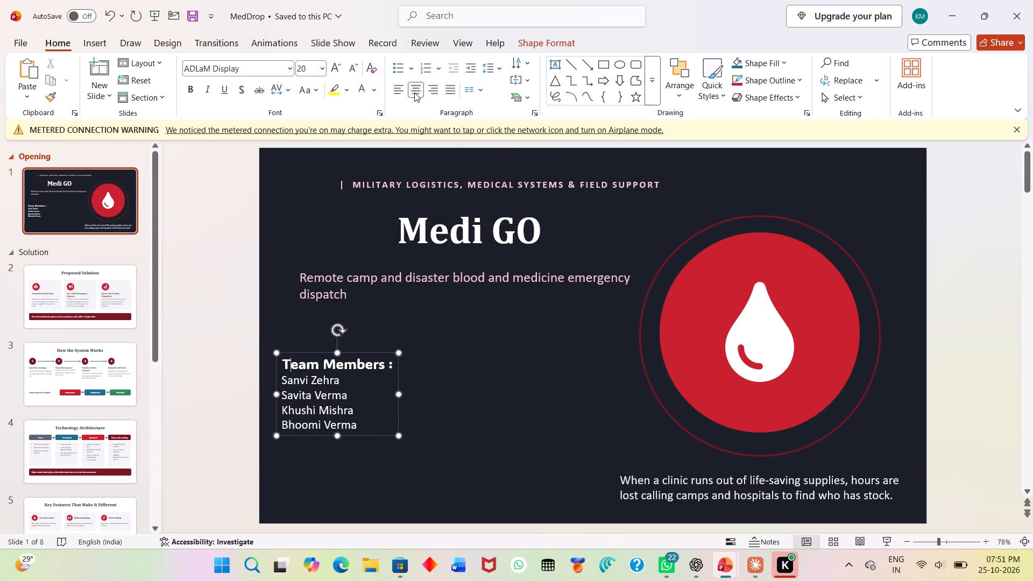
pyautogui.moveTo(286, 381); pyautogui.dragTo(301, 388)
pyautogui.moveTo(301, 388); pyautogui.dragTo(368, 428)
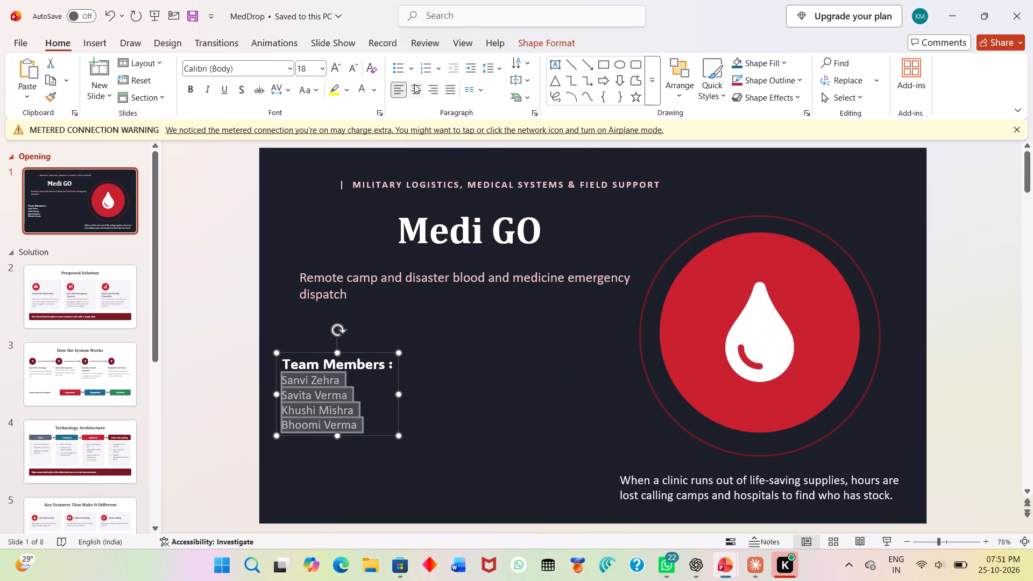
pyautogui.click(414, 84)
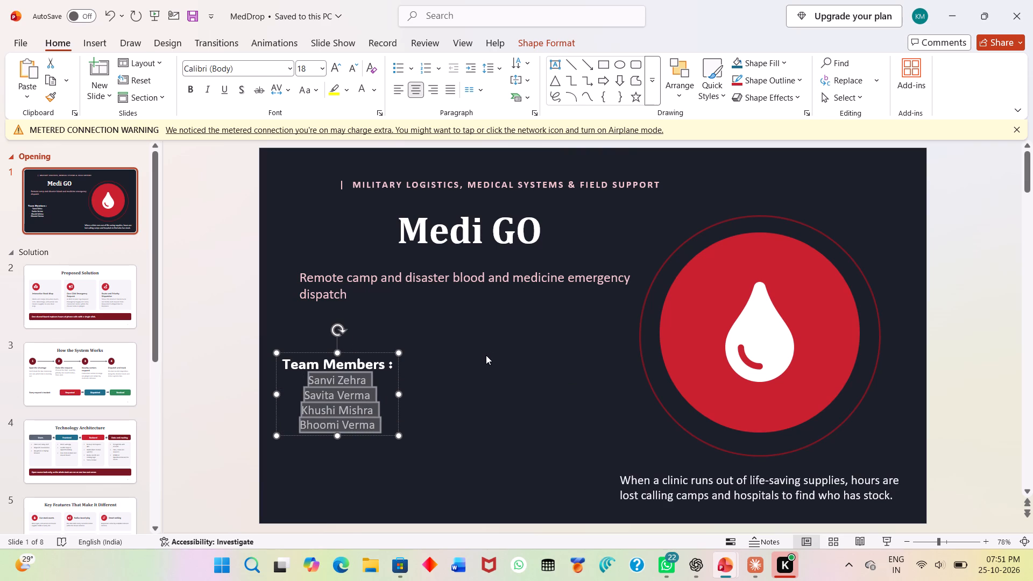
pyautogui.click(486, 355)
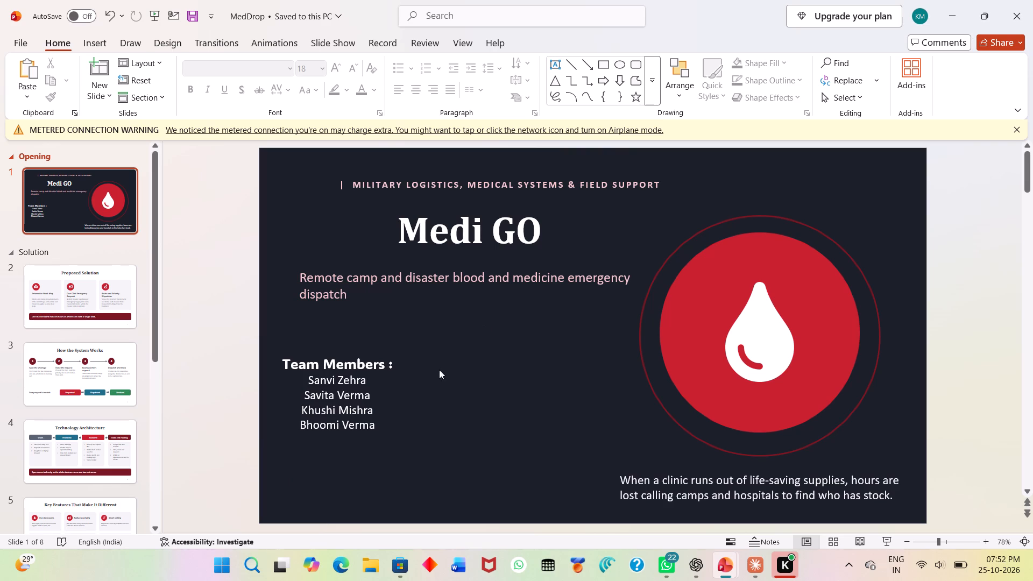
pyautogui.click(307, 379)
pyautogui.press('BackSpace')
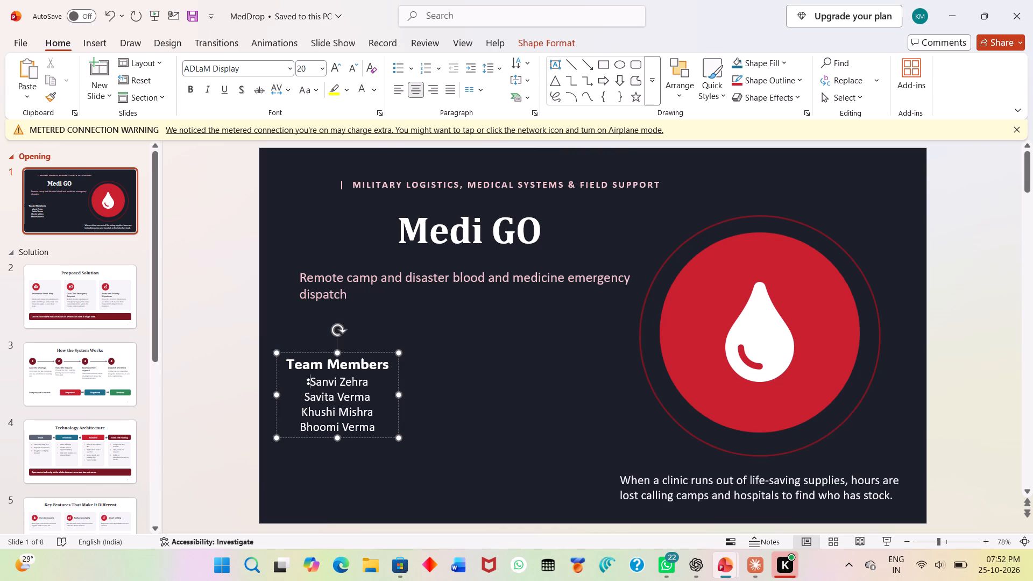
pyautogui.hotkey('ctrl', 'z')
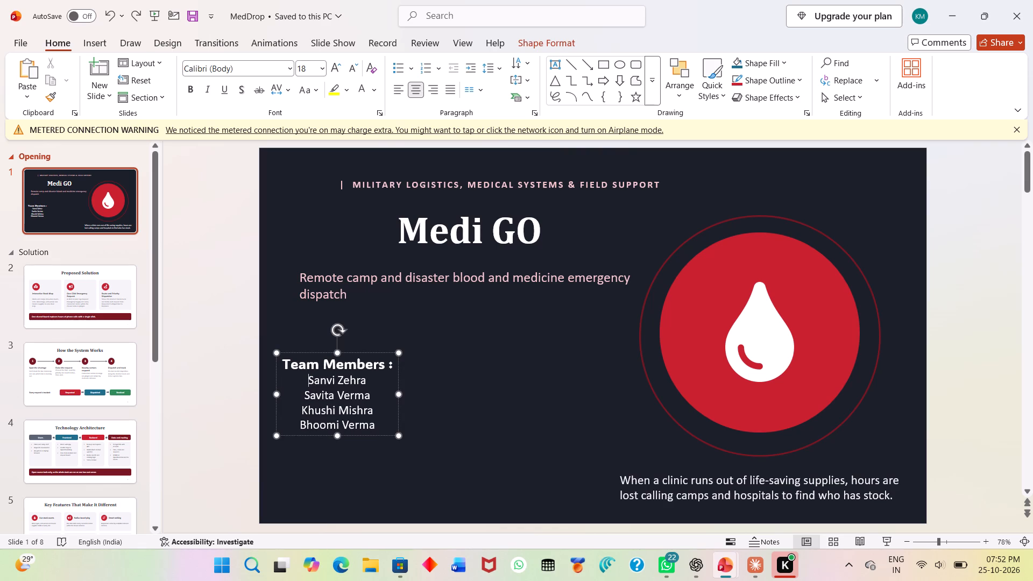
# Append "(Team Leader" after the first team member's name.
pyautogui.click(371, 380)
pyautogui.hotkey('shift', '(')
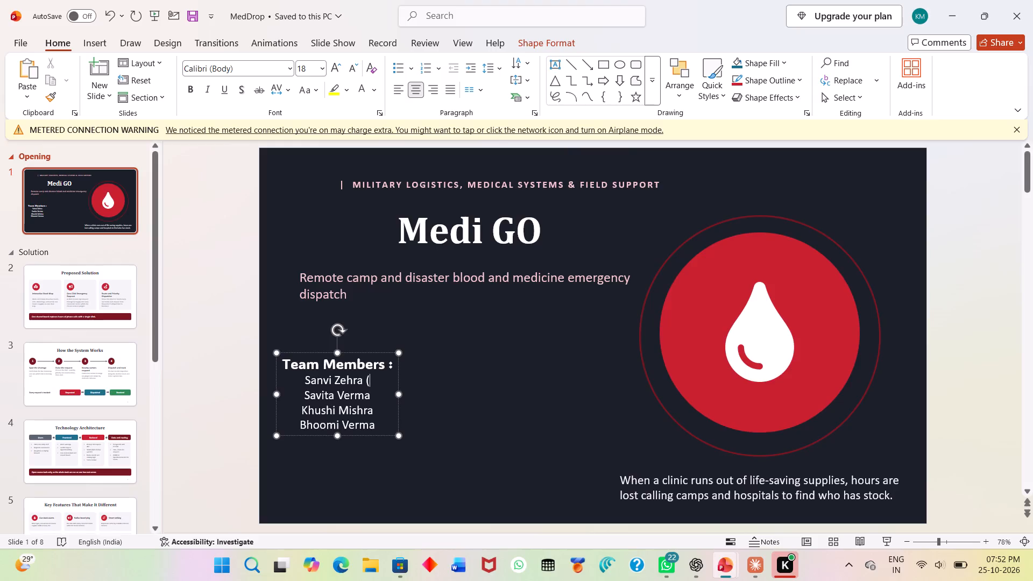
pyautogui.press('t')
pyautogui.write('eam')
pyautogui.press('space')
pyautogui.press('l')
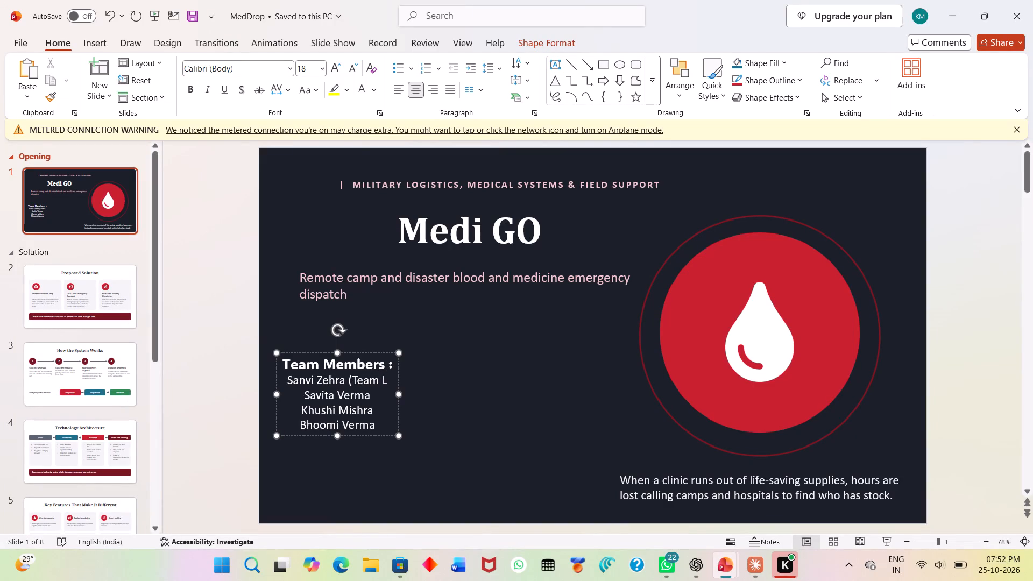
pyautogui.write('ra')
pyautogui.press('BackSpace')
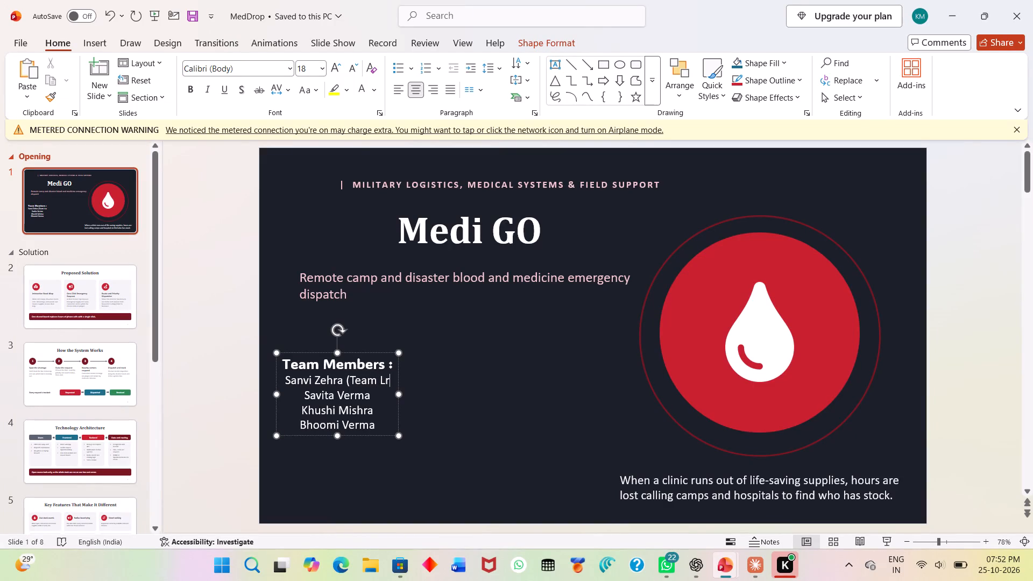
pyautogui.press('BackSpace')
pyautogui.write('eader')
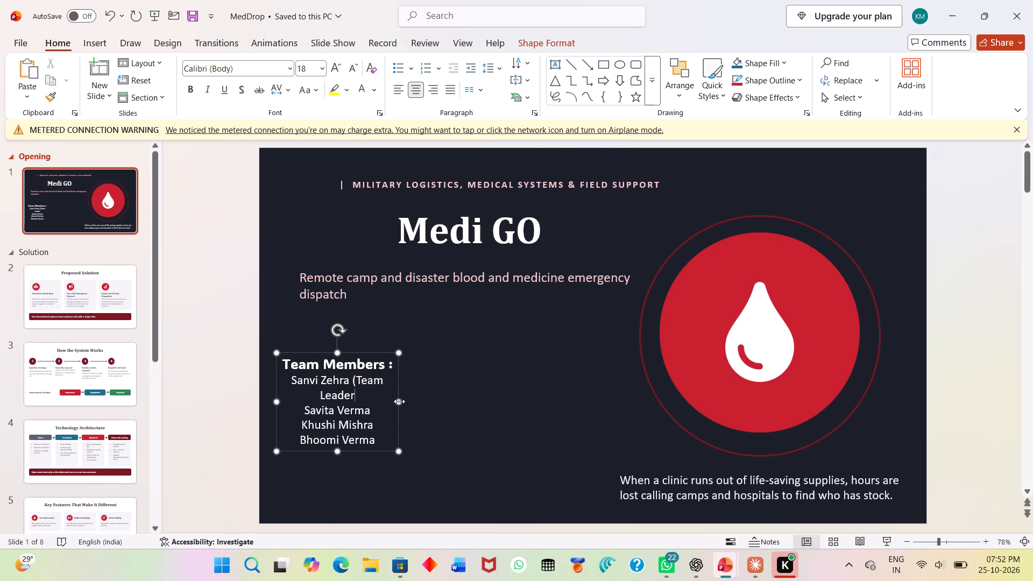
# Widen the team list text box and trim its spare width so the team leader's entry fits on one line.
pyautogui.moveTo(399, 401); pyautogui.dragTo(479, 396)
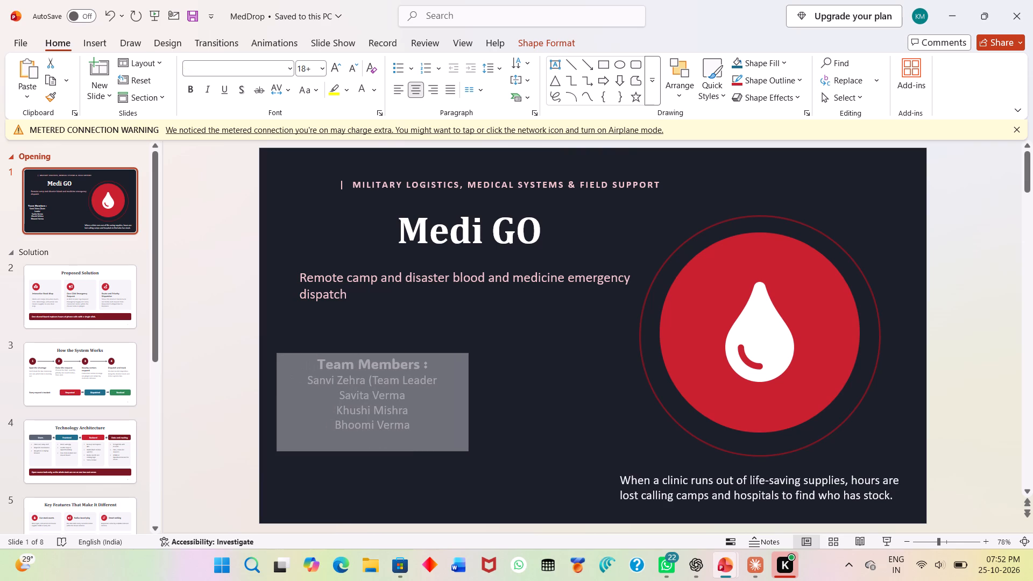
pyautogui.moveTo(479, 396); pyautogui.dragTo(609, 398)
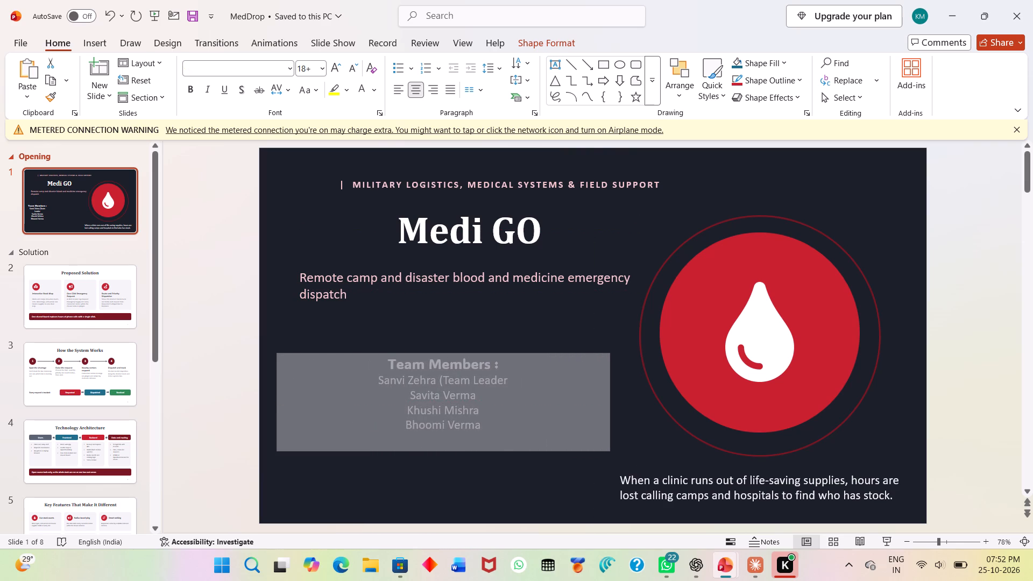
pyautogui.moveTo(609, 398); pyautogui.dragTo(609, 398)
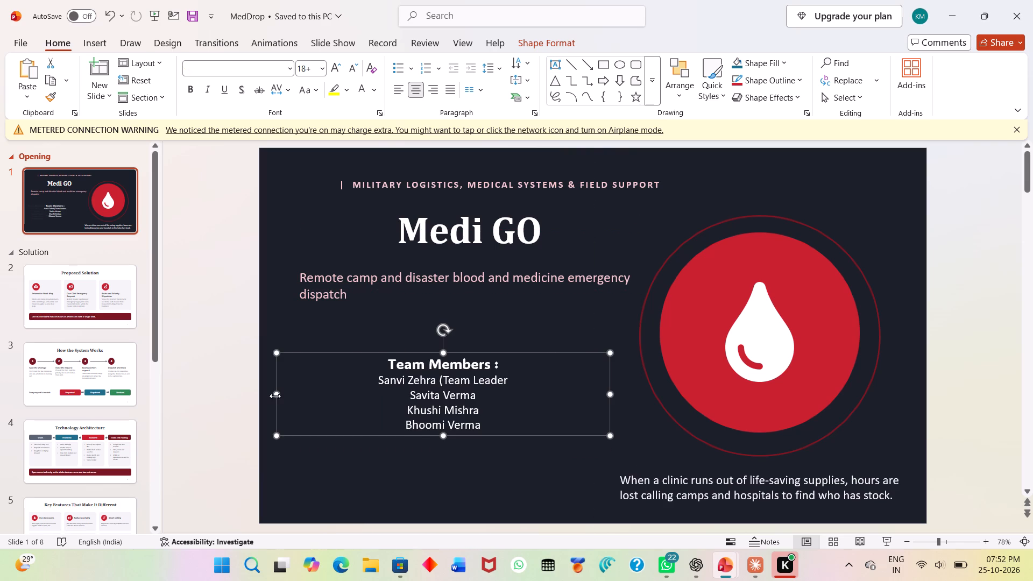
pyautogui.moveTo(275, 396); pyautogui.dragTo(425, 403)
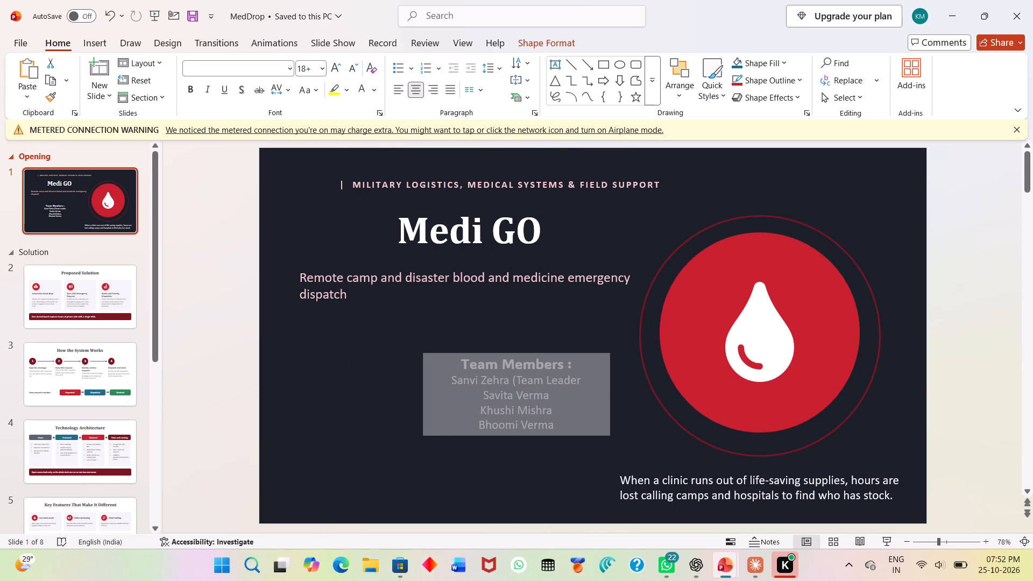
pyautogui.moveTo(425, 403); pyautogui.dragTo(455, 407)
# Move the team list text box to the lower-left corner of the opening slide.
pyautogui.doubleClick(521, 406)
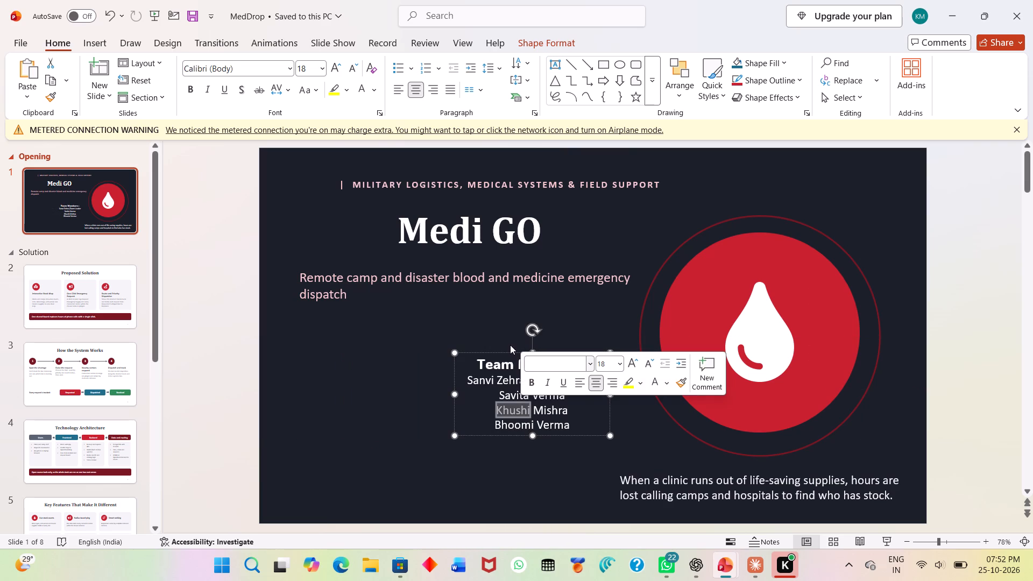
pyautogui.moveTo(500, 353); pyautogui.dragTo(322, 425)
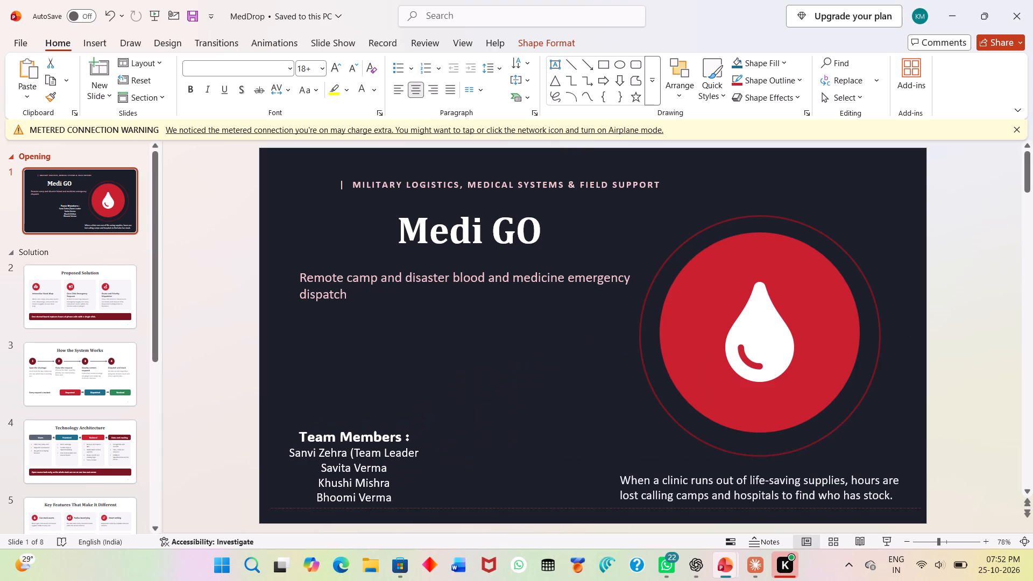
pyautogui.moveTo(322, 425); pyautogui.dragTo(302, 429)
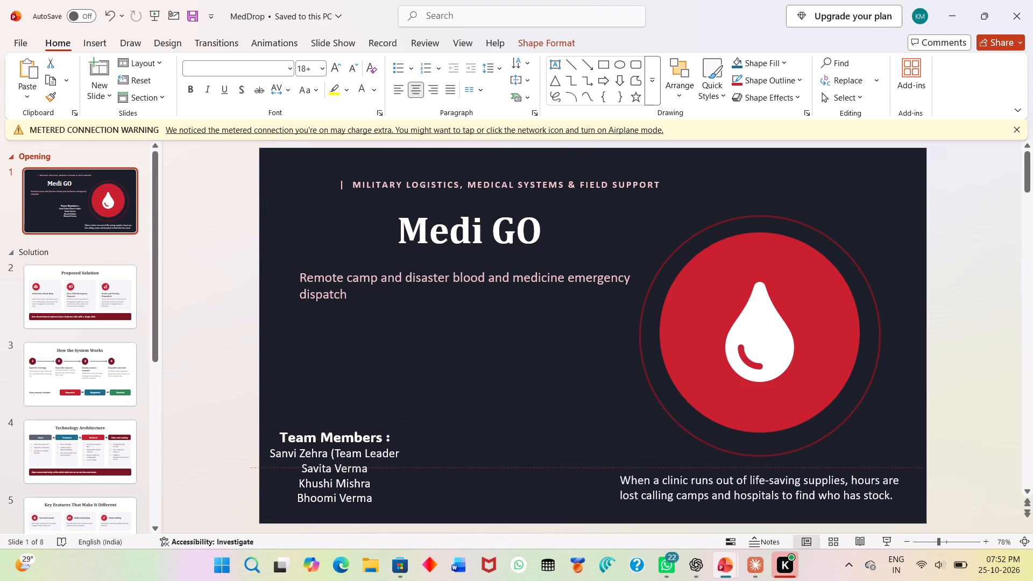
pyautogui.moveTo(302, 429); pyautogui.dragTo(302, 428)
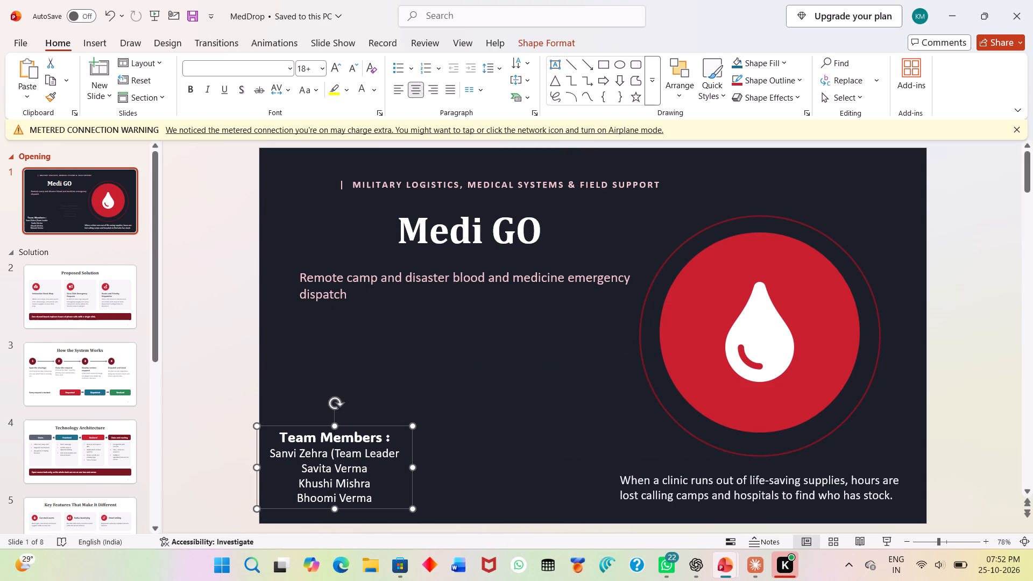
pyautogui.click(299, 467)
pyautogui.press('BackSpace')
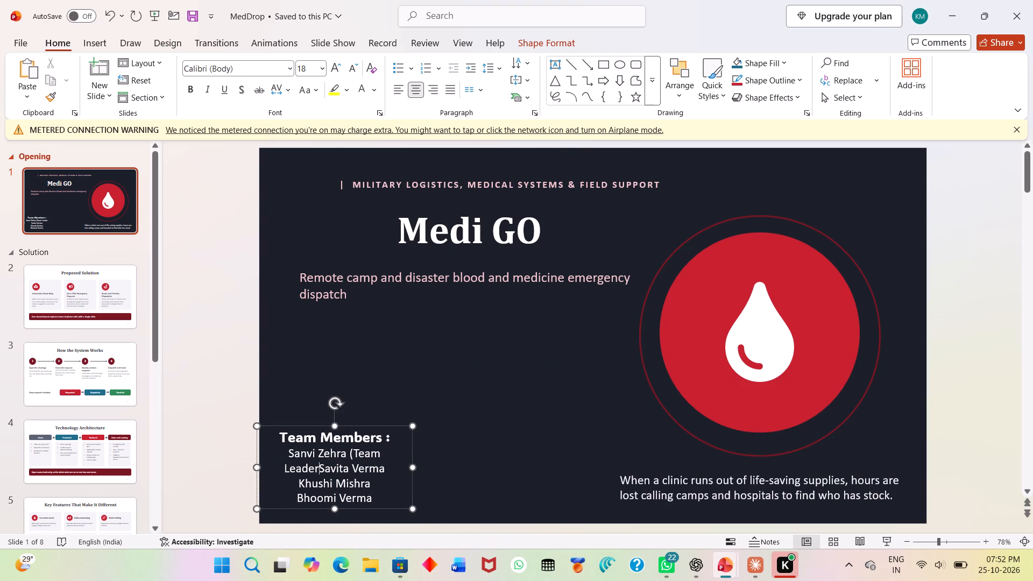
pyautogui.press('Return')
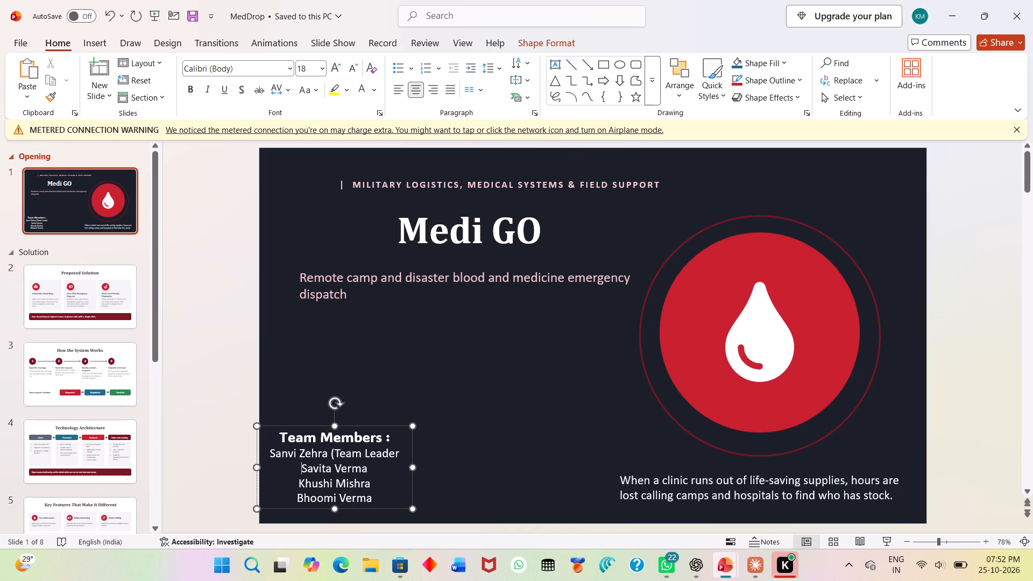
# Add the closing parenthesis after "Team Leader" in the first team member's line.
pyautogui.click(405, 455)
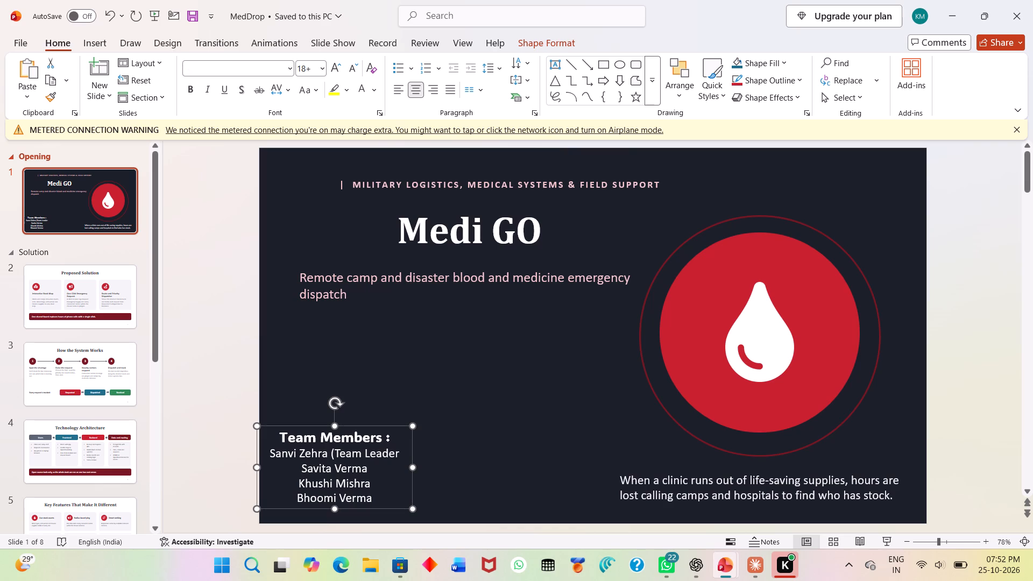
pyautogui.click(399, 452)
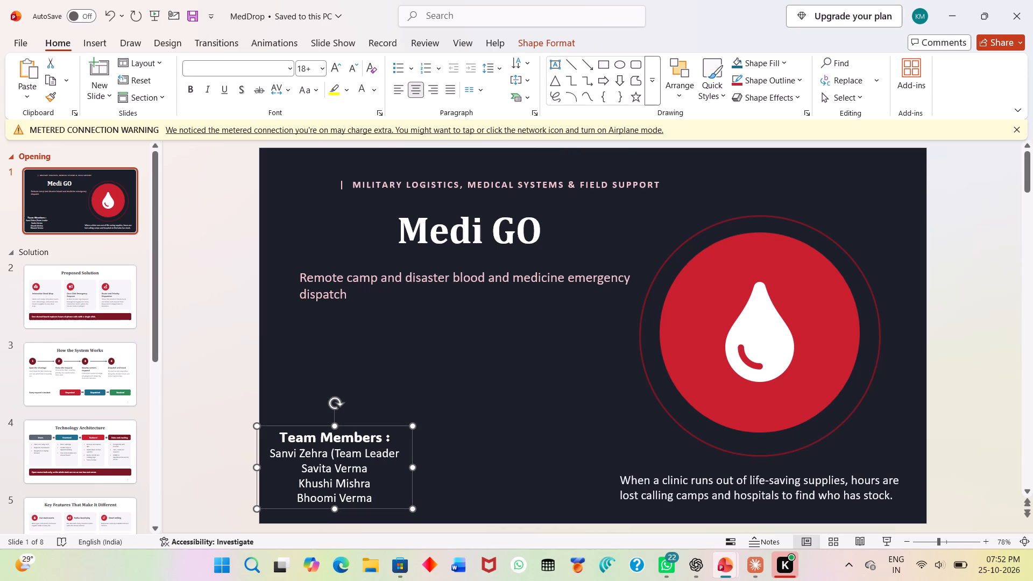
pyautogui.click(400, 453)
pyautogui.click(393, 452)
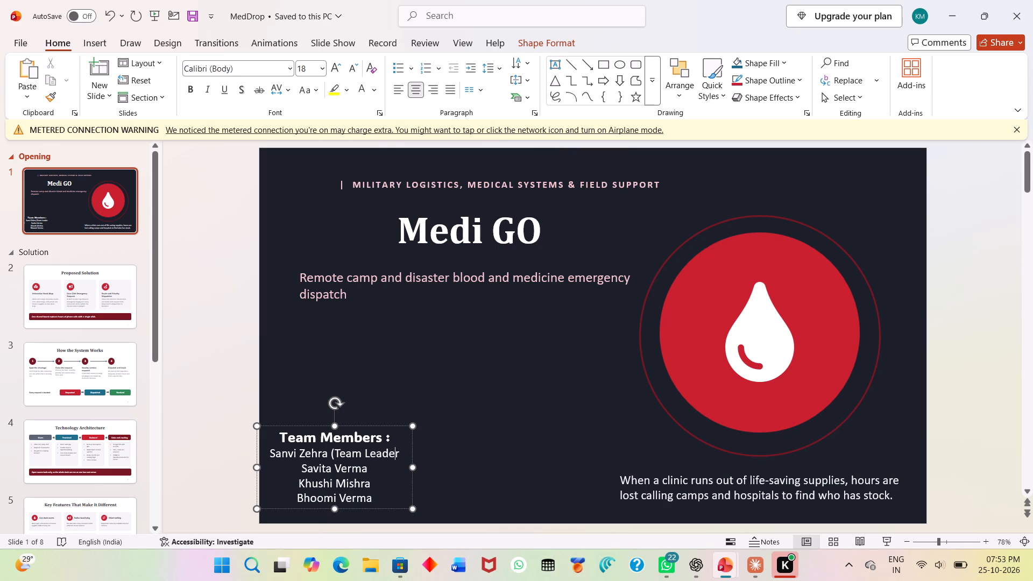
pyautogui.press('Right')
pyautogui.hotkey('shift', ')')
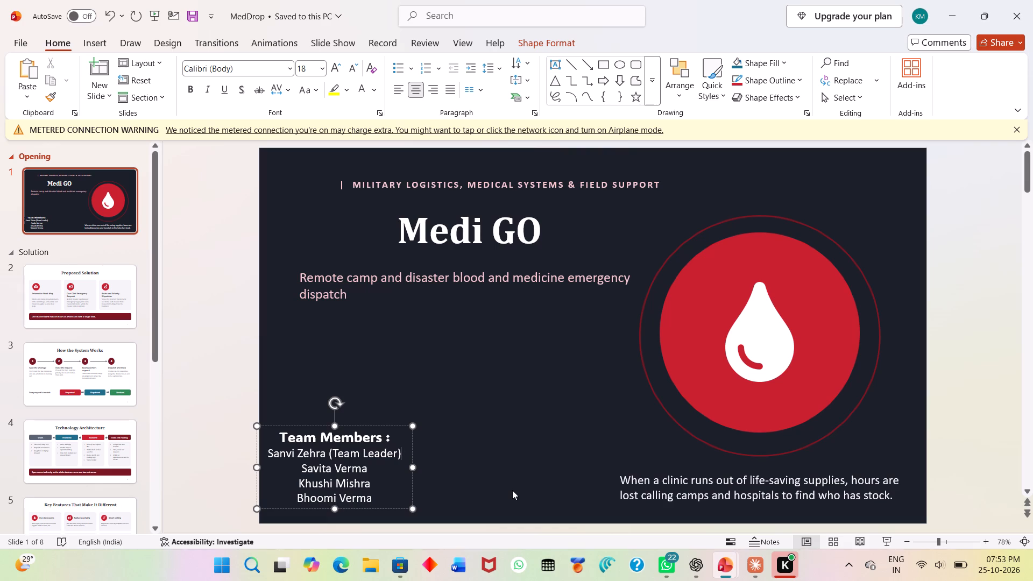
pyautogui.press('Down')
pyautogui.press('Down')
pyautogui.press('Down')
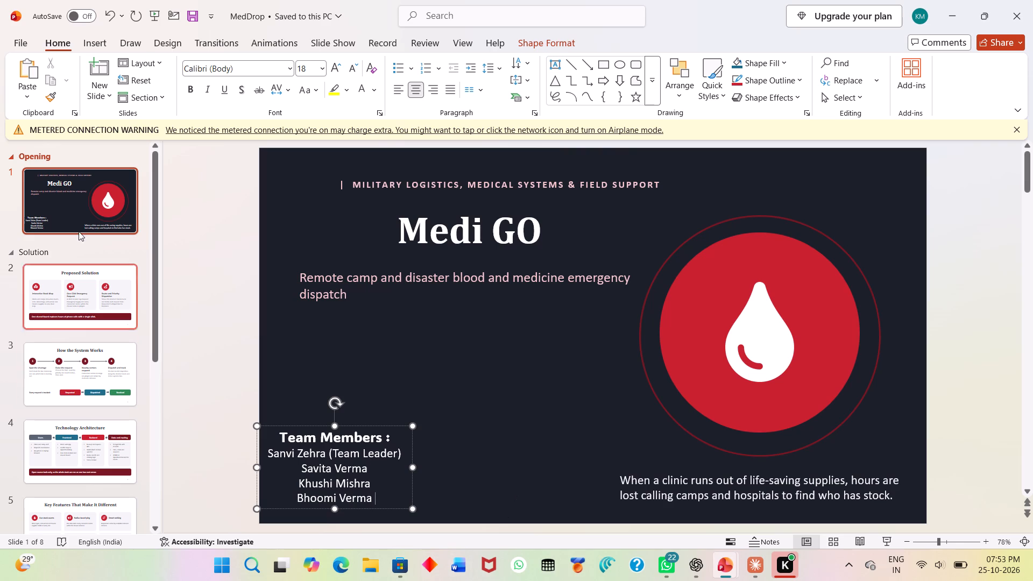
# Look through the deck from slide 2 to slide 8, checking the two closing "Thank You" slides.
pyautogui.click(137, 309)
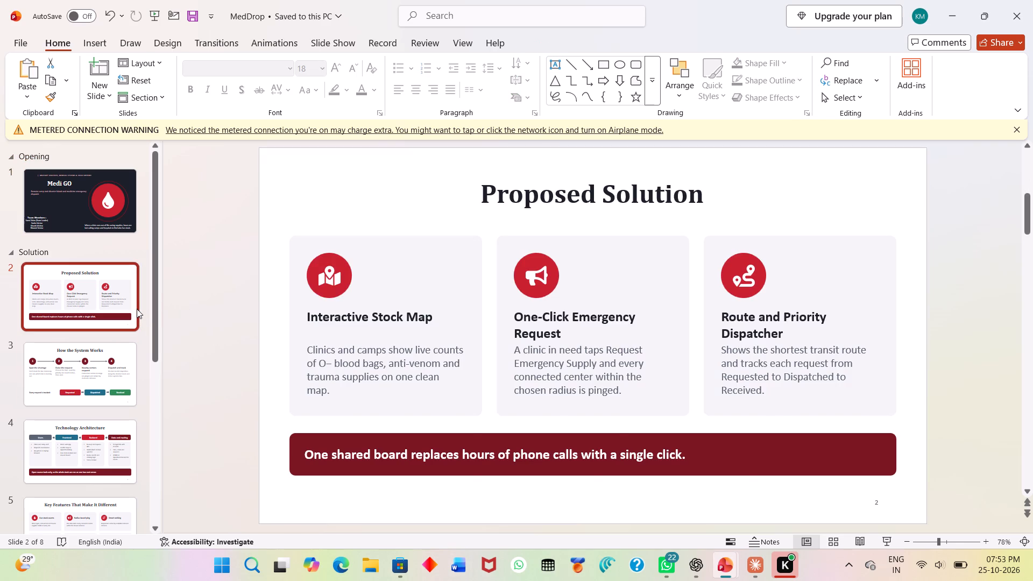
pyautogui.press('Down')
pyautogui.press('Down')
pyautogui.press('Down')
pyautogui.press('Down')
pyautogui.press('Down')
pyautogui.press('Down')
pyautogui.press('Down')
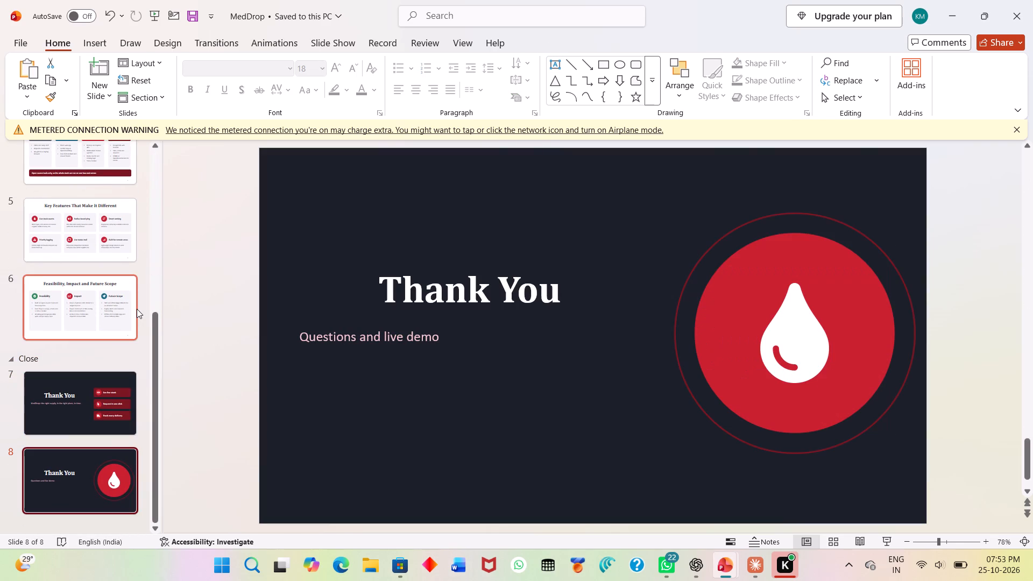
pyautogui.press('Up')
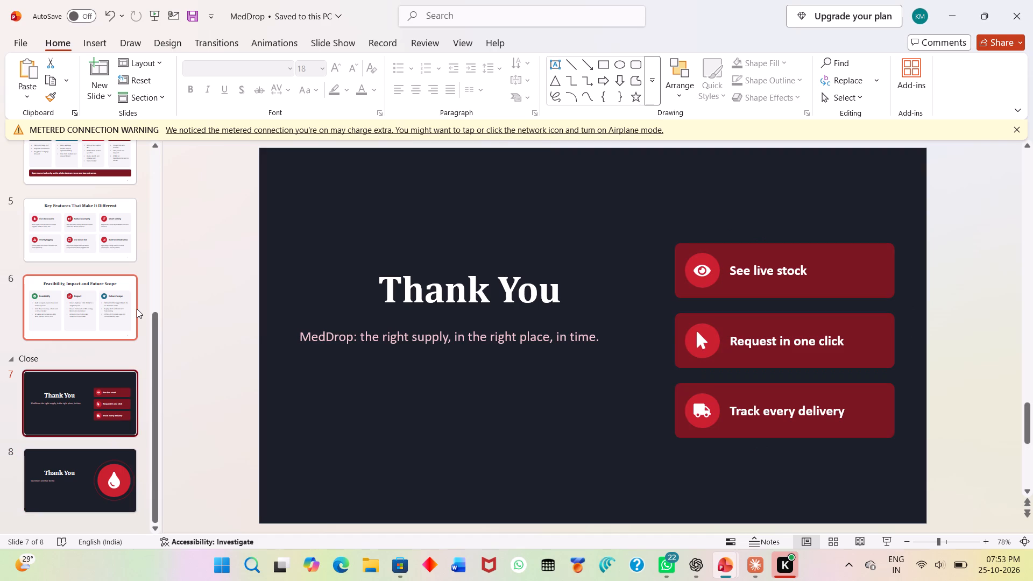
pyautogui.press('Down')
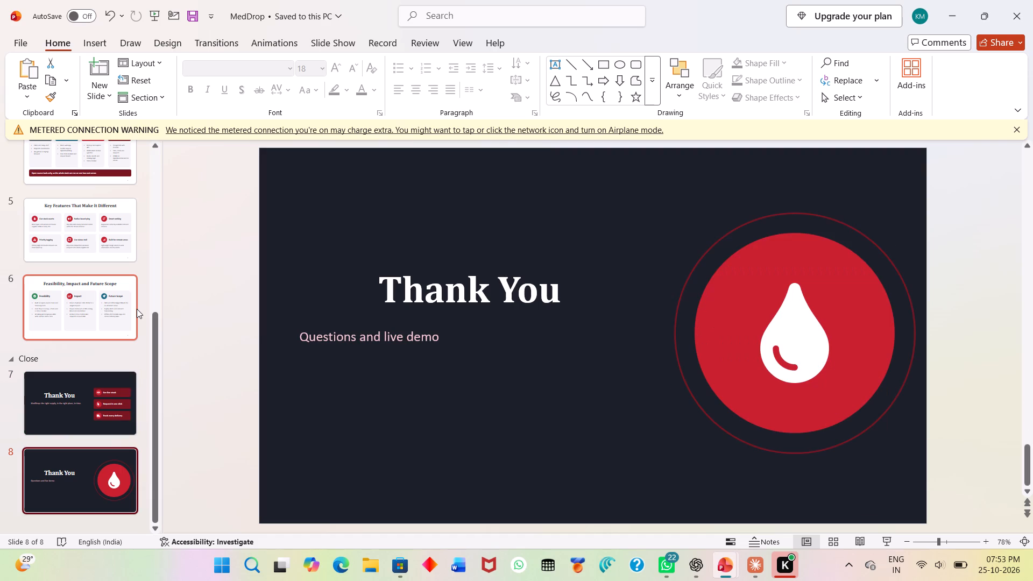
# Review the content of the opening slide, "Proposed Solution" and "How the System Works", going back over the first two.
pyautogui.scroll(10, 62, 236)
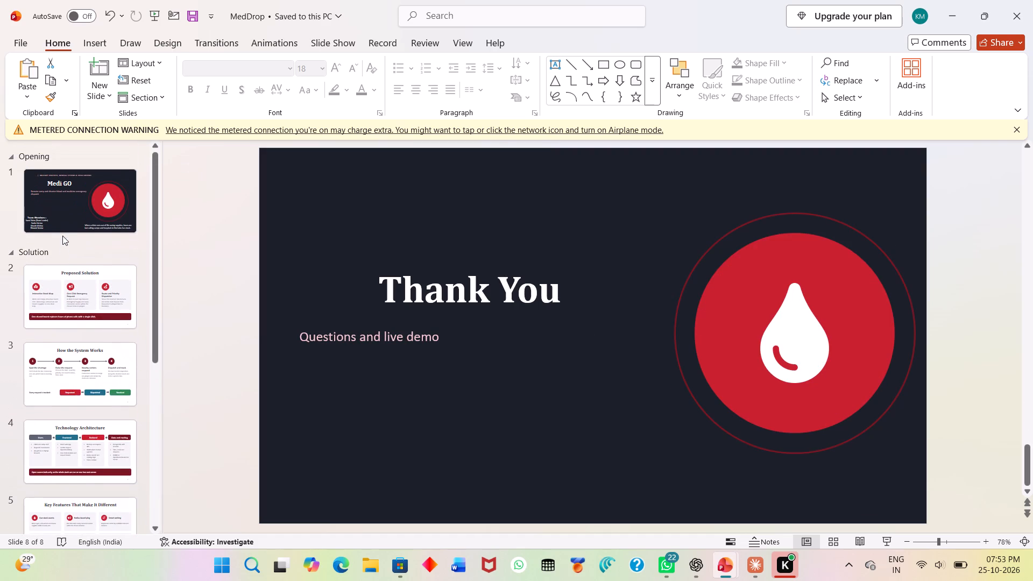
pyautogui.click(82, 197)
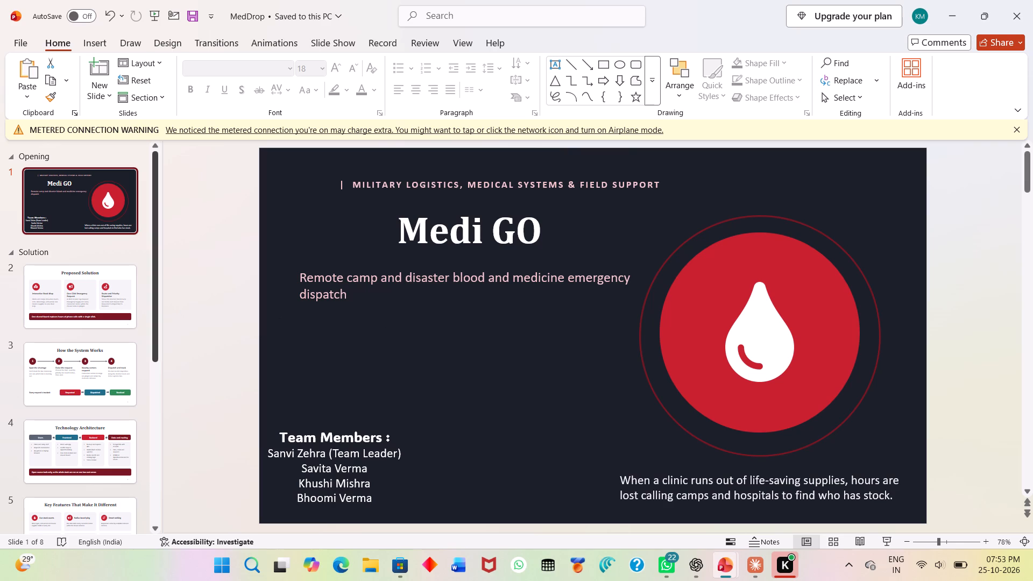
pyautogui.click(83, 296)
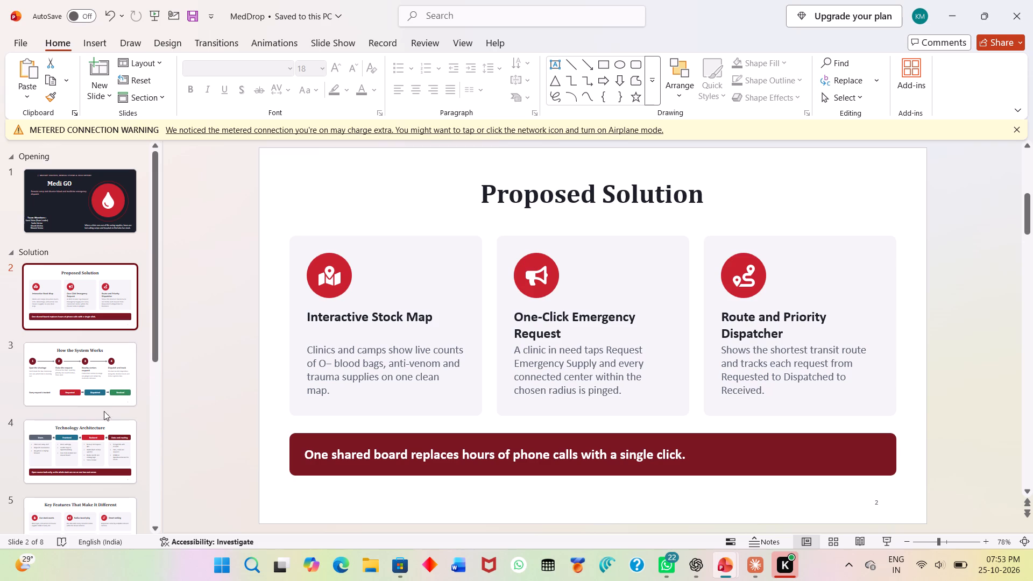
pyautogui.click(76, 371)
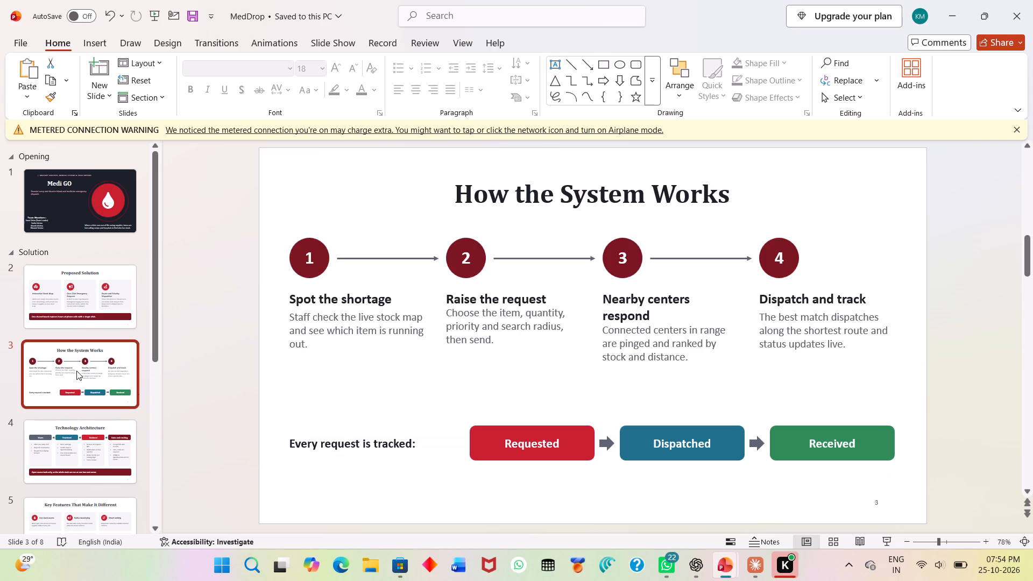
pyautogui.click(87, 308)
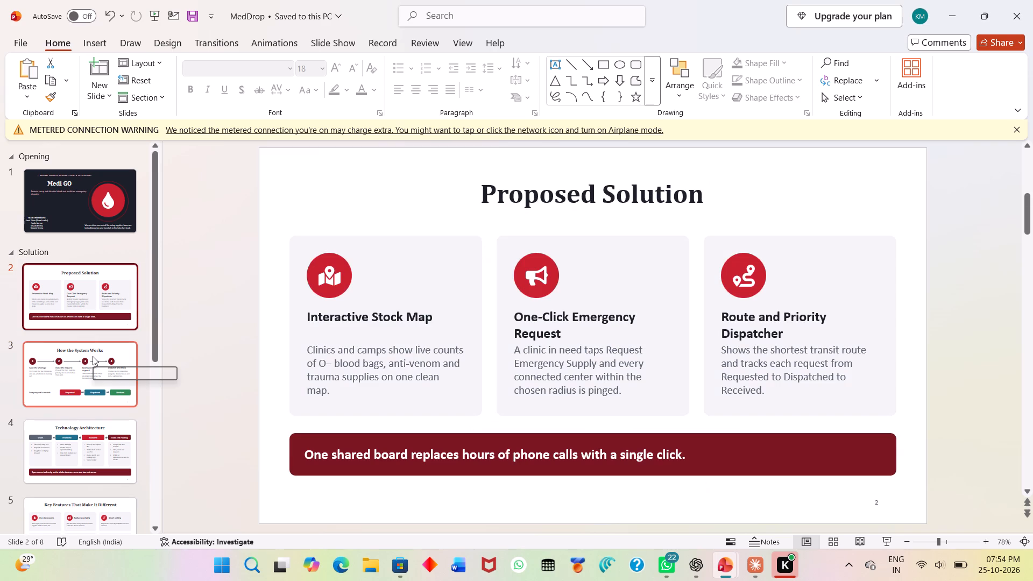
pyautogui.click(89, 211)
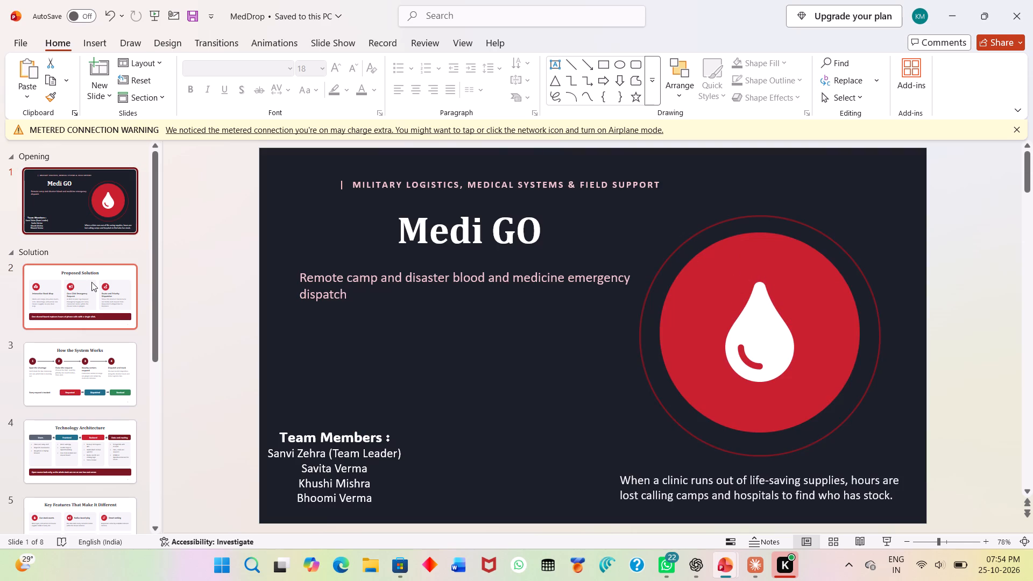
pyautogui.click(91, 282)
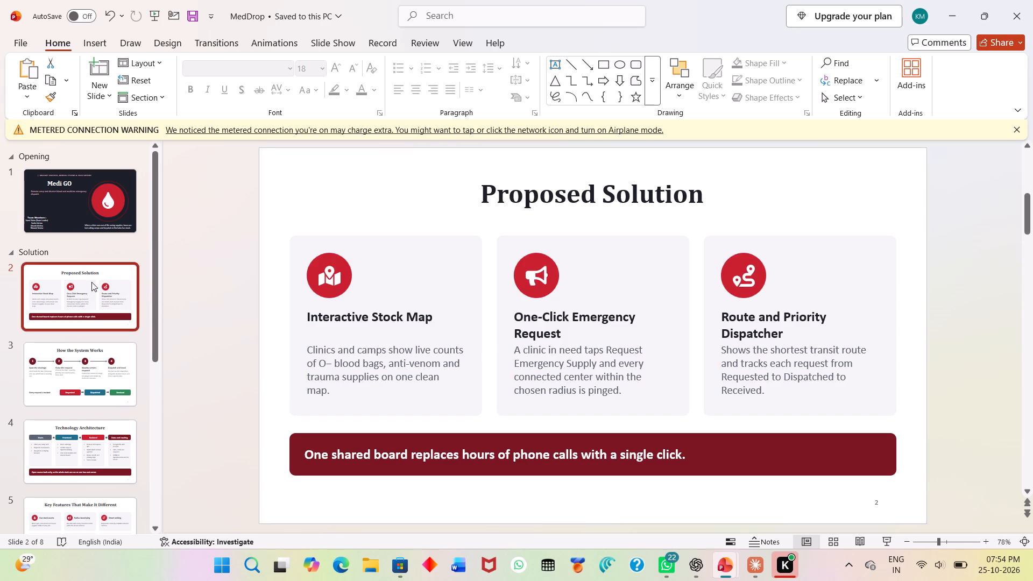
pyautogui.click(87, 217)
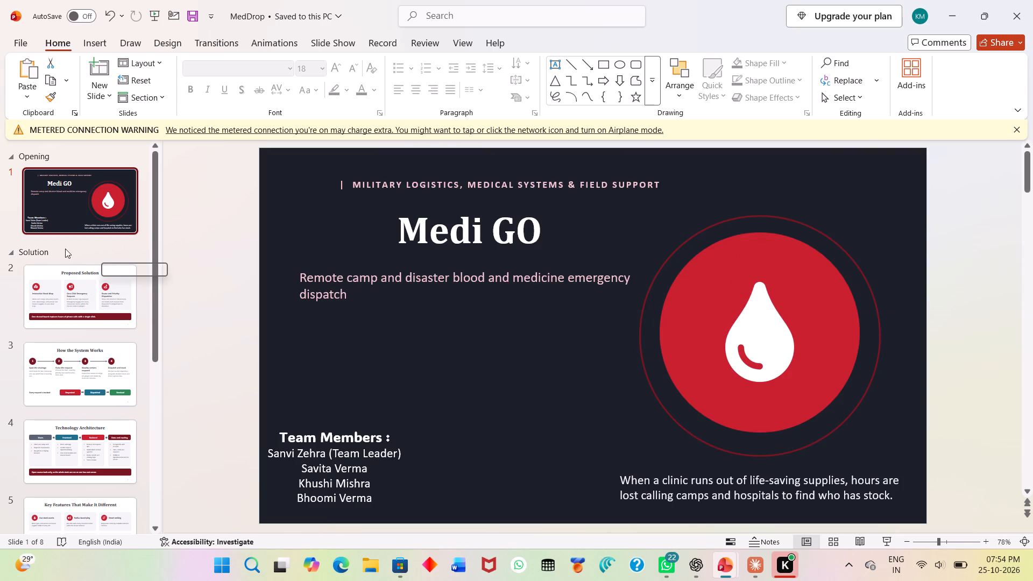
pyautogui.click(97, 301)
pyautogui.click(97, 301)
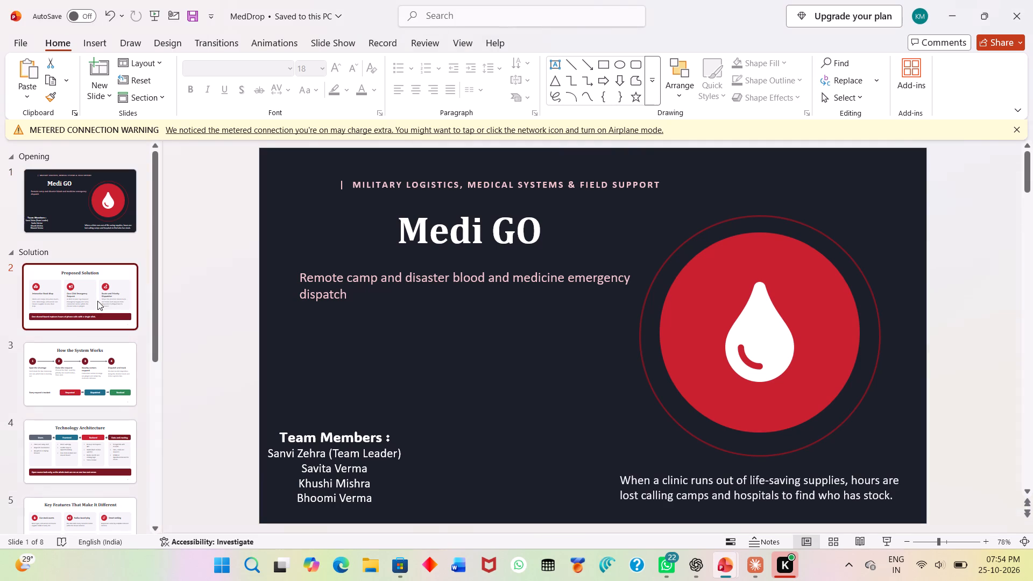
pyautogui.click(97, 301)
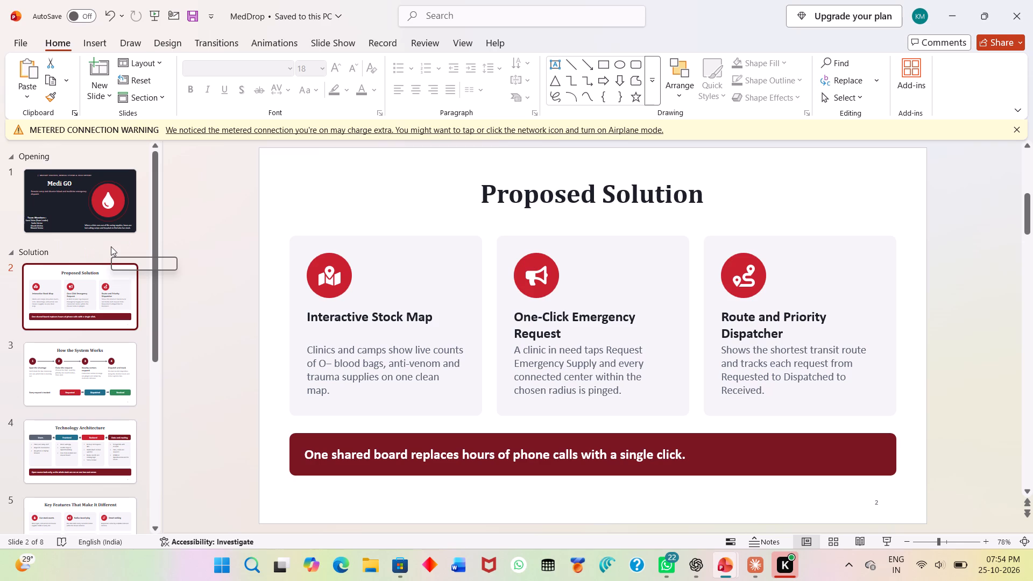
# Review slides 3 to 6, from "How the System Works" to "Feasibility, Impact and Future Scope".
pyautogui.click(119, 369)
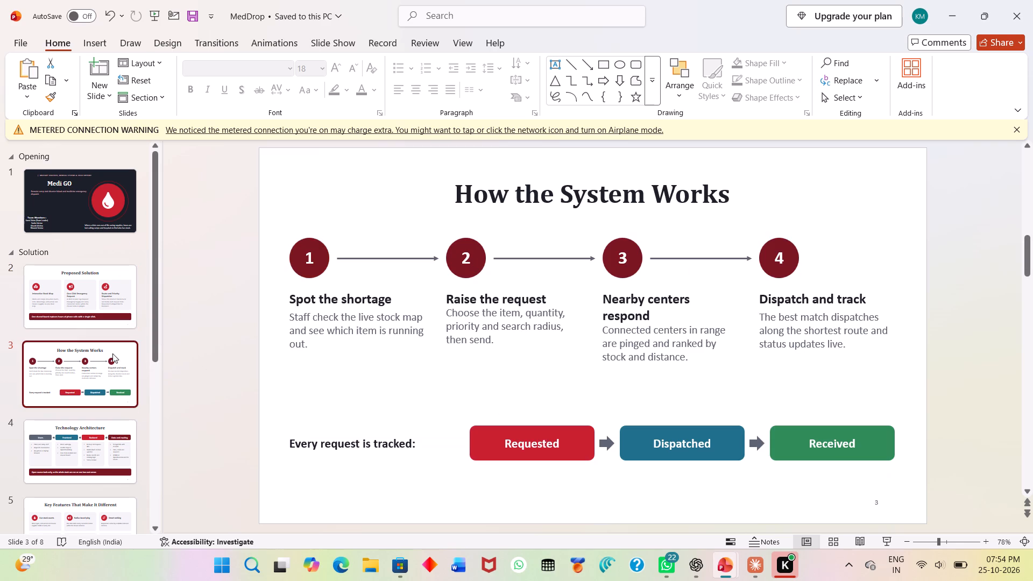
pyautogui.scroll(-1, 58, 345)
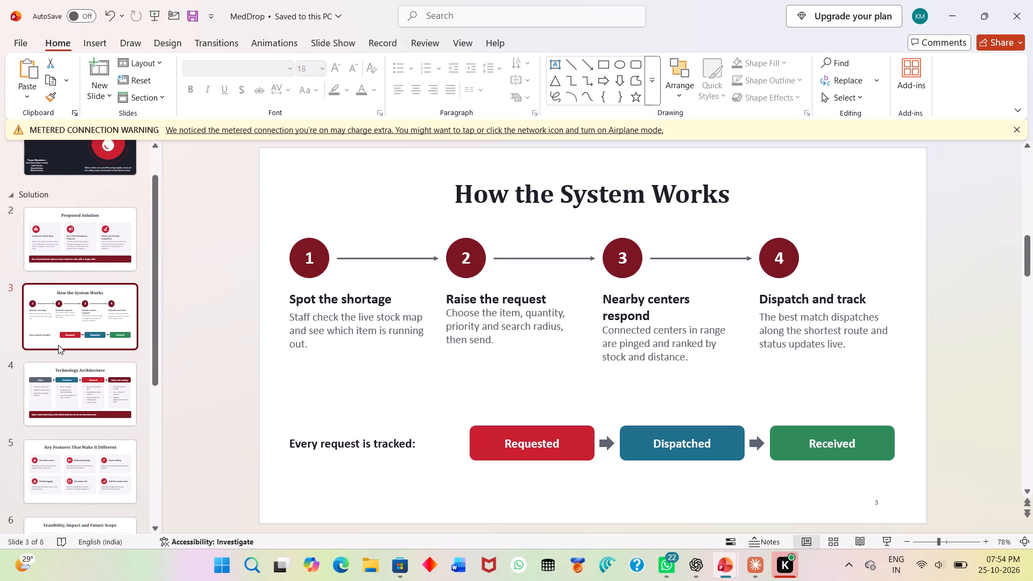
pyautogui.scroll(-1, 58, 345)
pyautogui.click(80, 373)
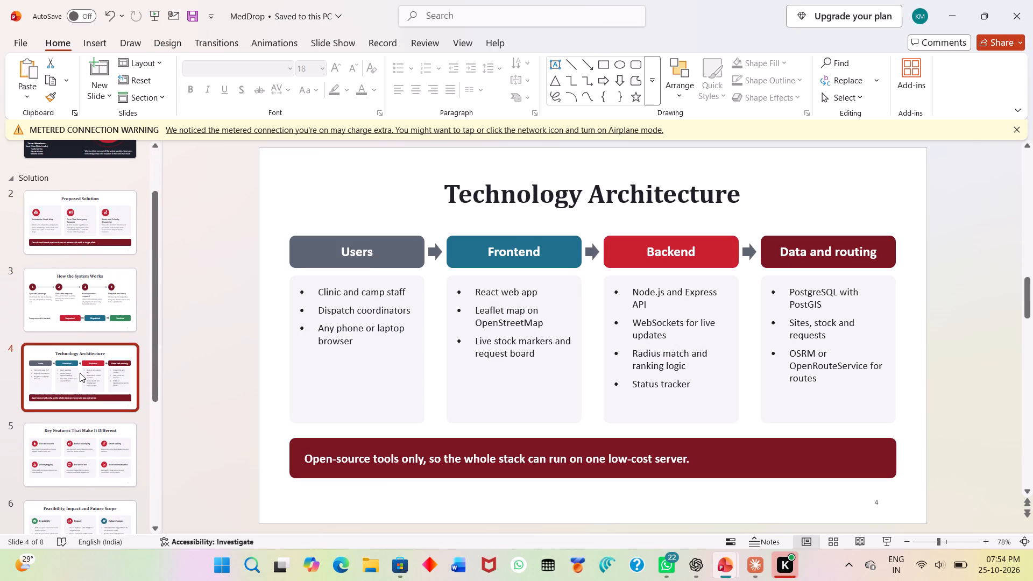
pyautogui.scroll(-1, 79, 408)
pyautogui.click(82, 403)
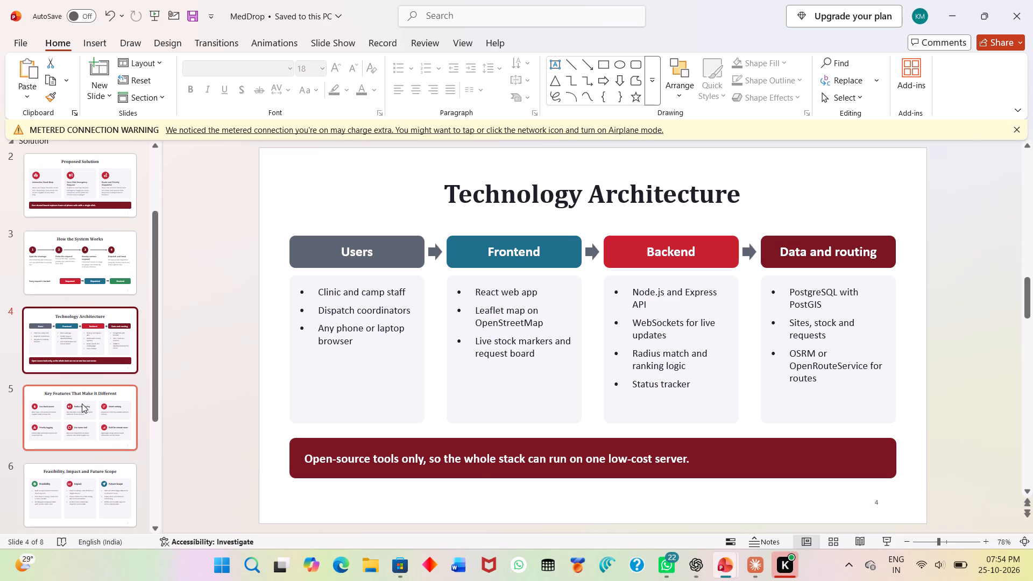
pyautogui.scroll(-1, 87, 437)
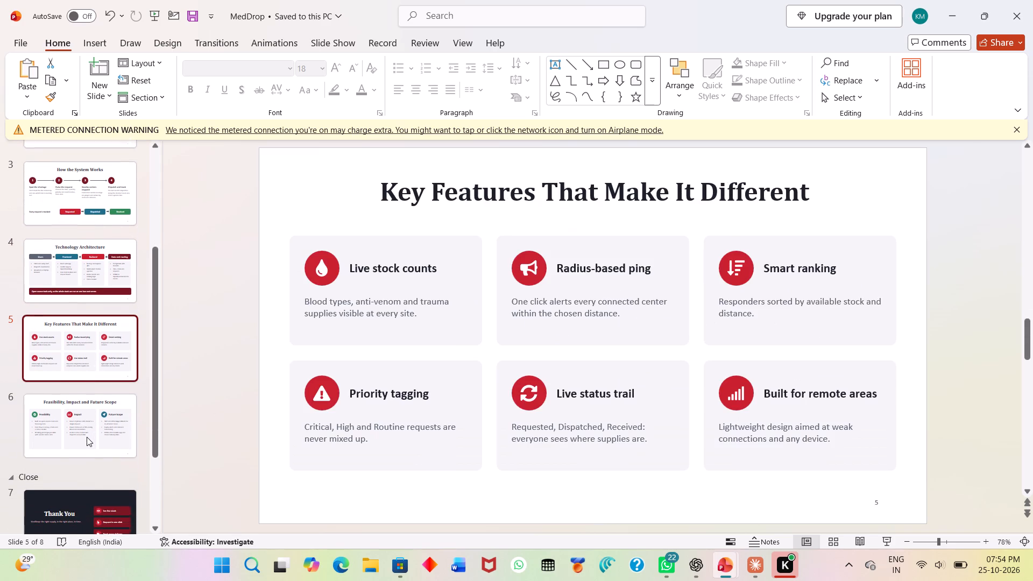
pyautogui.scroll(-1, 87, 437)
pyautogui.click(85, 422)
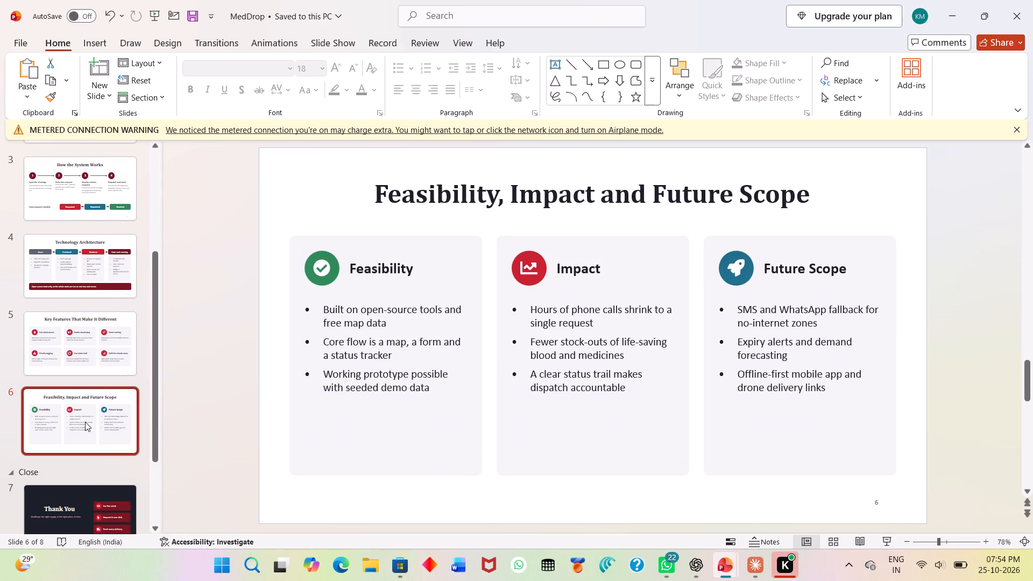
# Look over the two closing slides and cut the last "Thank You" slide, subtitled "Questions and live demo".
pyautogui.scroll(-1, 94, 436)
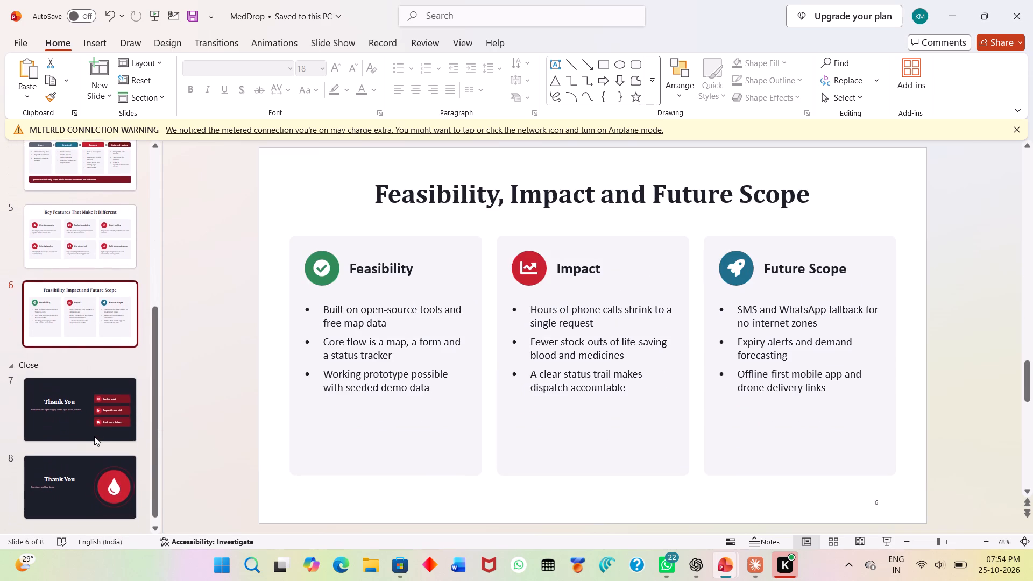
pyautogui.scroll(-2, 94, 436)
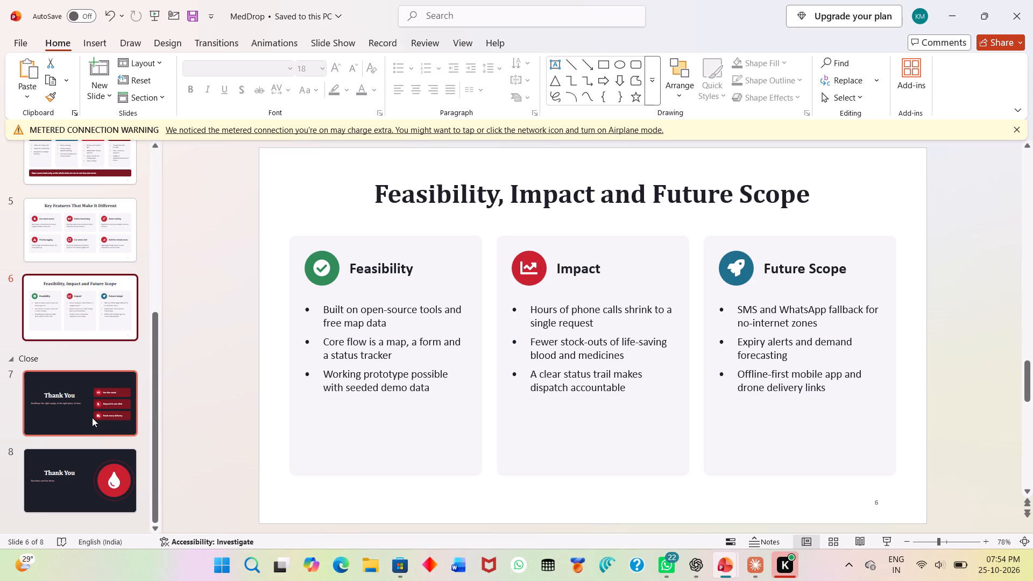
pyautogui.click(92, 417)
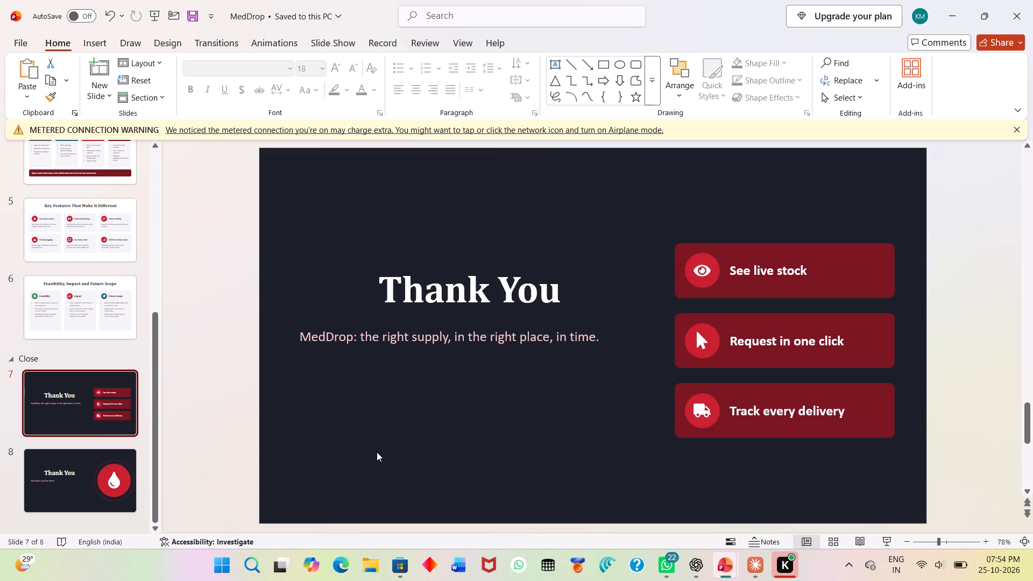
pyautogui.click(141, 490)
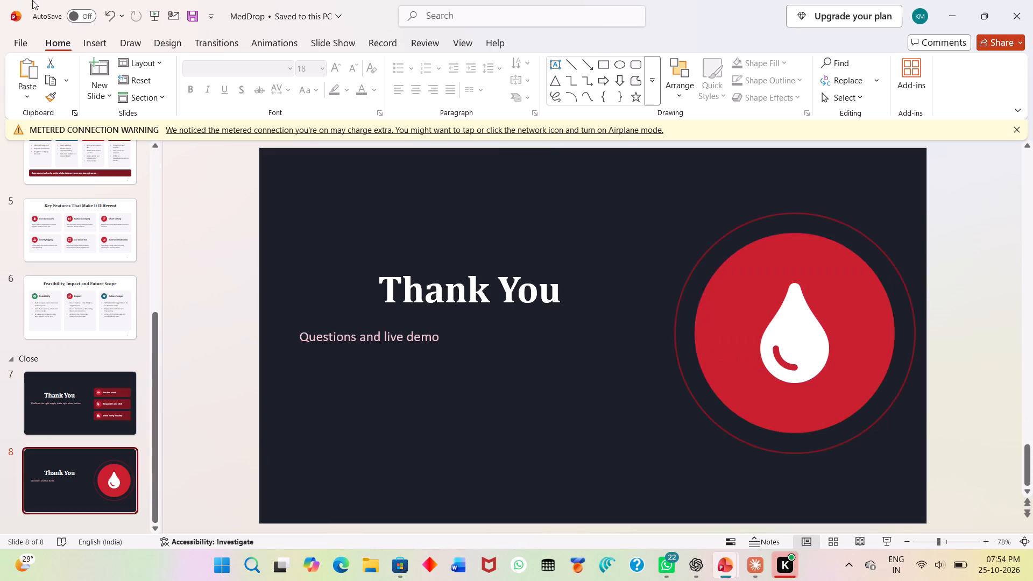
pyautogui.click(52, 59)
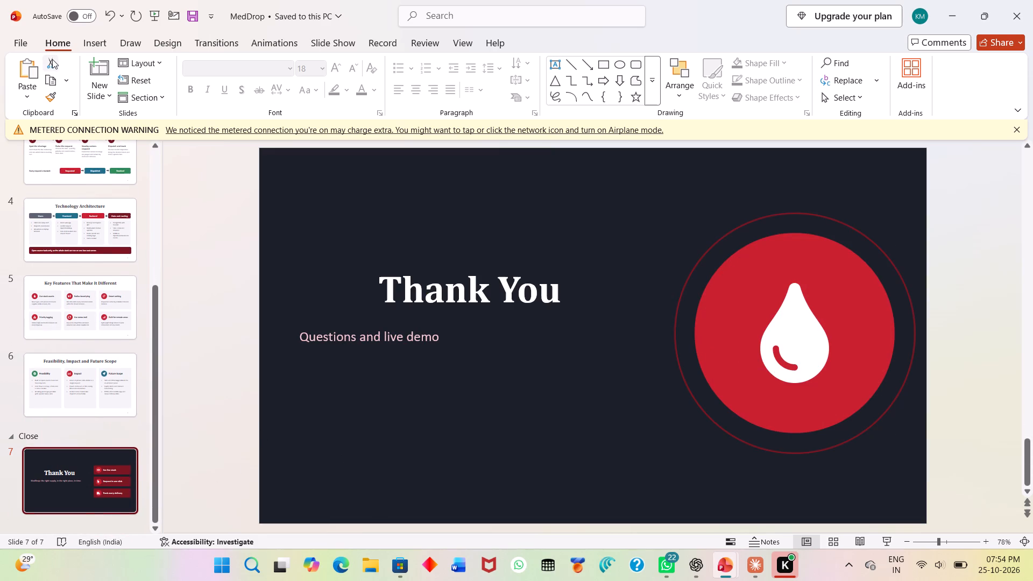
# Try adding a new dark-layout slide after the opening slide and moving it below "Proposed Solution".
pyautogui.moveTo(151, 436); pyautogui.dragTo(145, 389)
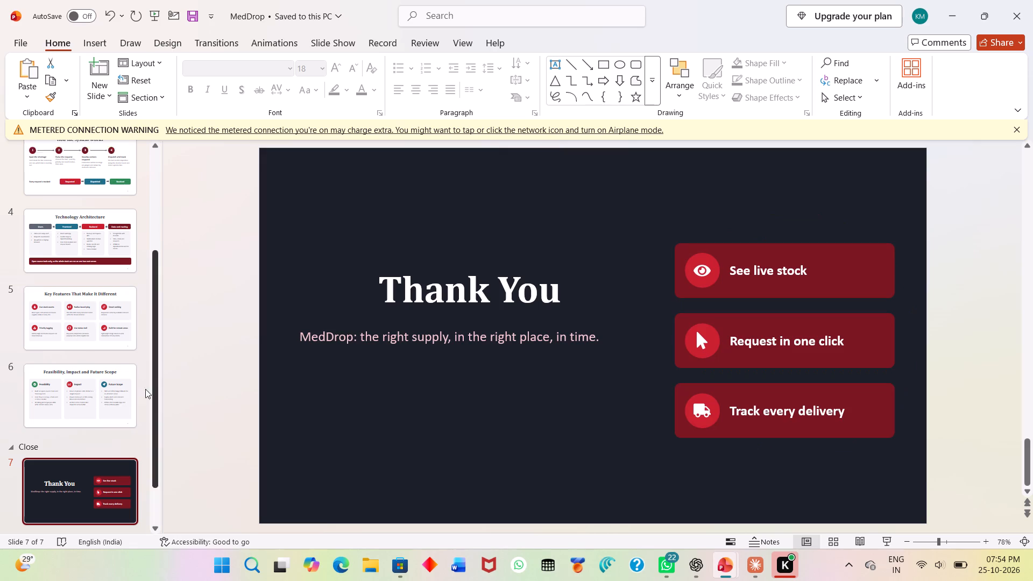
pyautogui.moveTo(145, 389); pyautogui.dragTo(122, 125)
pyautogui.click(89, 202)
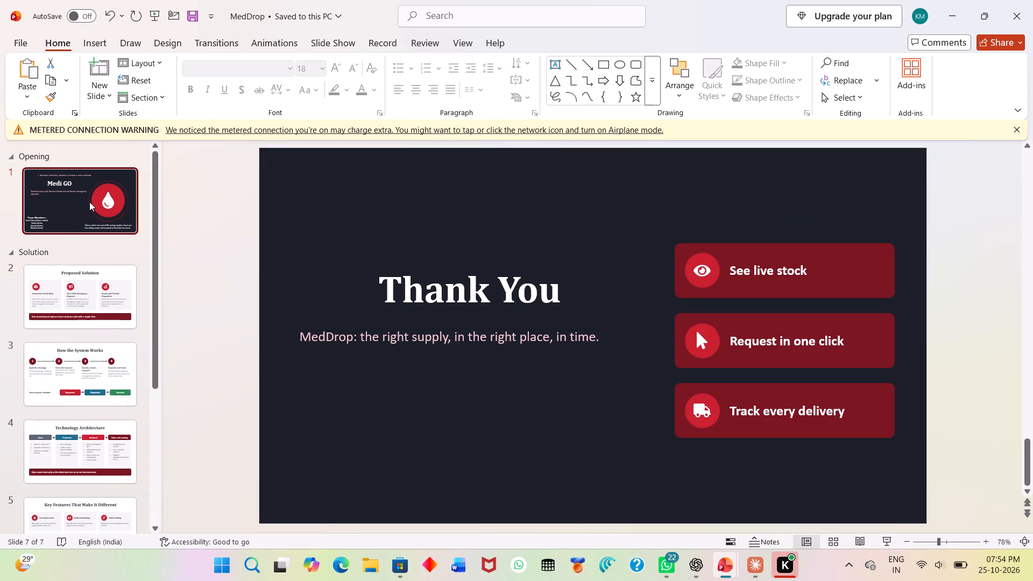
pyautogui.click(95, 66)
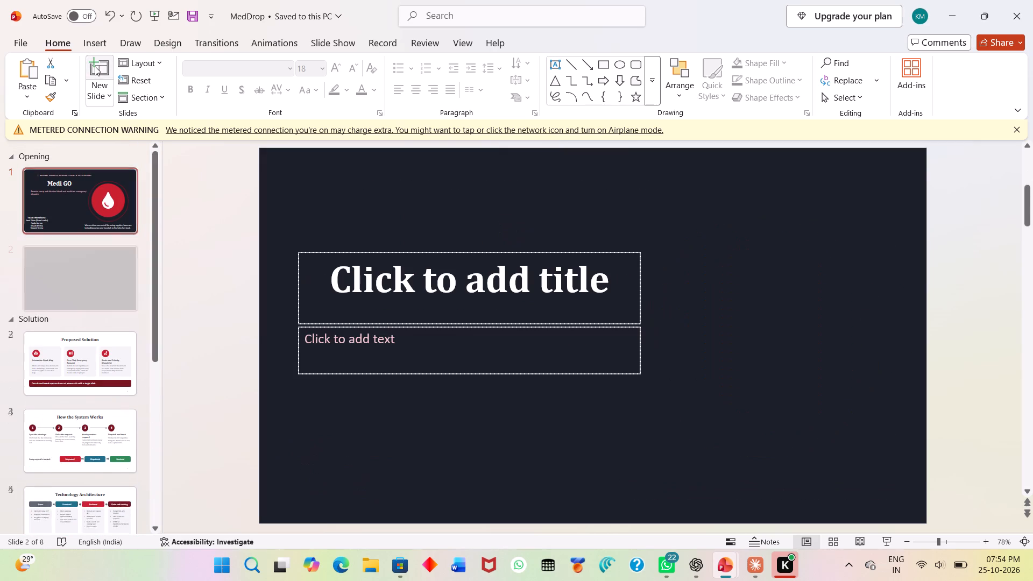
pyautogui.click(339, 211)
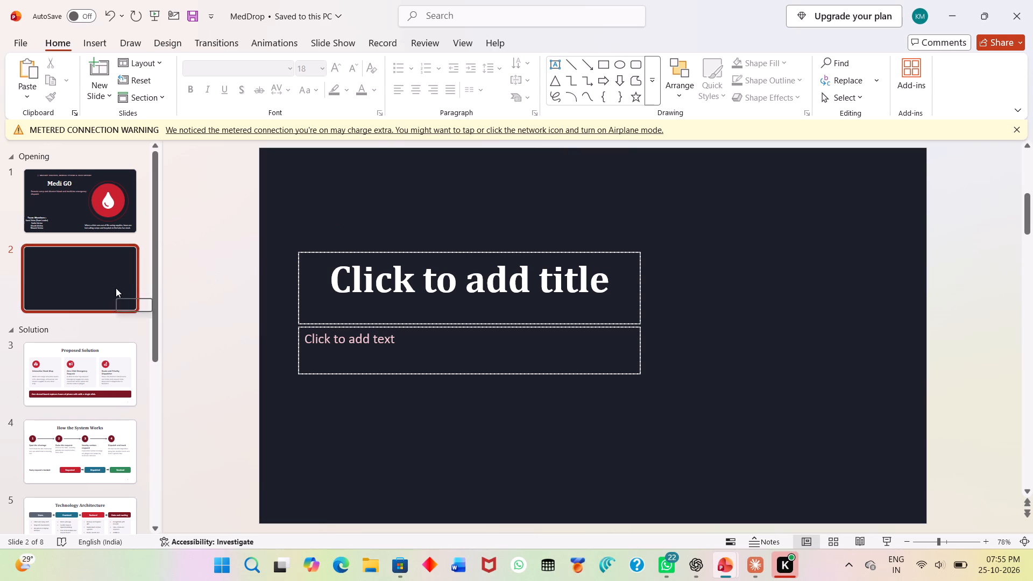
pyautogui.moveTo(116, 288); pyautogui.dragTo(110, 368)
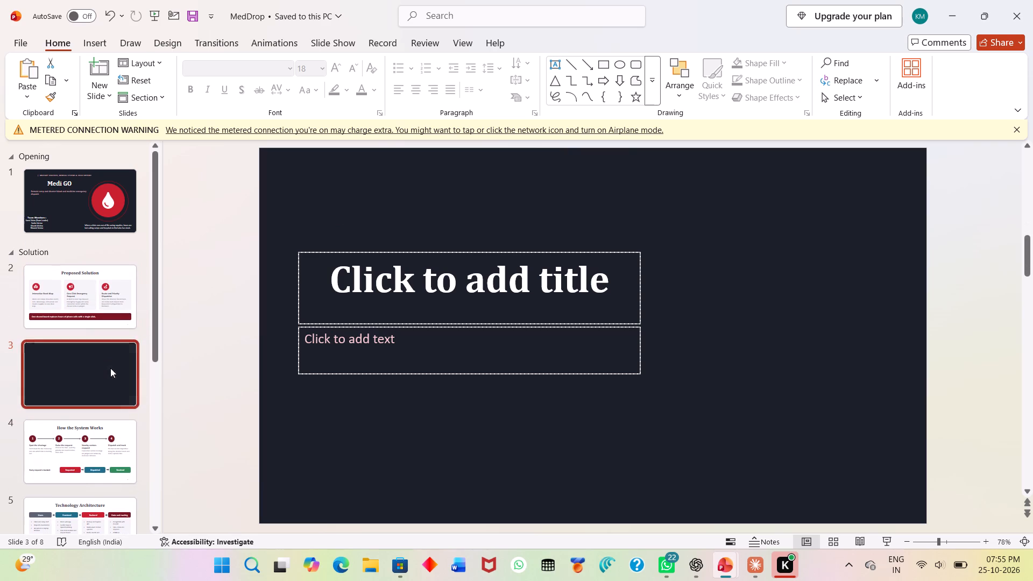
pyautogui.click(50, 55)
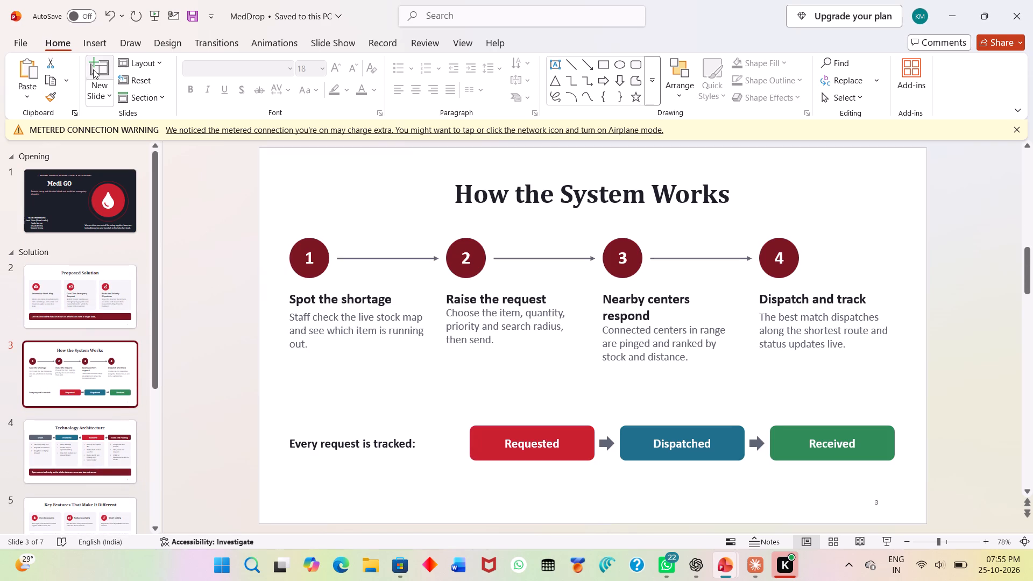
# Insert a new white title-only slide and move it ahead of "Proposed Solution" as slide 2.
pyautogui.click(93, 69)
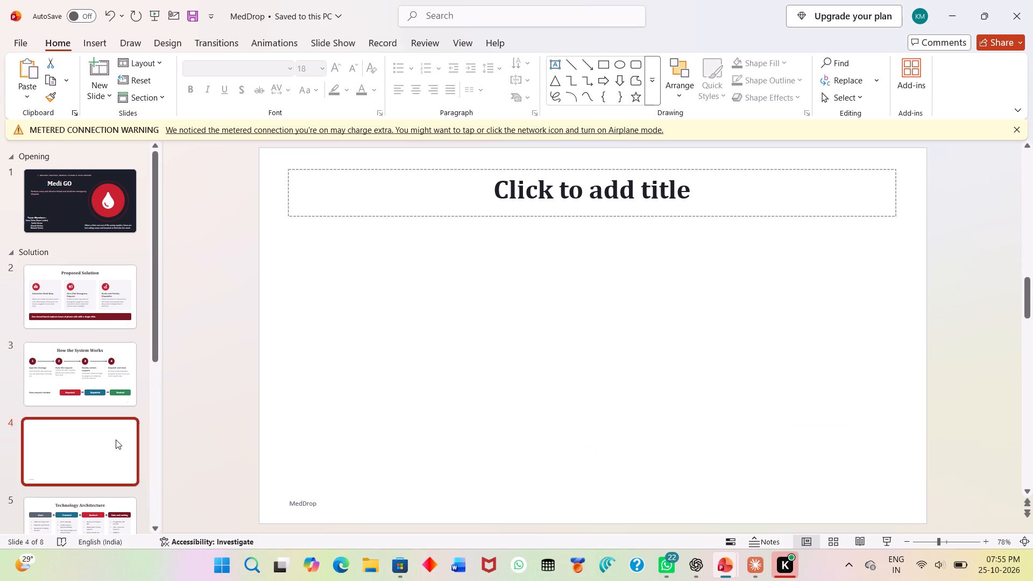
pyautogui.moveTo(115, 443); pyautogui.dragTo(121, 258)
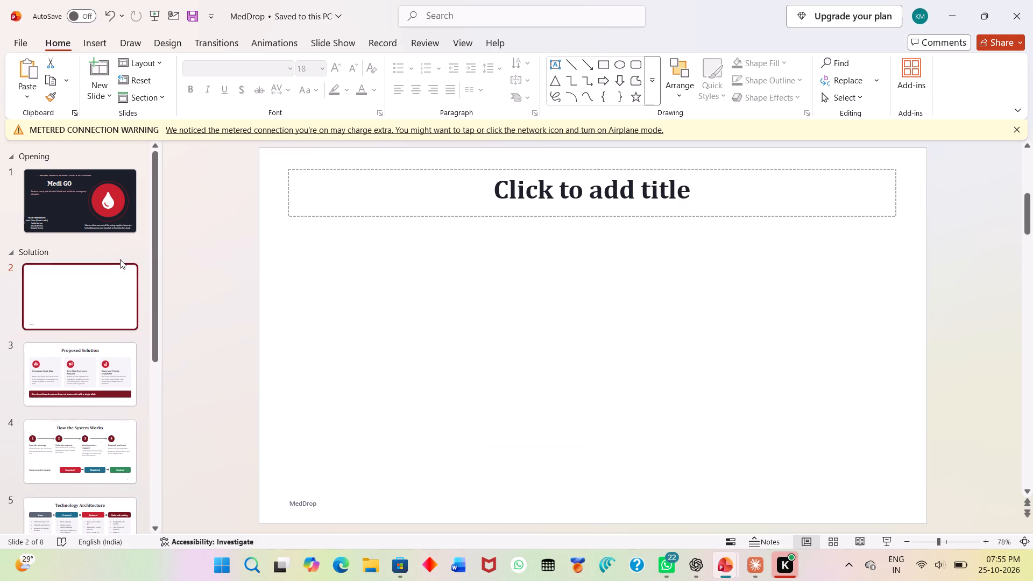
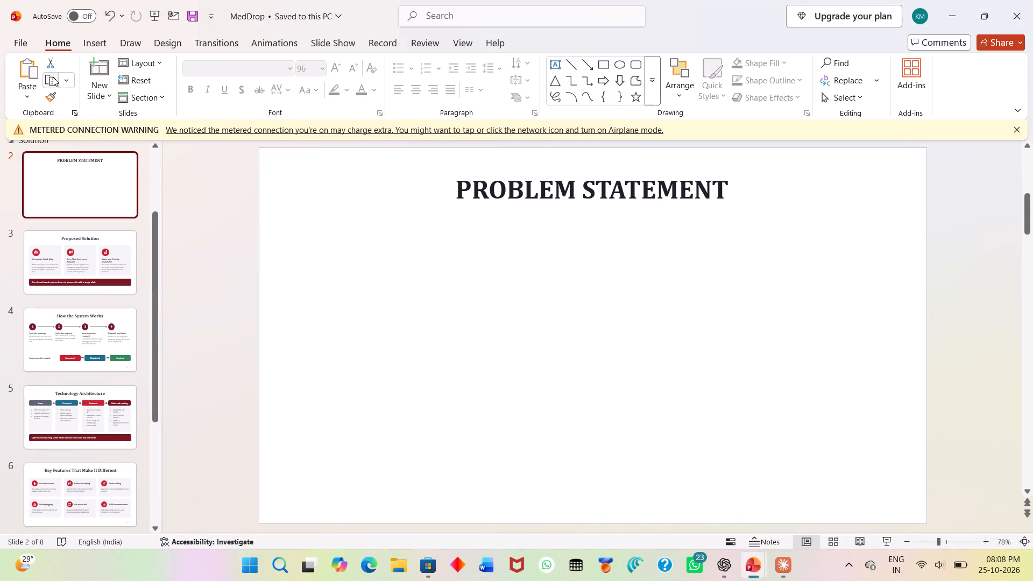
pyautogui.click(88, 48)
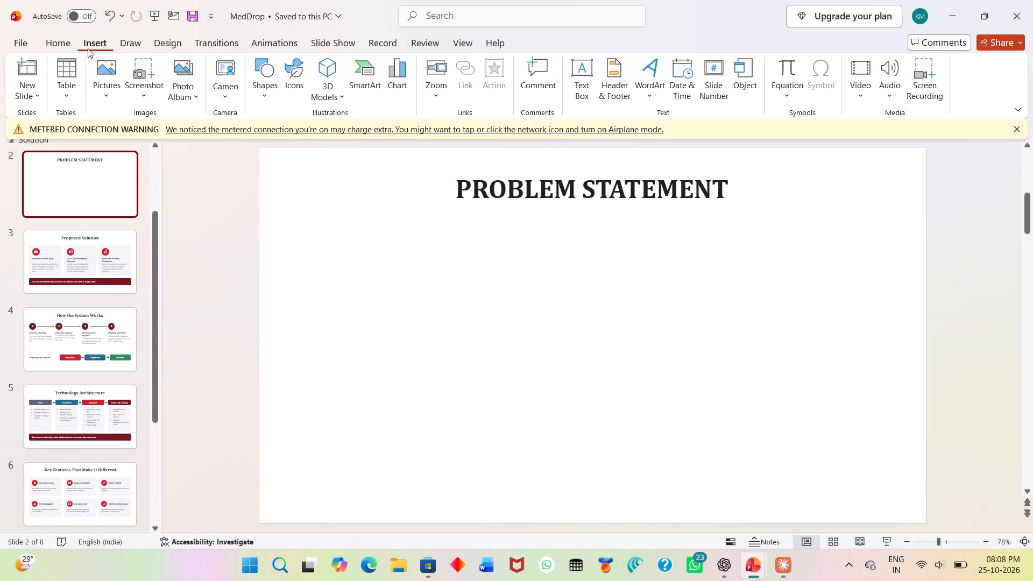
pyautogui.click(95, 70)
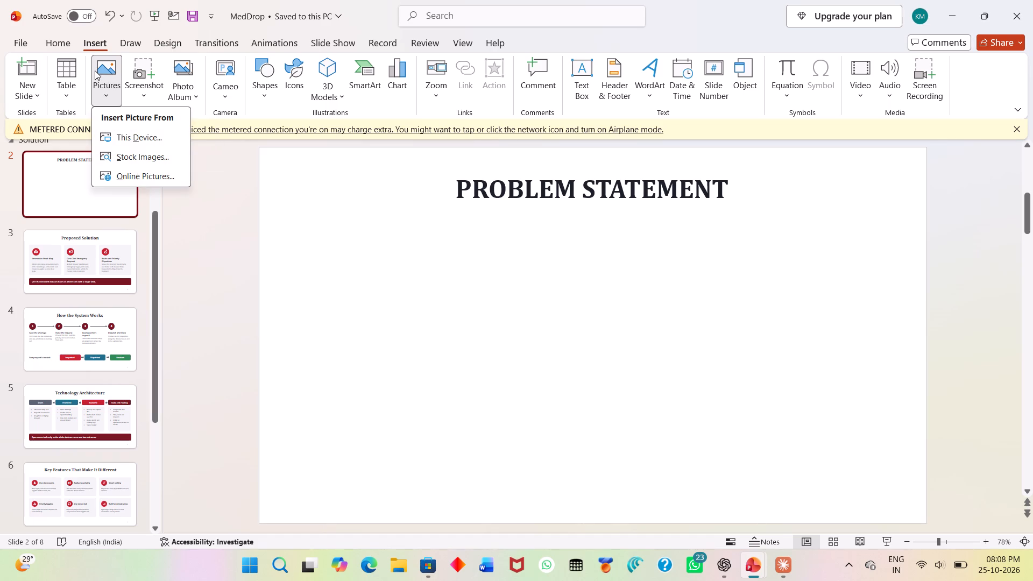
pyautogui.click(136, 137)
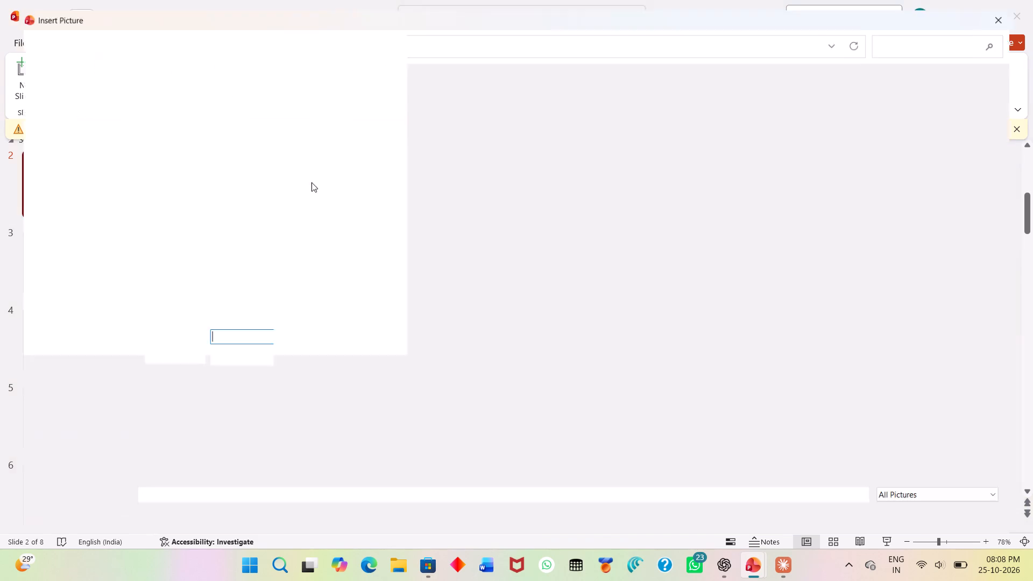
pyautogui.click(175, 129)
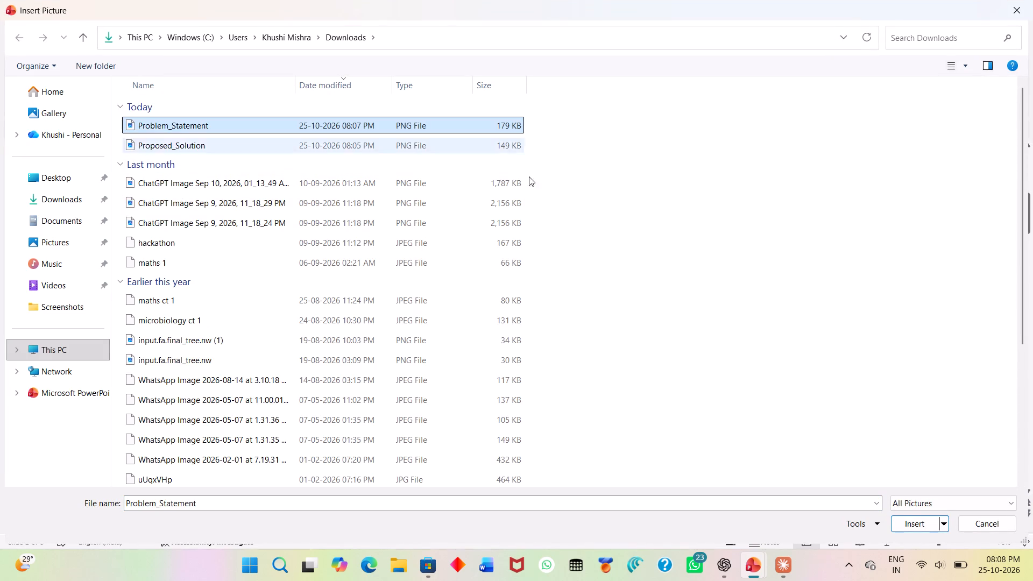
pyautogui.press('Return')
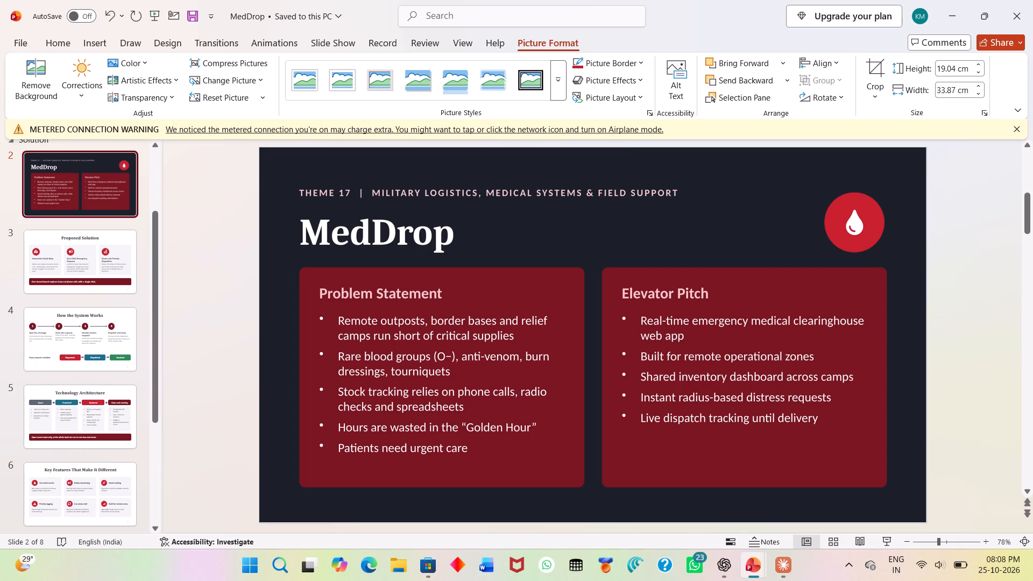
# Snip a blank dark strip beside the picture's MedDrop heading and paste two copies over the "THEME 17" line on slide 2.
pyautogui.doubleClick(314, 189)
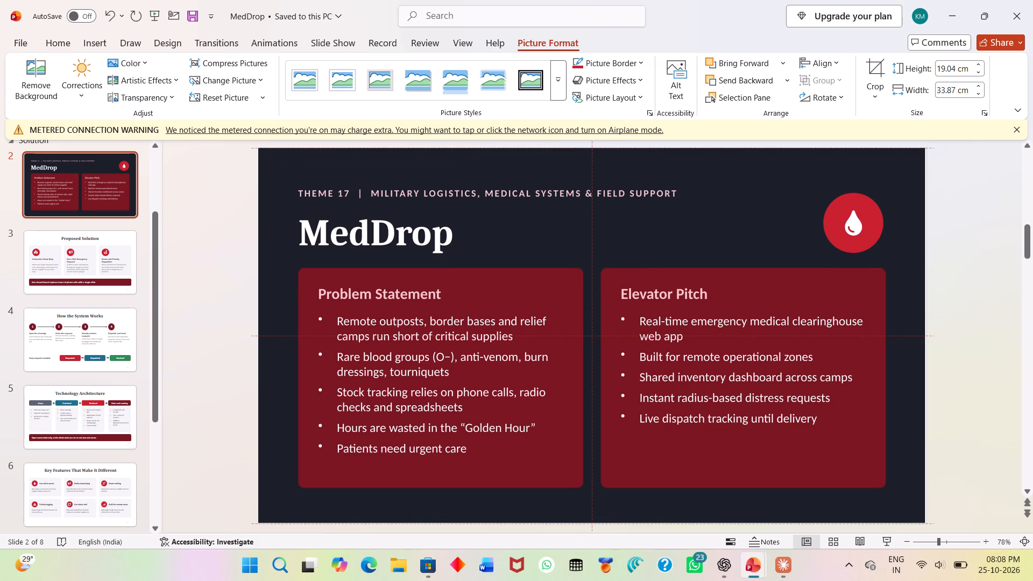
pyautogui.click(211, 251)
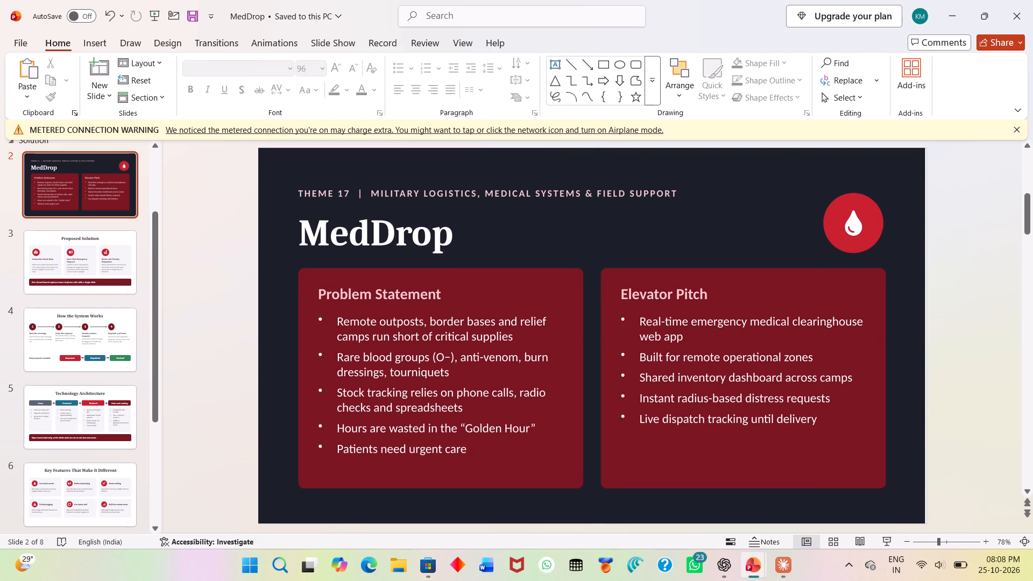
pyautogui.click(310, 196)
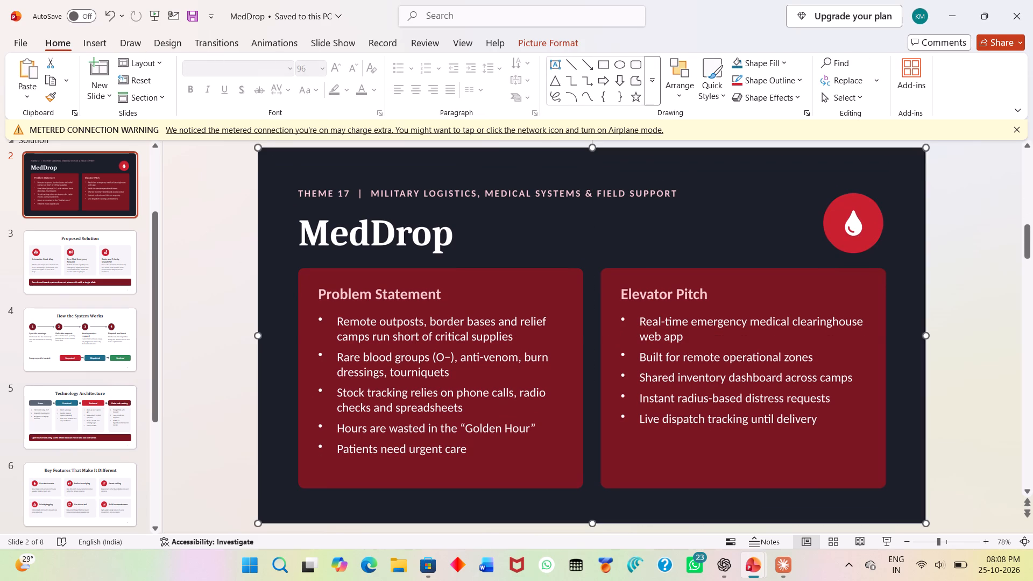
pyautogui.click(302, 191)
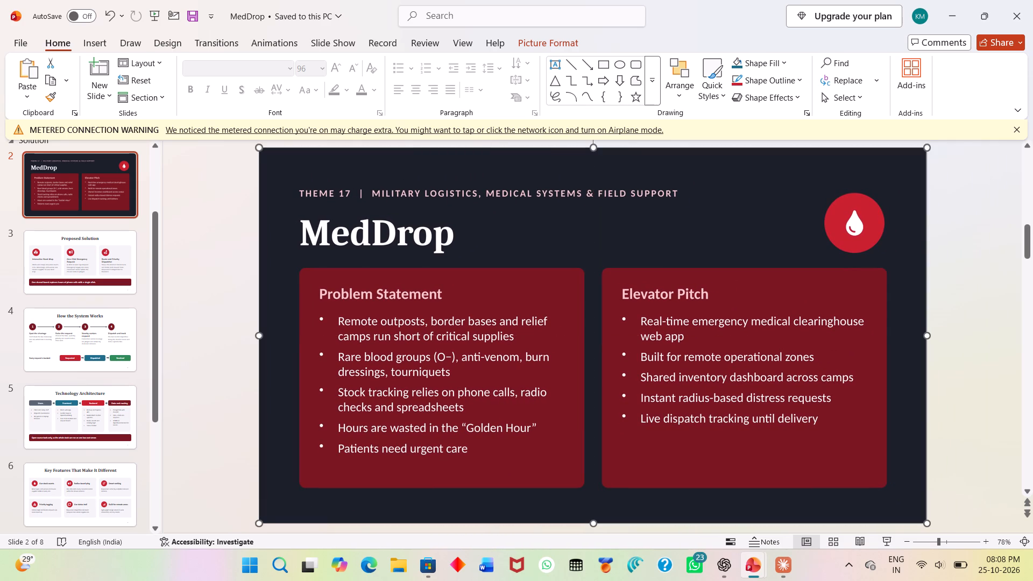
pyautogui.press('Print')
pyautogui.moveTo(523, 216); pyautogui.dragTo(627, 228)
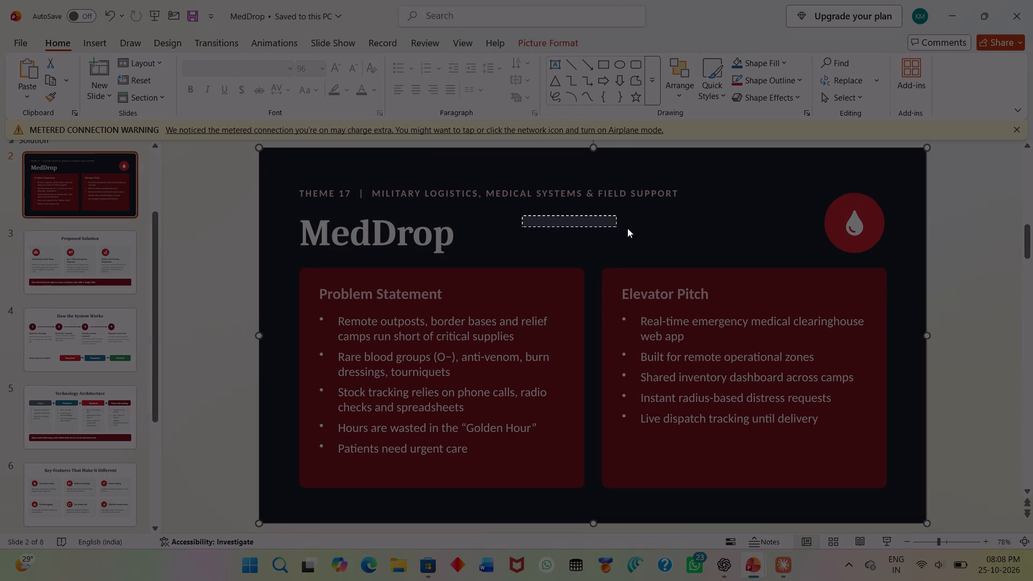
pyautogui.moveTo(627, 228); pyautogui.dragTo(797, 245)
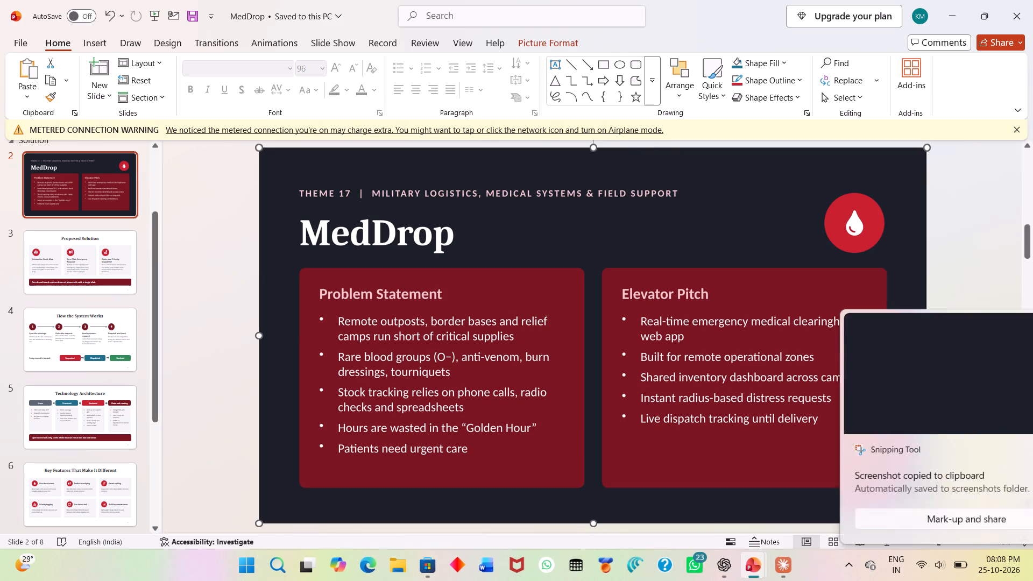
pyautogui.hotkey('ctrl', 'v')
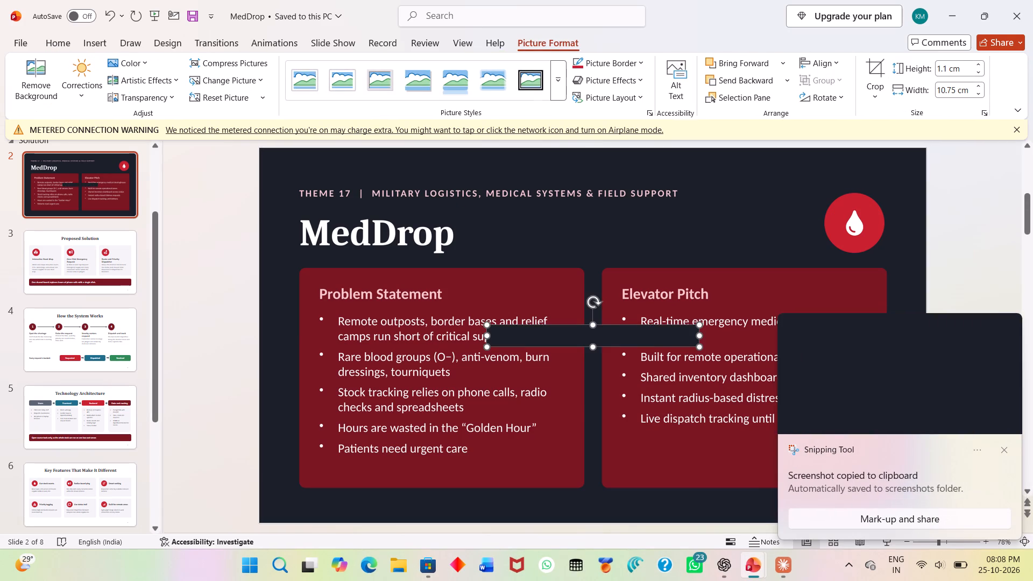
pyautogui.moveTo(562, 331); pyautogui.dragTo(384, 187)
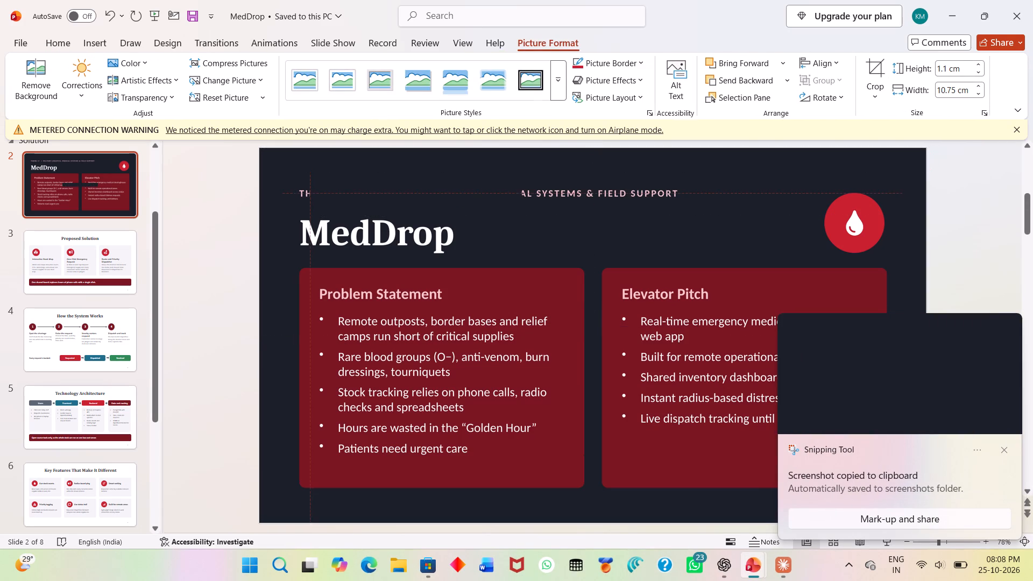
pyautogui.moveTo(384, 187); pyautogui.dragTo(372, 184)
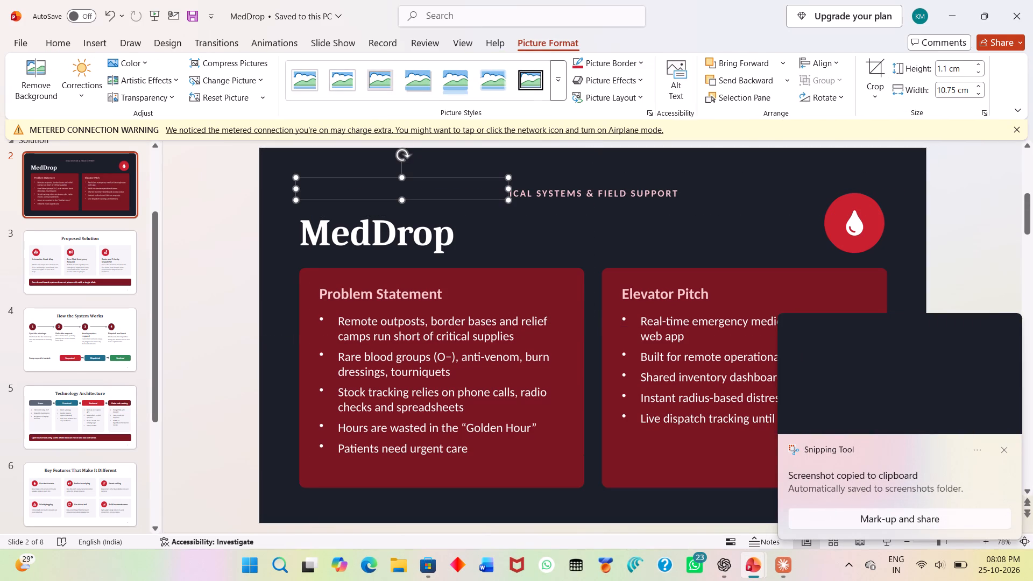
pyautogui.hotkey('ctrl', 'v')
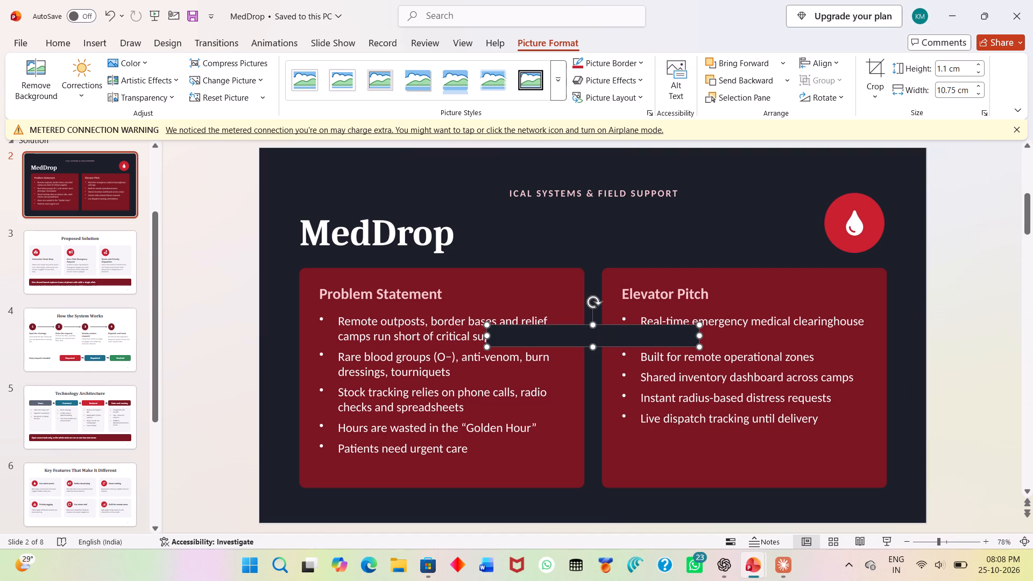
pyautogui.moveTo(598, 331); pyautogui.dragTo(592, 169)
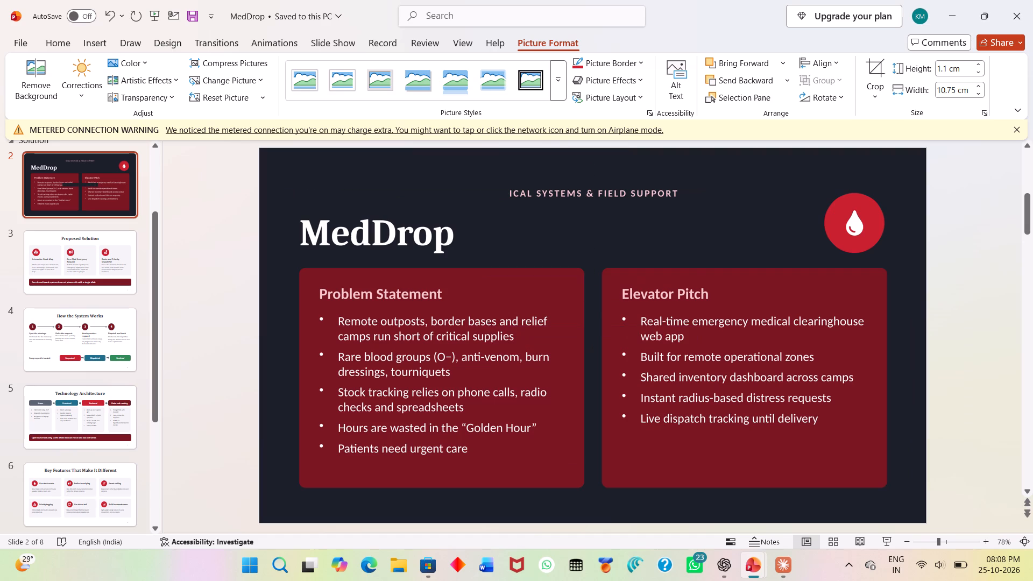
pyautogui.moveTo(592, 169); pyautogui.dragTo(615, 183)
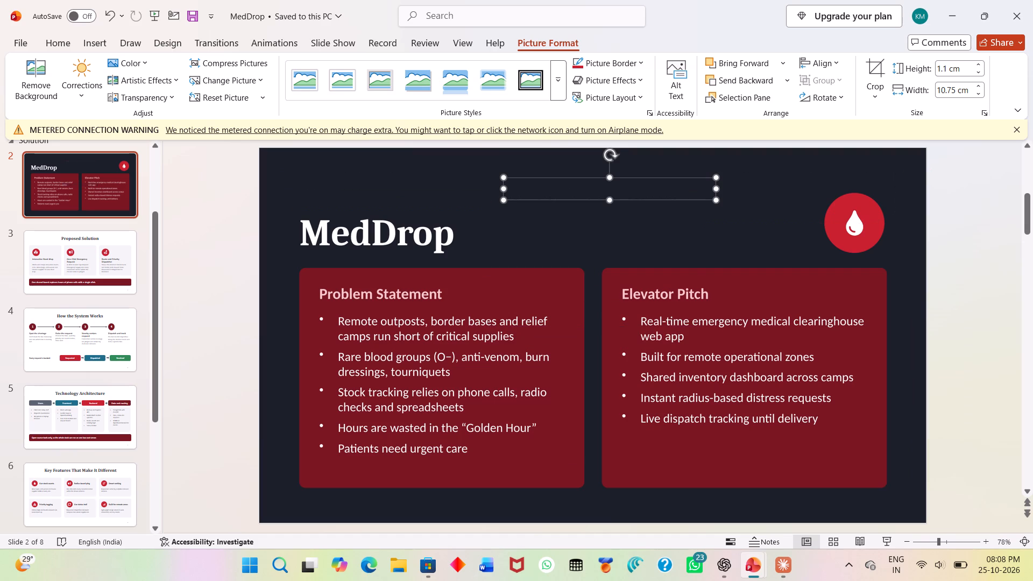
# Shrink the Problem_Statement picture from its top edge to about 15.6 cm high, clearing the slide title area.
pyautogui.click(749, 226)
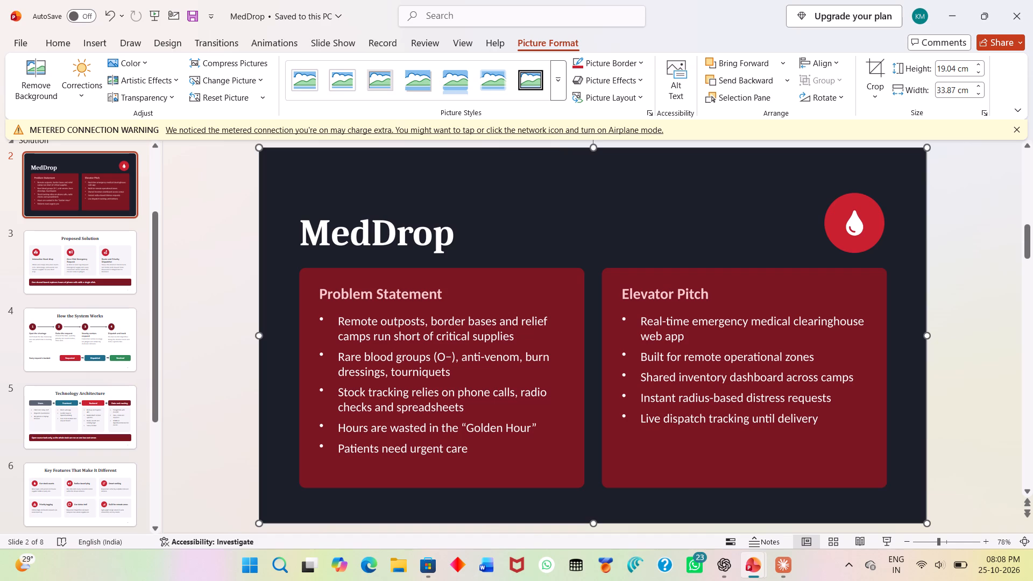
pyautogui.moveTo(598, 145); pyautogui.dragTo(593, 180)
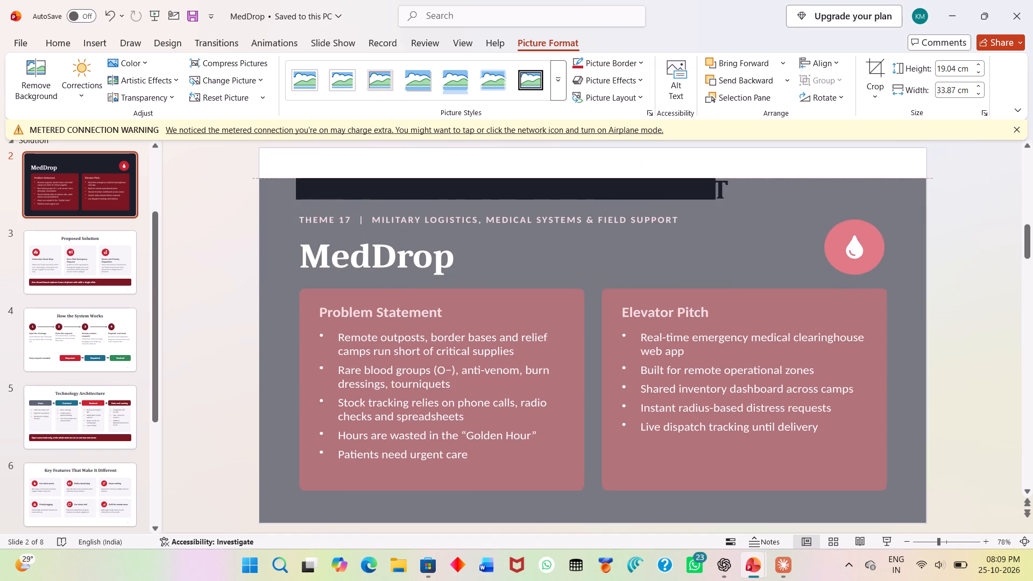
pyautogui.moveTo(593, 180); pyautogui.dragTo(604, 218)
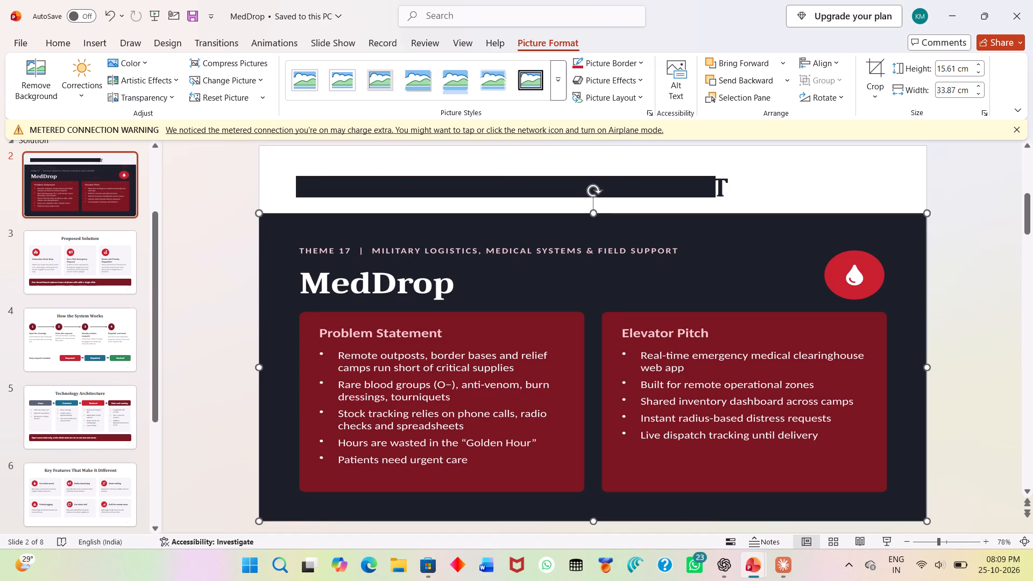
# Move both dark cover strips off the slide 2 title and over the picture's "THEME 17" line.
pyautogui.moveTo(618, 192); pyautogui.dragTo(439, 248)
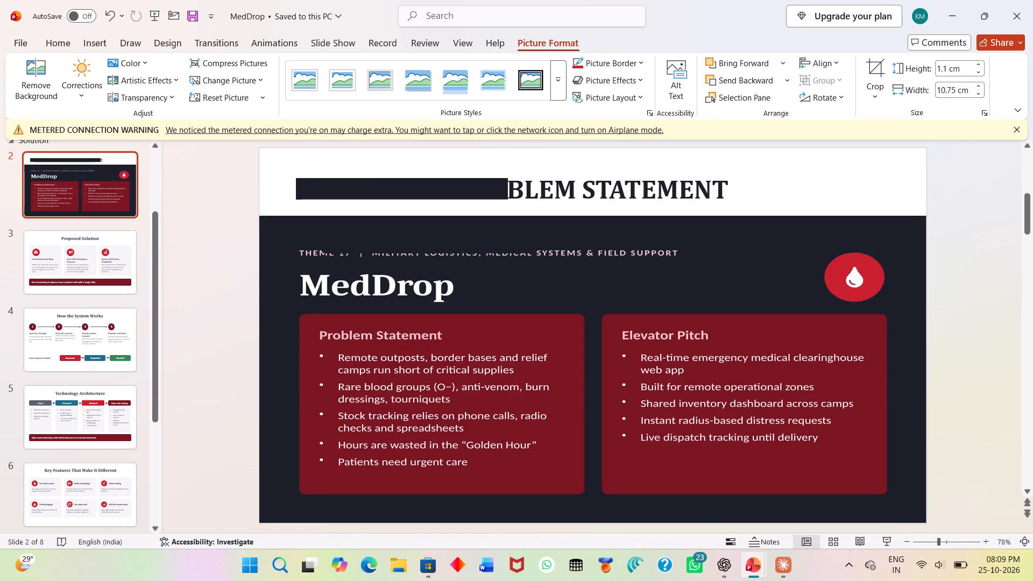
pyautogui.moveTo(439, 248); pyautogui.dragTo(407, 257)
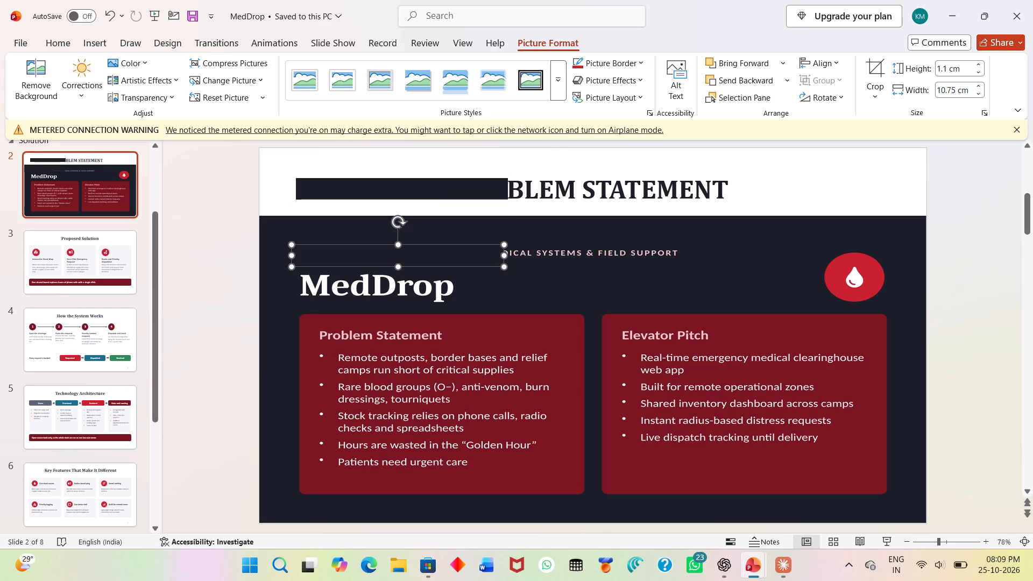
pyautogui.moveTo(447, 192); pyautogui.dragTo(630, 253)
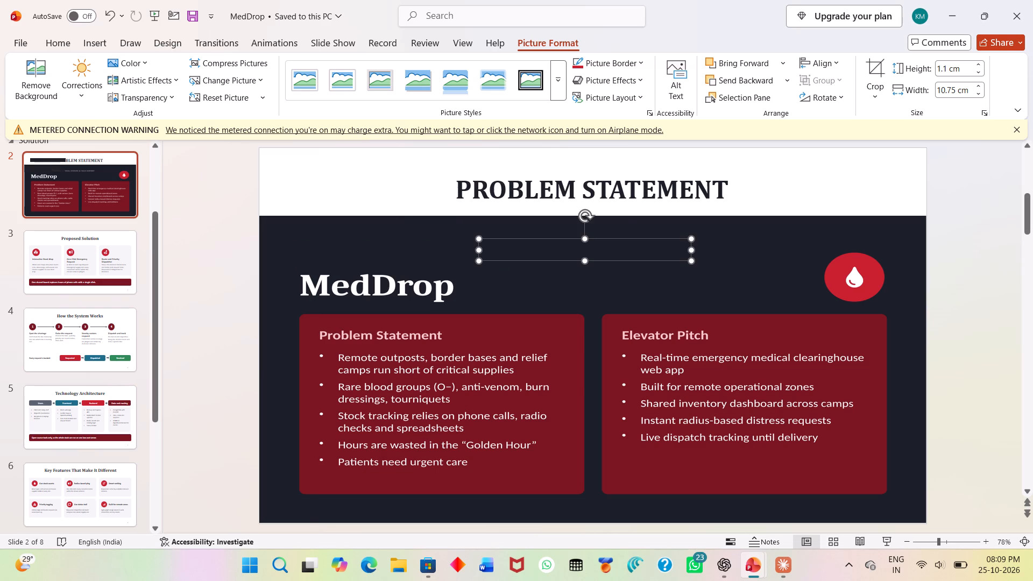
# Shorten the "PROBLEM STATEMENT" title box from its bottom edge and move it up closer to the slide's top edge.
pyautogui.click(642, 186)
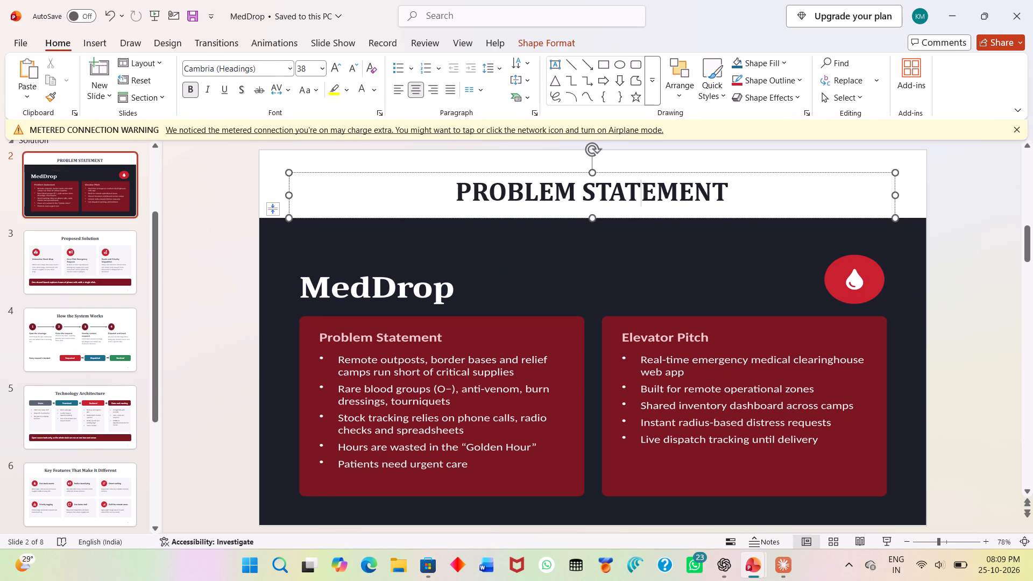
pyautogui.moveTo(595, 217); pyautogui.dragTo(597, 181)
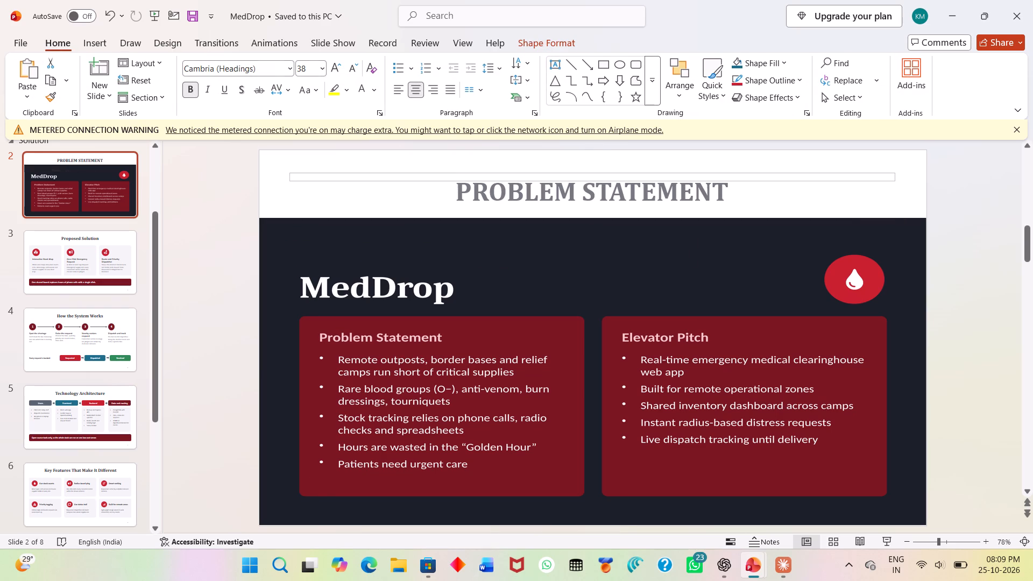
pyautogui.moveTo(597, 181); pyautogui.dragTo(597, 187)
pyautogui.moveTo(592, 172); pyautogui.dragTo(594, 154)
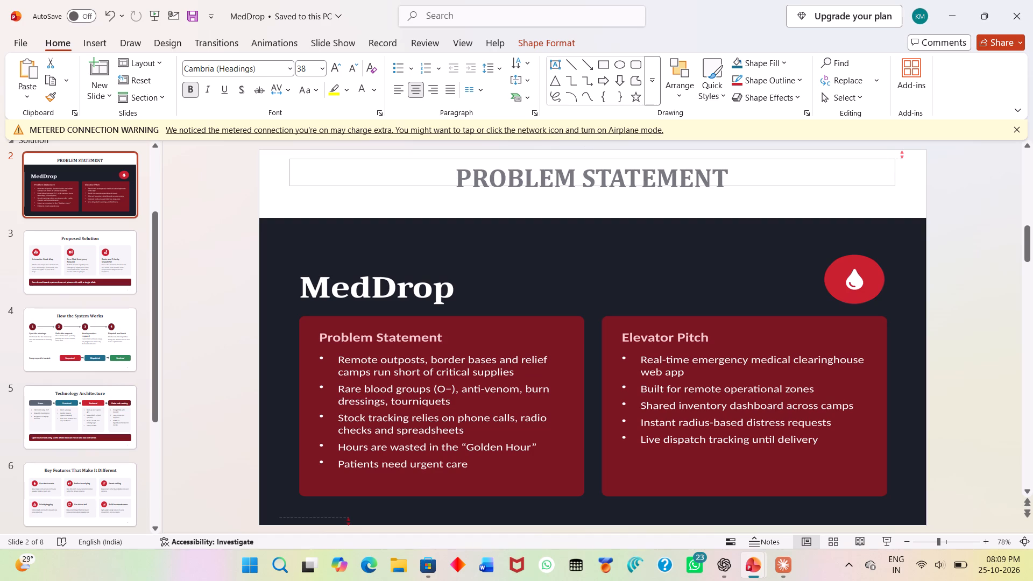
pyautogui.moveTo(594, 154); pyautogui.dragTo(594, 157)
# Move the Problem_Statement picture up under the title and resize it to about 16.95 cm high by 33.98 cm wide, reaching the slide's bottom.
pyautogui.moveTo(593, 255); pyautogui.dragTo(596, 242)
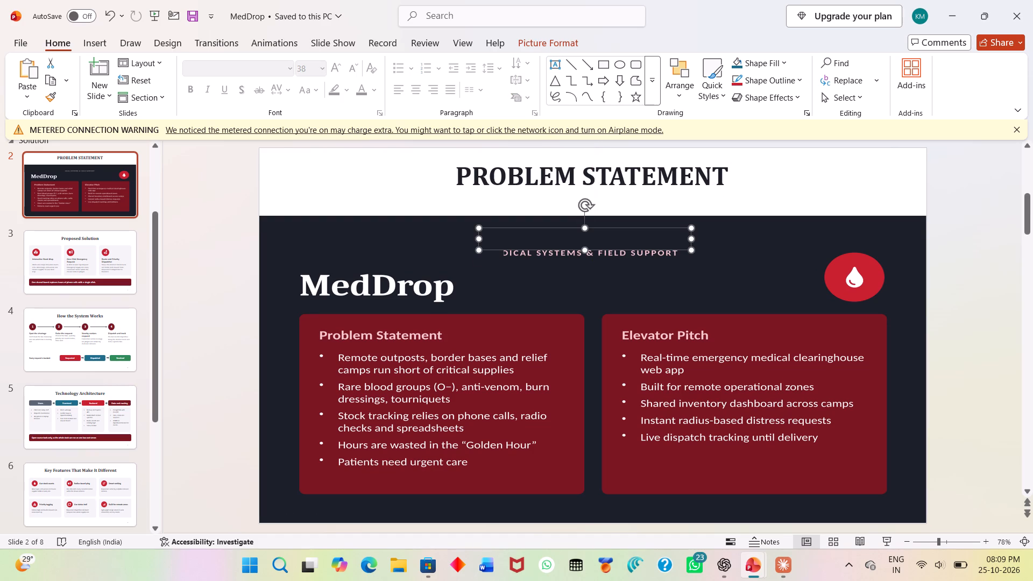
pyautogui.moveTo(600, 240); pyautogui.dragTo(599, 261)
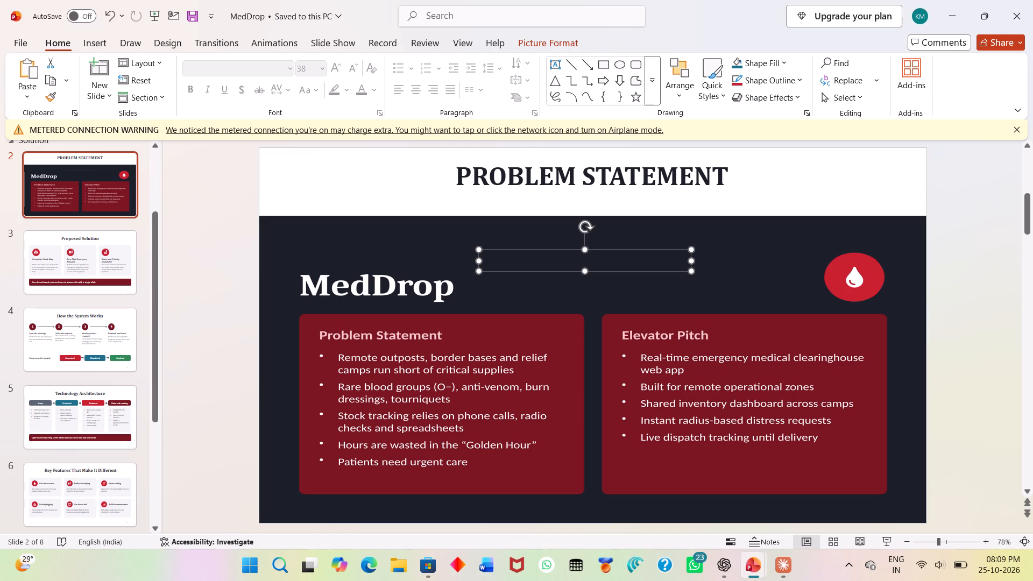
pyautogui.moveTo(797, 235); pyautogui.dragTo(800, 215)
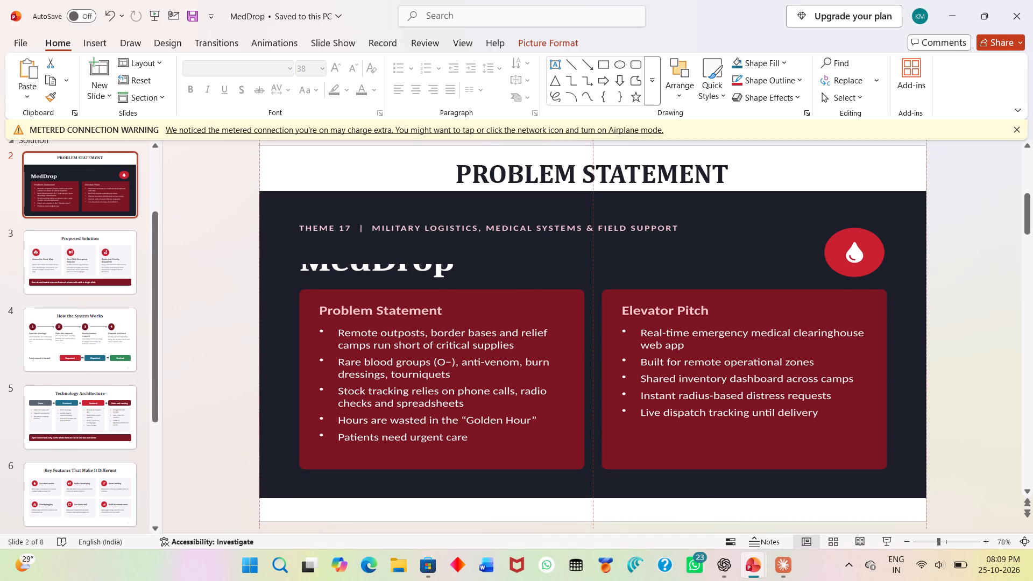
pyautogui.moveTo(800, 215); pyautogui.dragTo(799, 229)
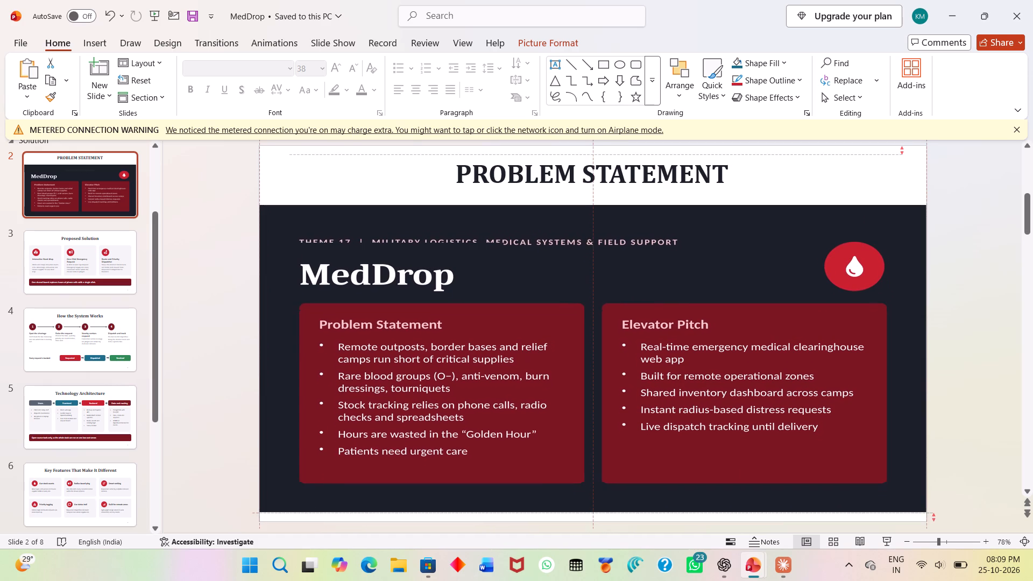
pyautogui.moveTo(799, 229); pyautogui.dragTo(797, 224)
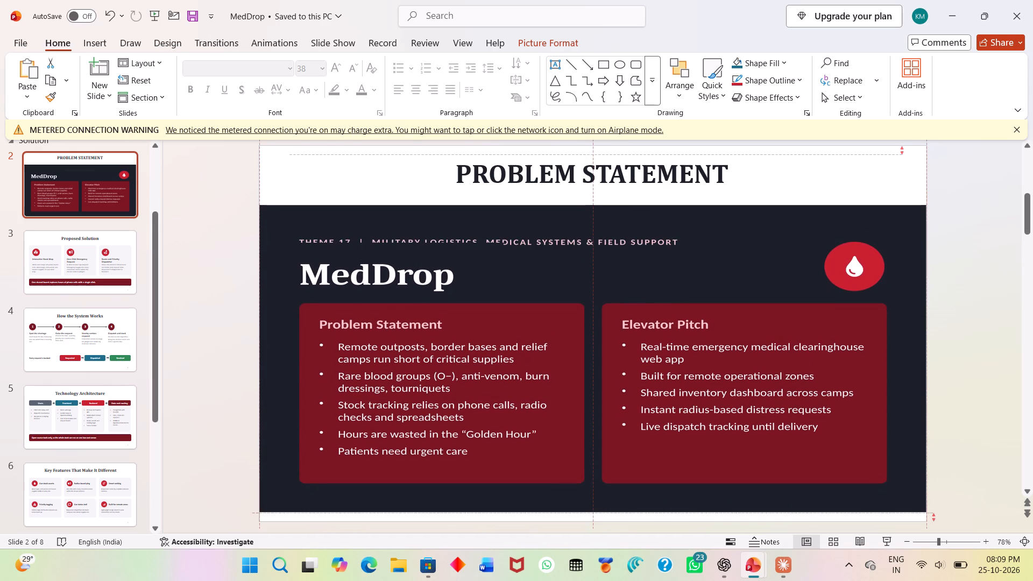
pyautogui.moveTo(797, 224); pyautogui.dragTo(800, 210)
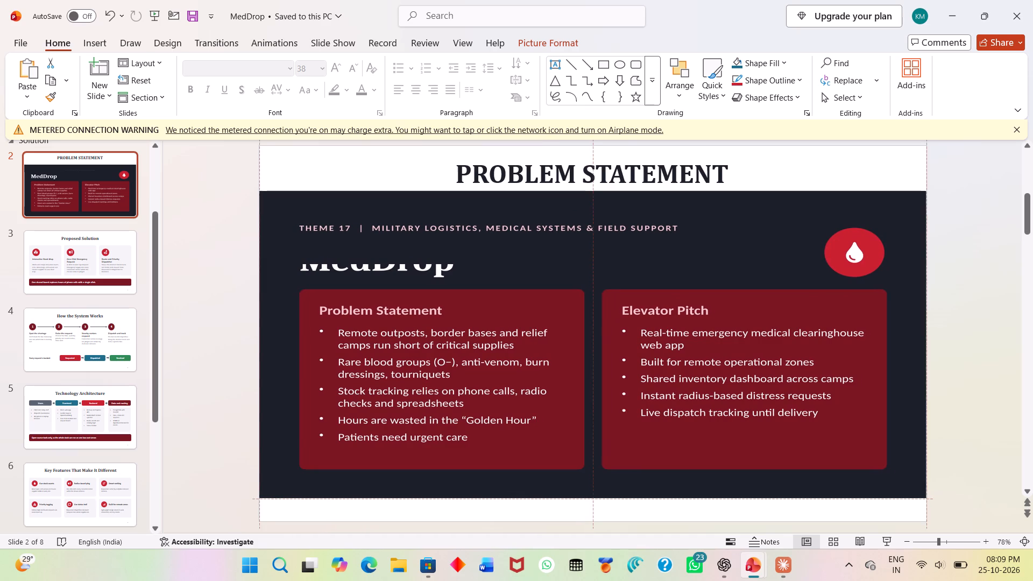
pyautogui.moveTo(800, 210); pyautogui.dragTo(802, 210)
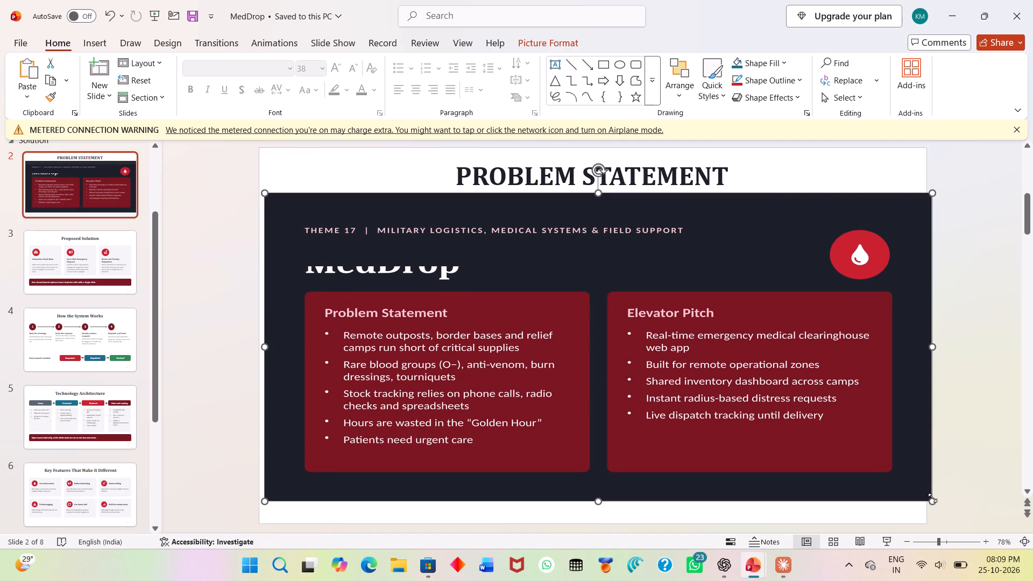
pyautogui.moveTo(932, 498); pyautogui.dragTo(881, 523)
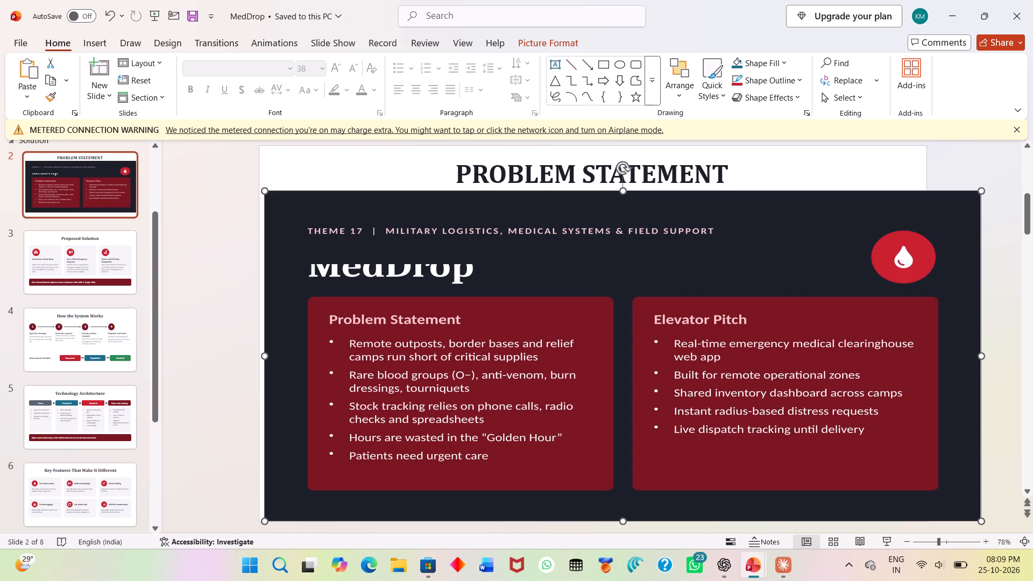
pyautogui.moveTo(982, 353); pyautogui.dragTo(941, 363)
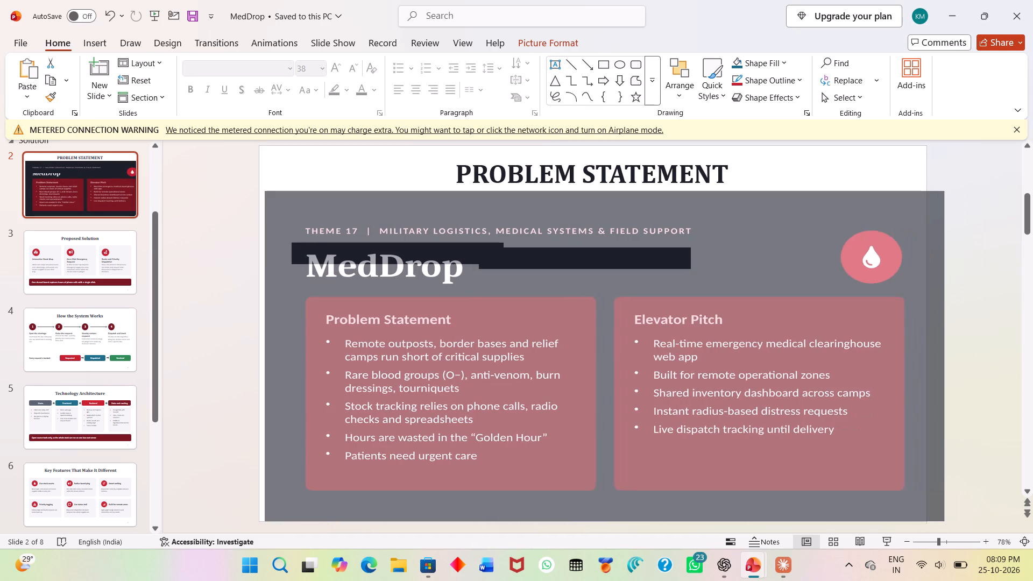
pyautogui.moveTo(941, 363); pyautogui.dragTo(930, 378)
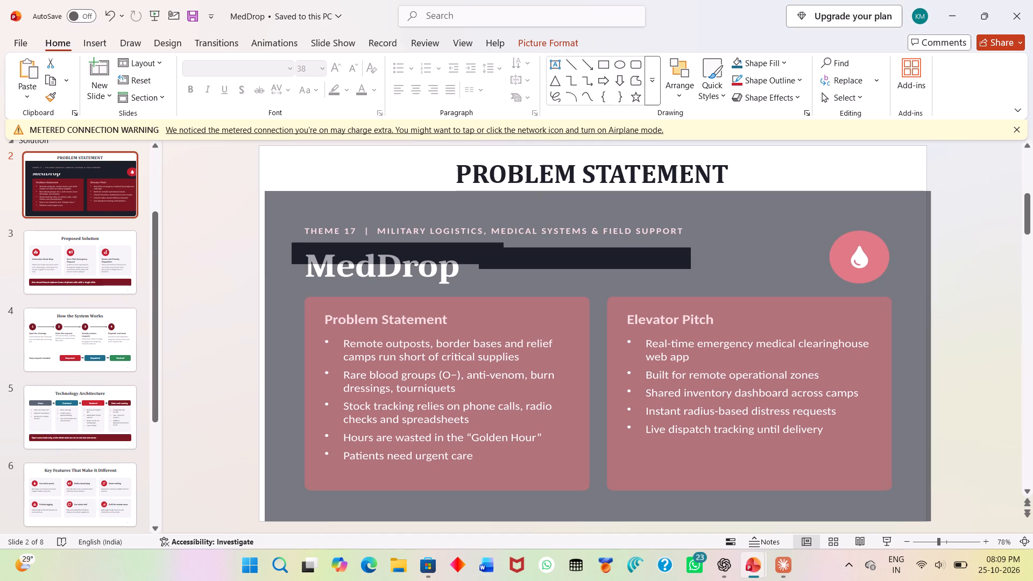
pyautogui.moveTo(930, 378); pyautogui.dragTo(926, 379)
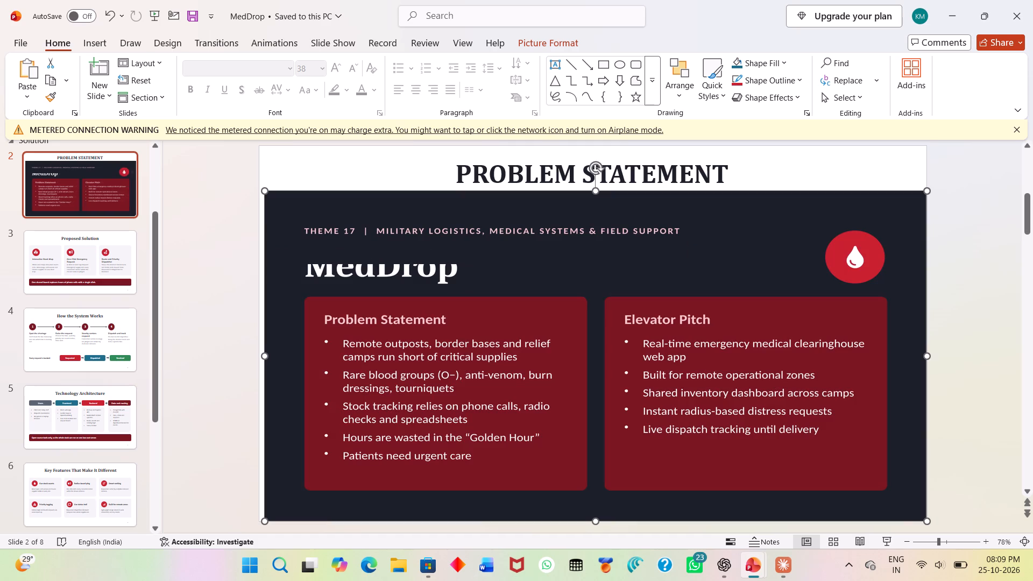
pyautogui.click(265, 187)
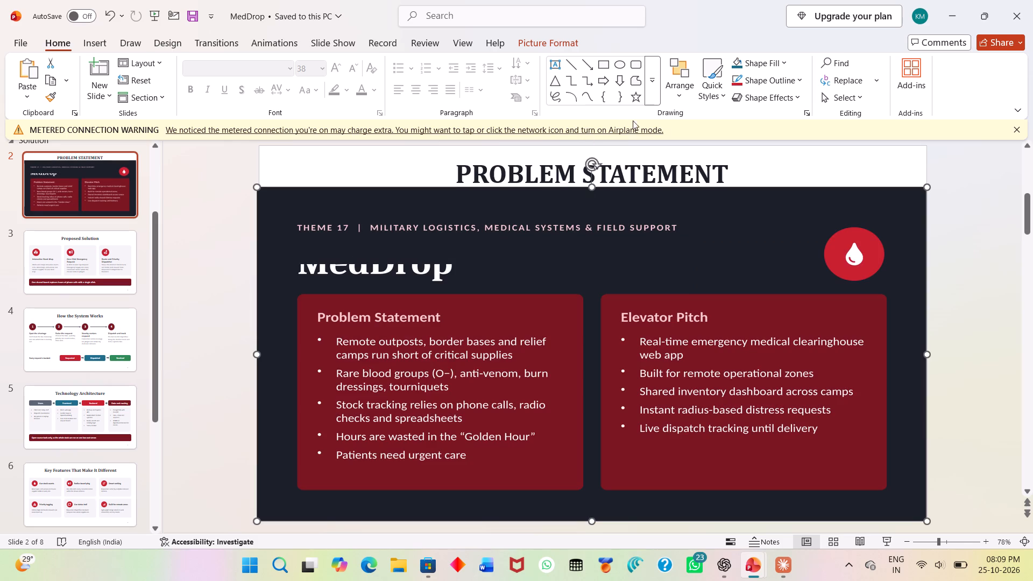
pyautogui.click(756, 161)
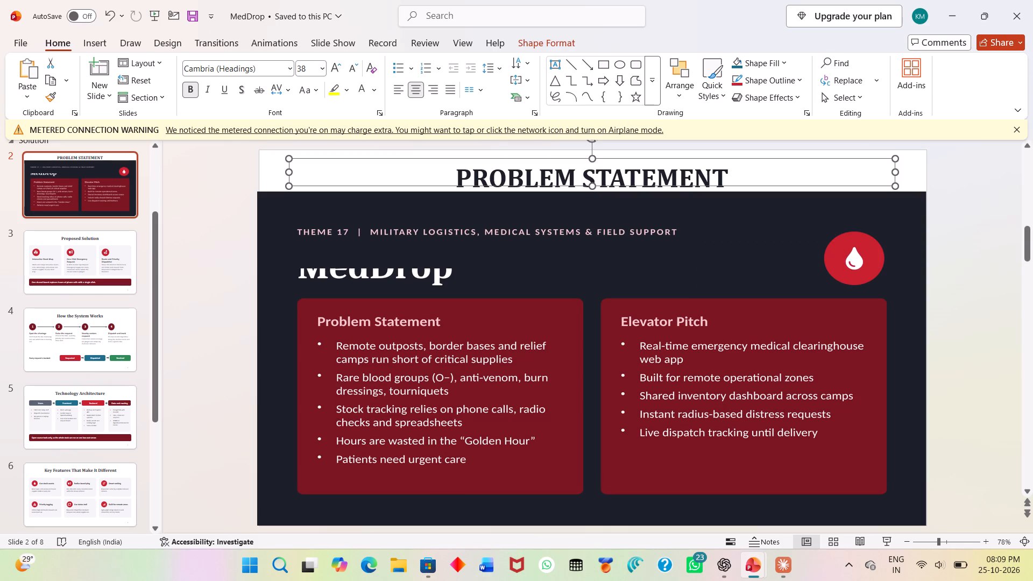
pyautogui.click(407, 211)
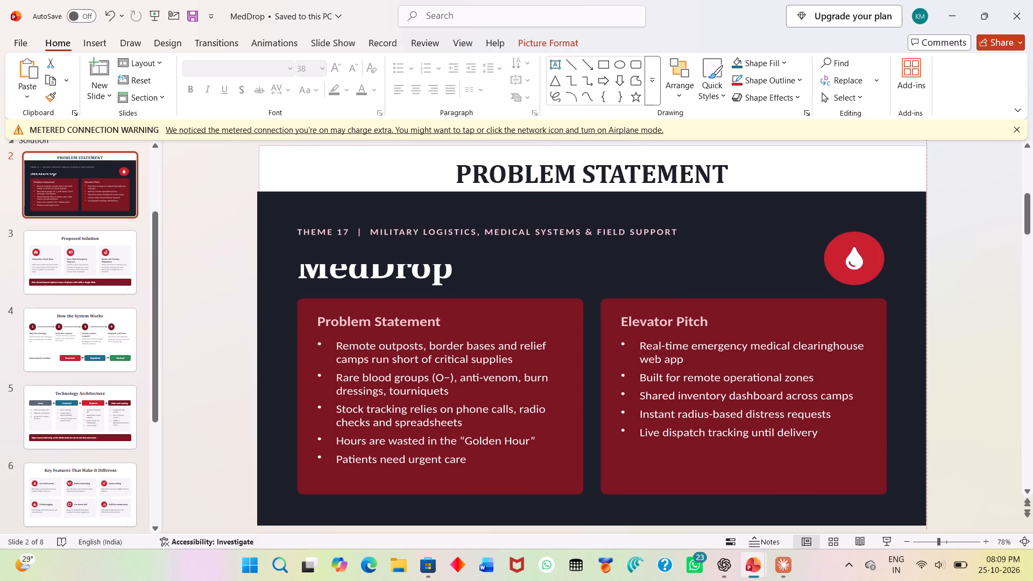
pyautogui.click(404, 214)
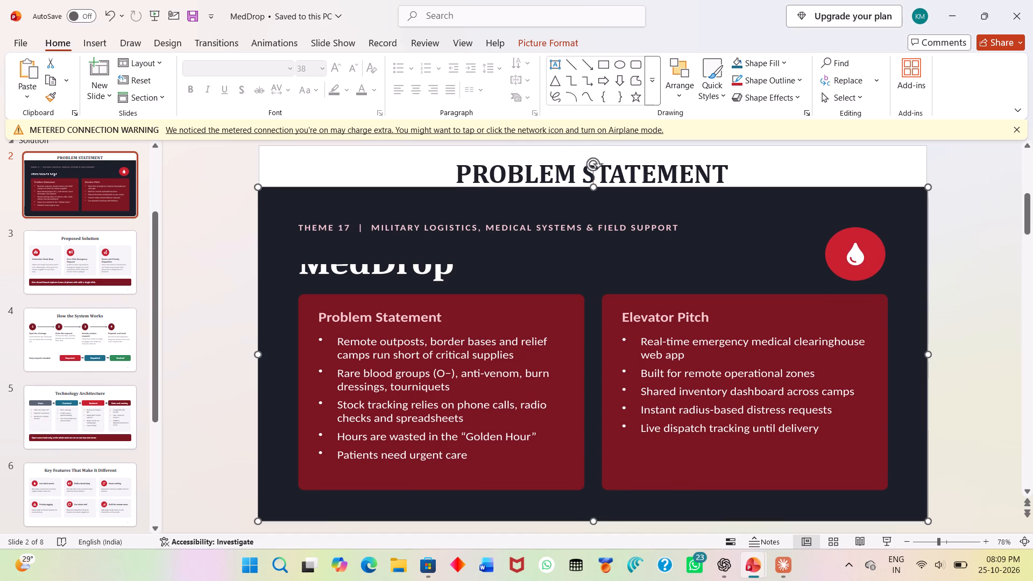
pyautogui.click(418, 223)
# Cover the picture's "THEME 17" line again by moving one dark strip over its start and pasting another over the rest.
pyautogui.moveTo(440, 253); pyautogui.dragTo(441, 228)
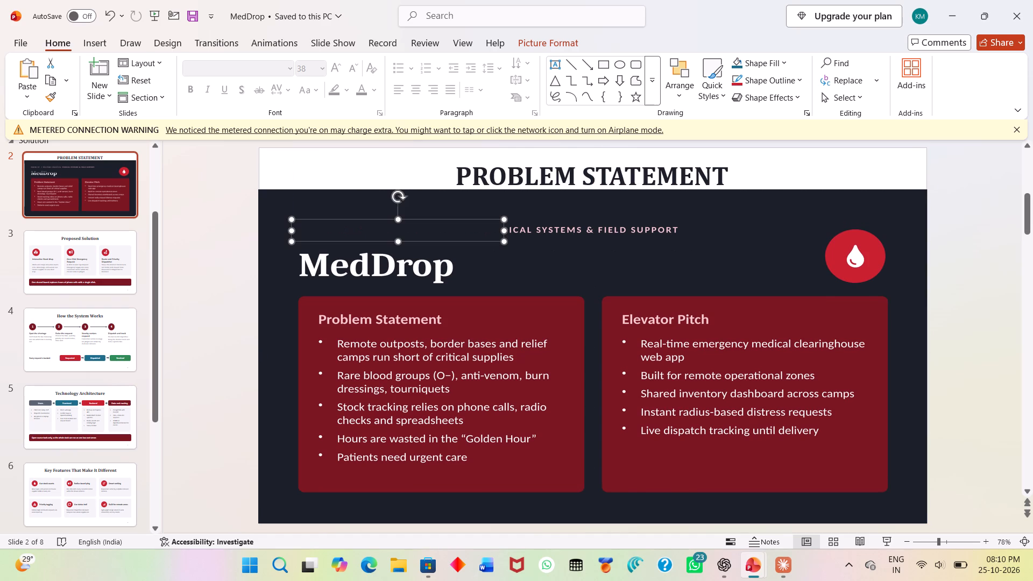
pyautogui.click(529, 222)
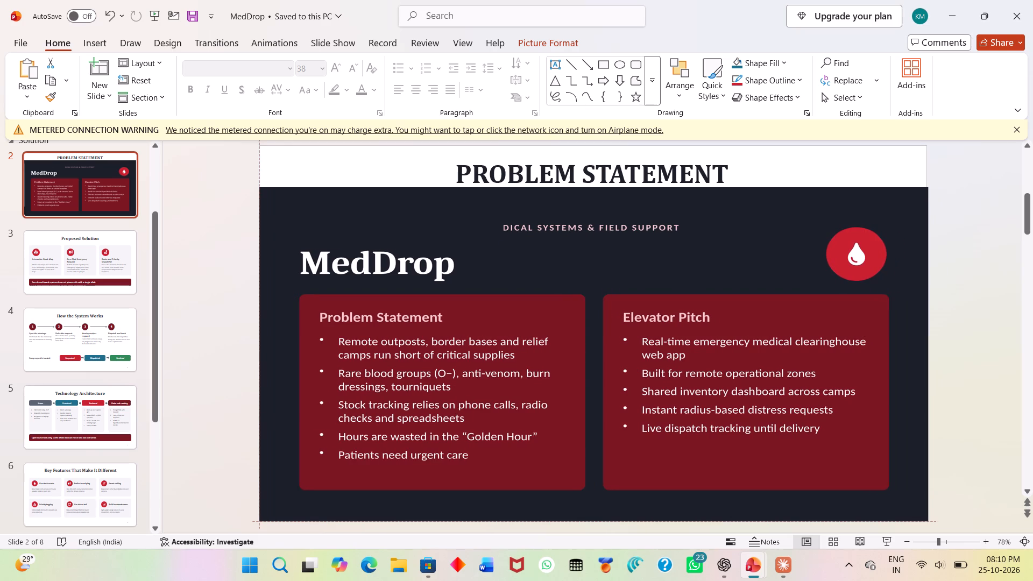
pyautogui.click(456, 245)
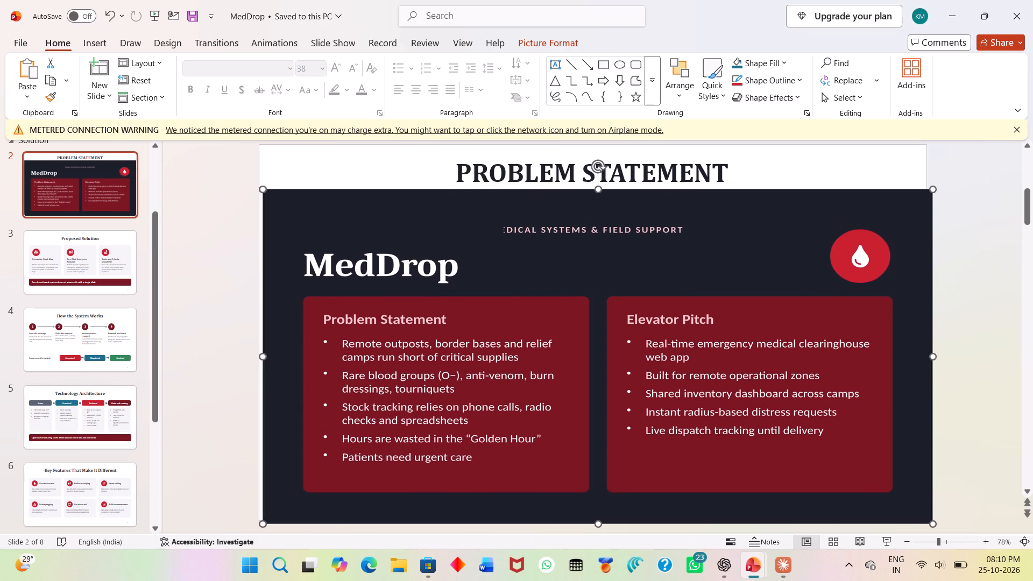
pyautogui.click(636, 223)
pyautogui.hotkey('ctrl', 'v')
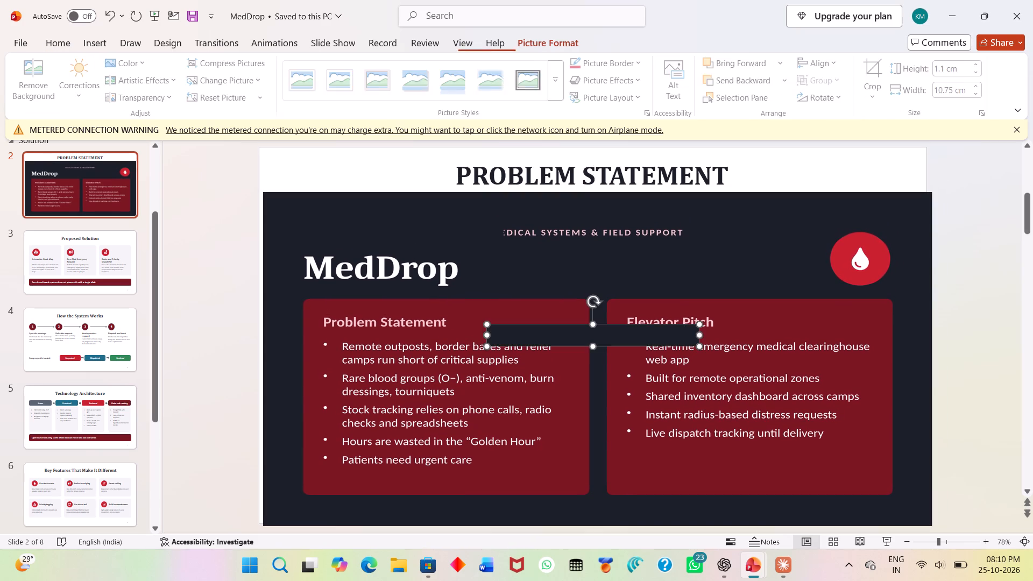
pyautogui.moveTo(629, 331); pyautogui.dragTo(632, 212)
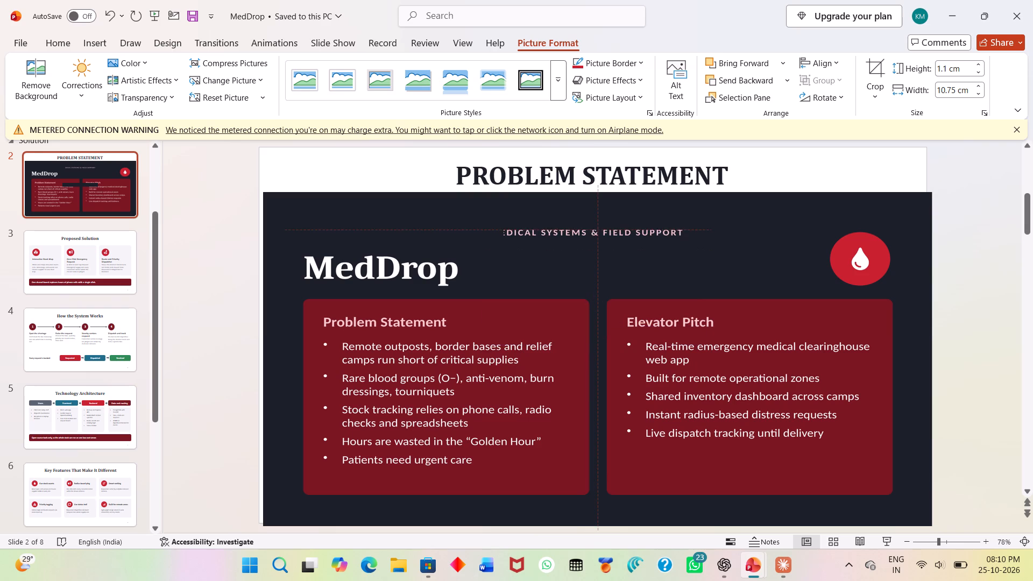
pyautogui.moveTo(632, 212); pyautogui.dragTo(639, 226)
pyautogui.click(763, 249)
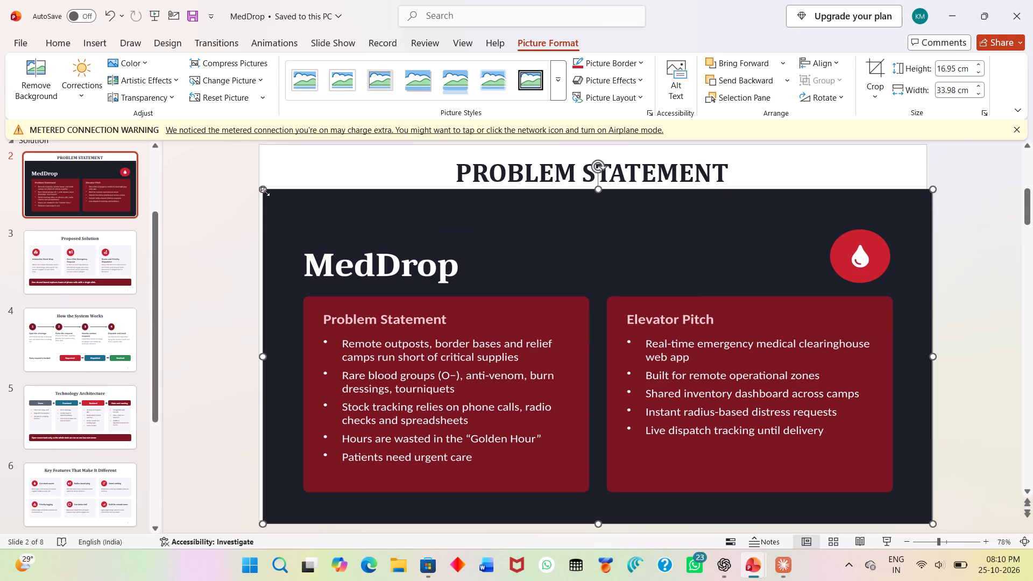
pyautogui.moveTo(263, 189); pyautogui.dragTo(260, 189)
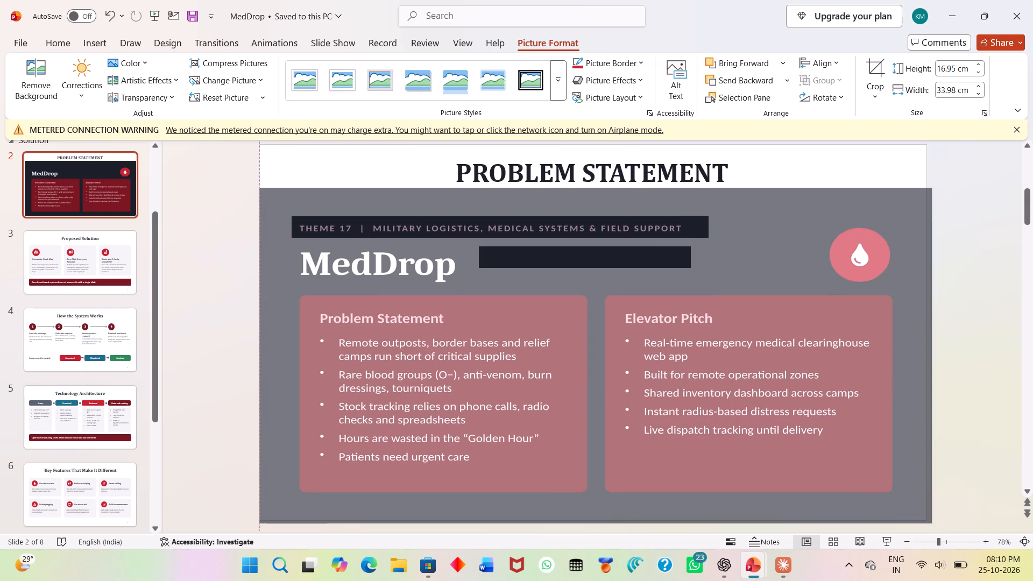
pyautogui.moveTo(260, 189); pyautogui.dragTo(255, 197)
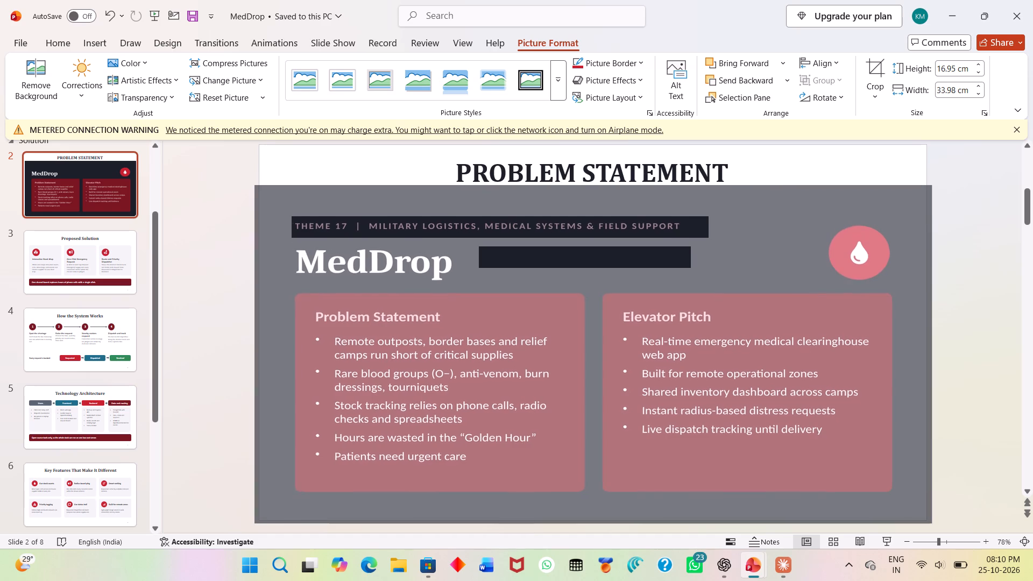
pyautogui.moveTo(255, 197); pyautogui.dragTo(259, 200)
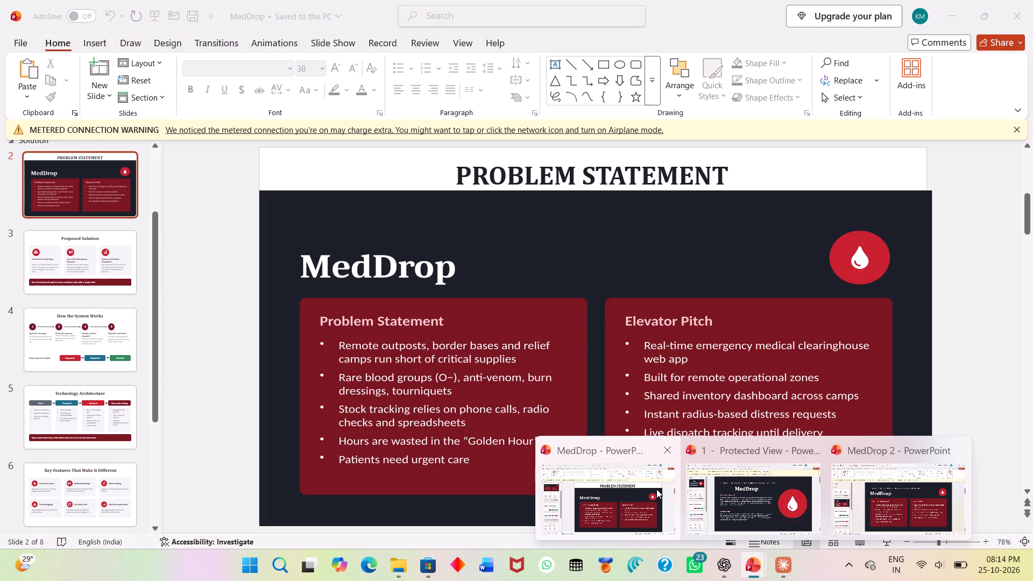
pyautogui.click(656, 489)
pyautogui.moveTo(153, 343); pyautogui.dragTo(172, 246)
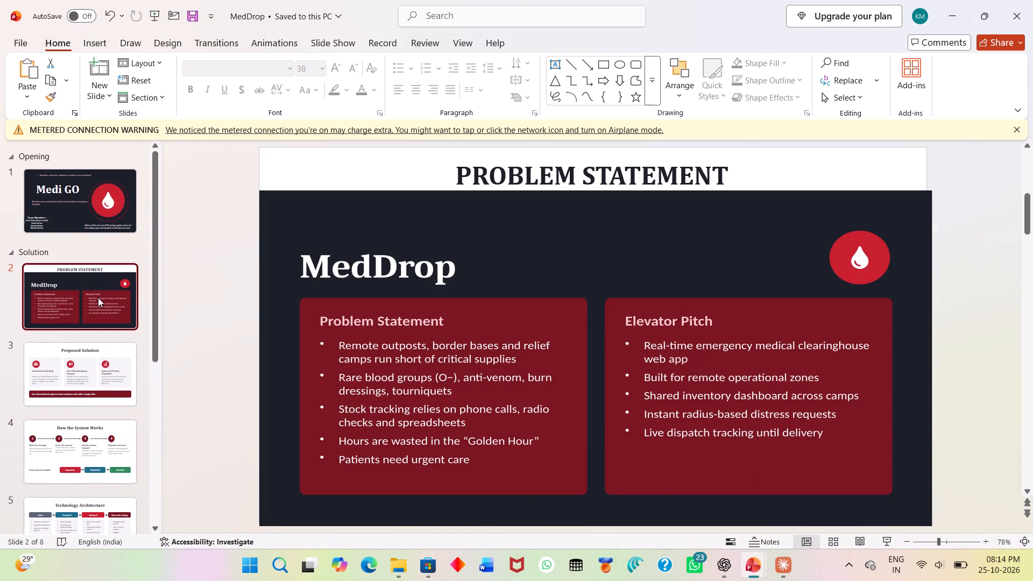
pyautogui.click(98, 297)
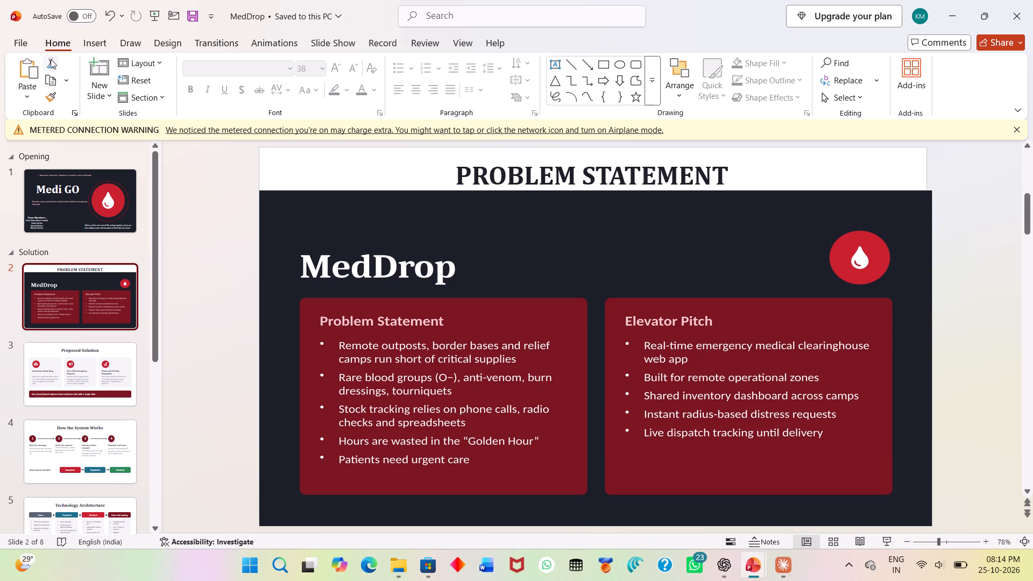
pyautogui.click(51, 59)
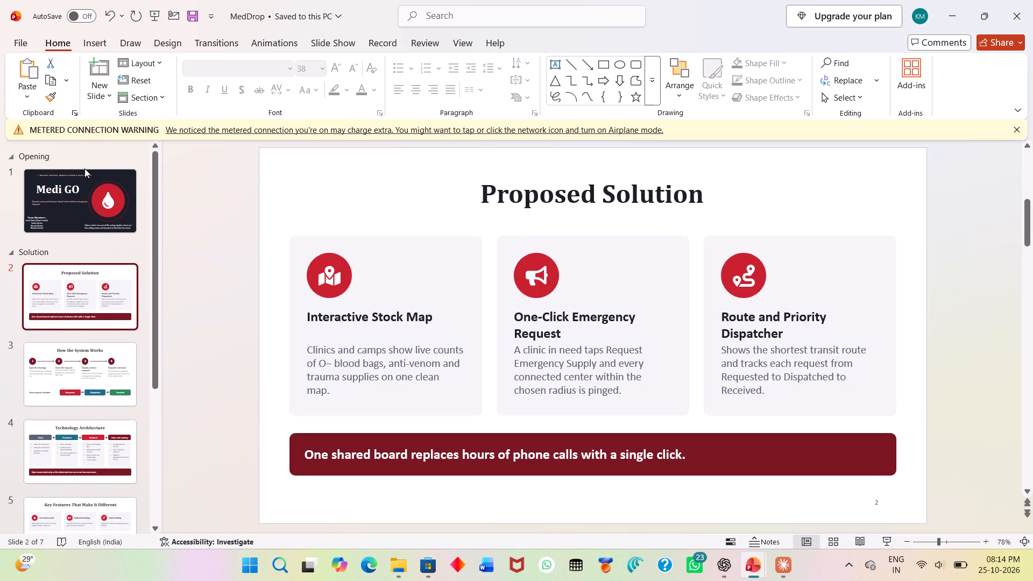
# Add a new blank title slide and place it before the Proposed Solution slide as slide 2.
pyautogui.click(100, 68)
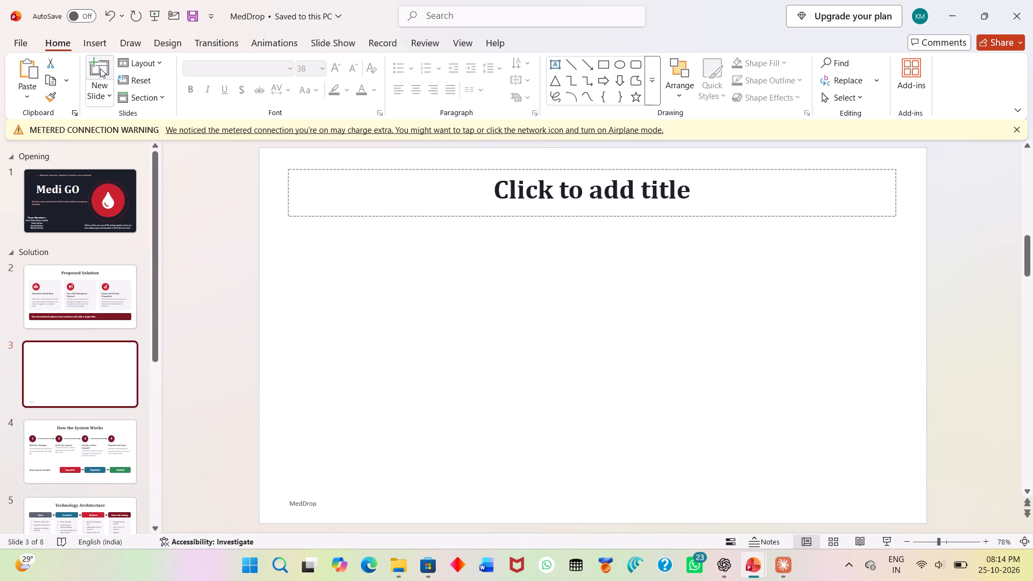
pyautogui.moveTo(70, 286); pyautogui.dragTo(77, 365)
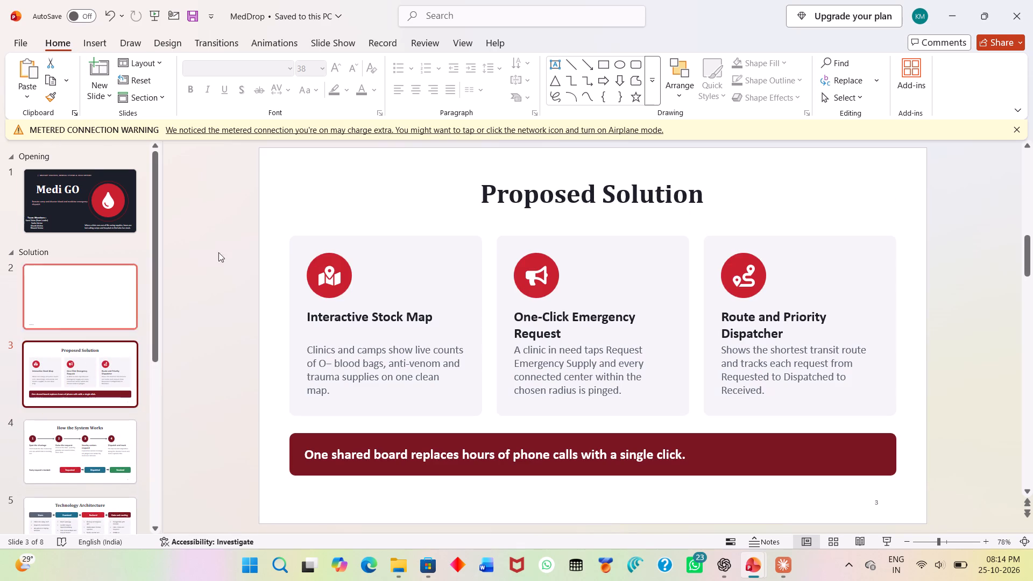
# Insert the Problem_Statement_White picture from Downloads onto the blank slide 2.
pyautogui.click(96, 291)
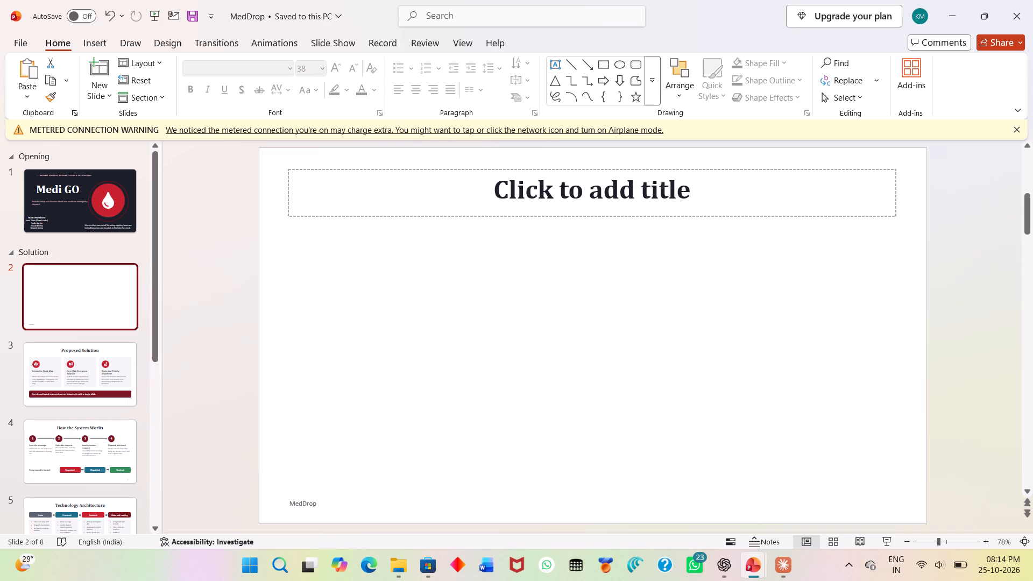
pyautogui.click(424, 309)
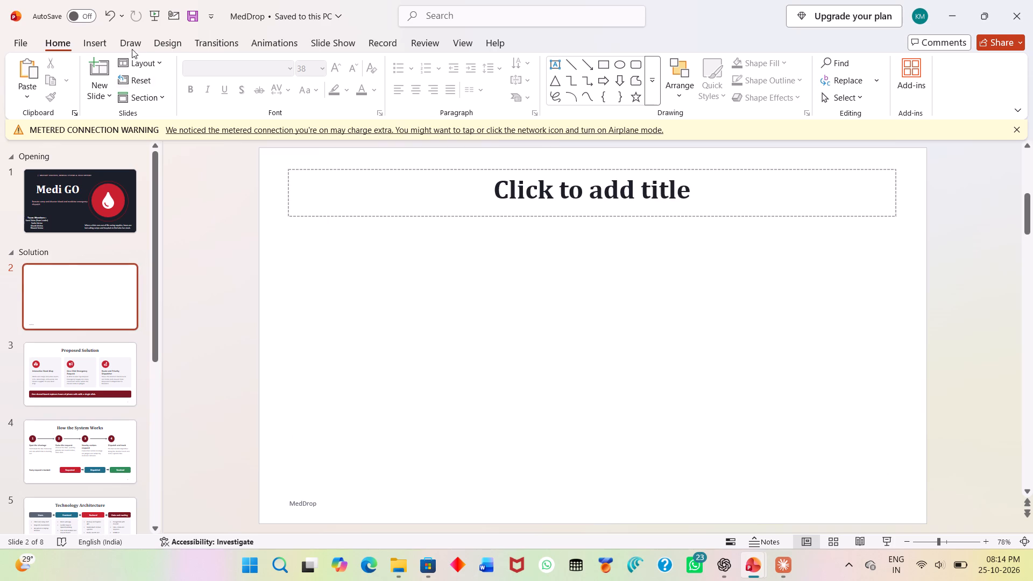
pyautogui.click(95, 36)
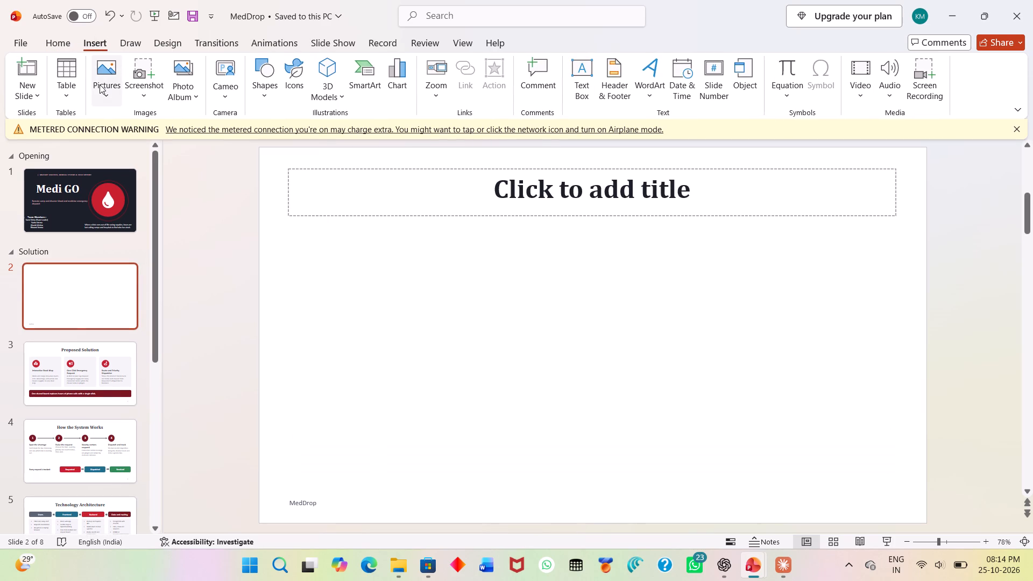
pyautogui.click(100, 84)
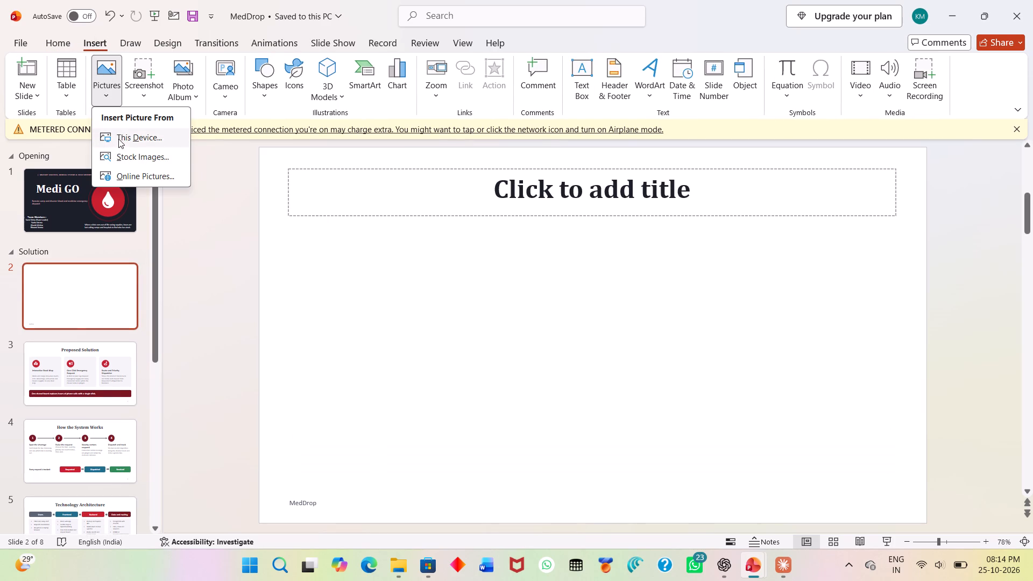
pyautogui.click(118, 139)
pyautogui.click(211, 122)
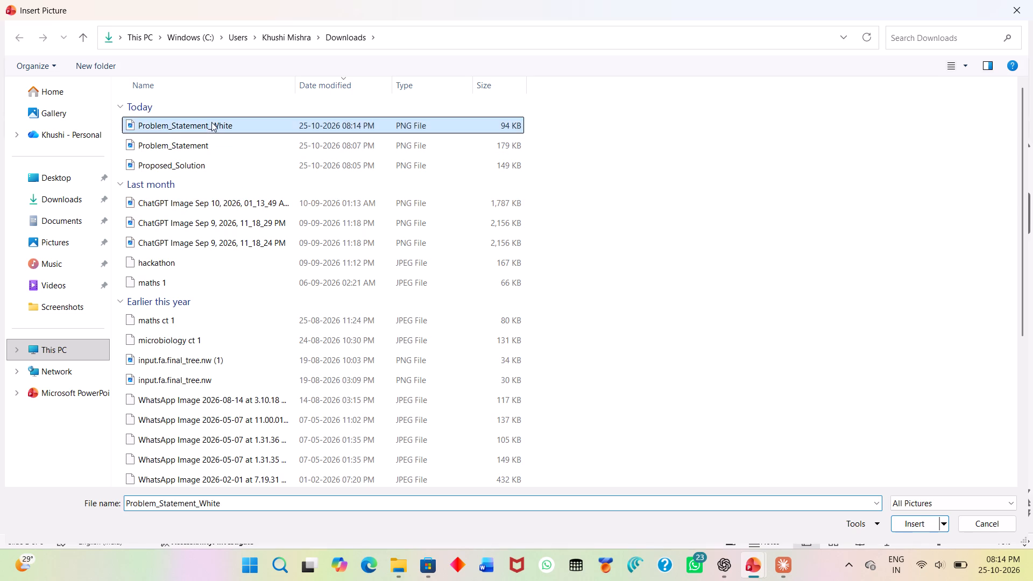
pyautogui.press('Return')
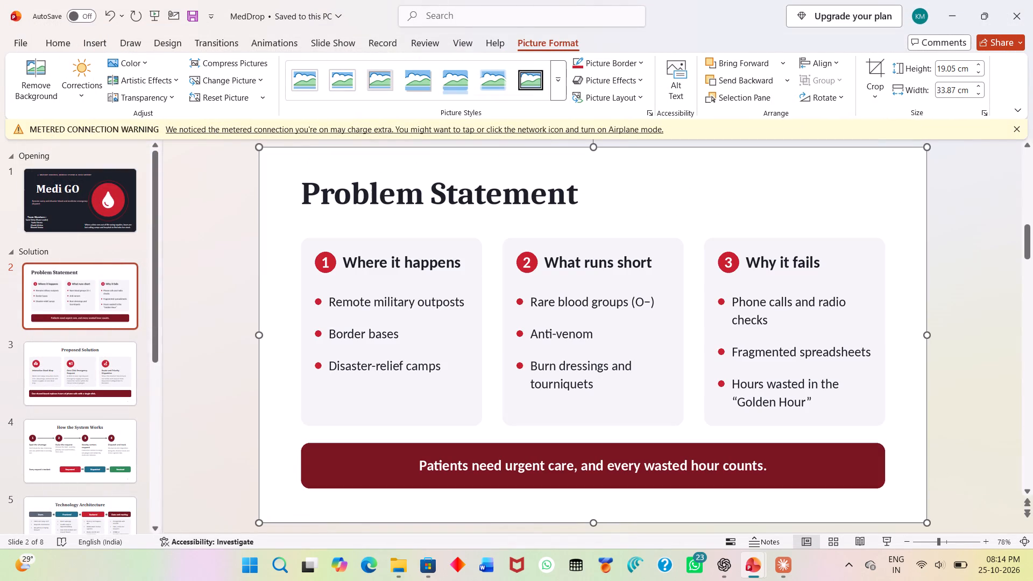
pyautogui.click(944, 246)
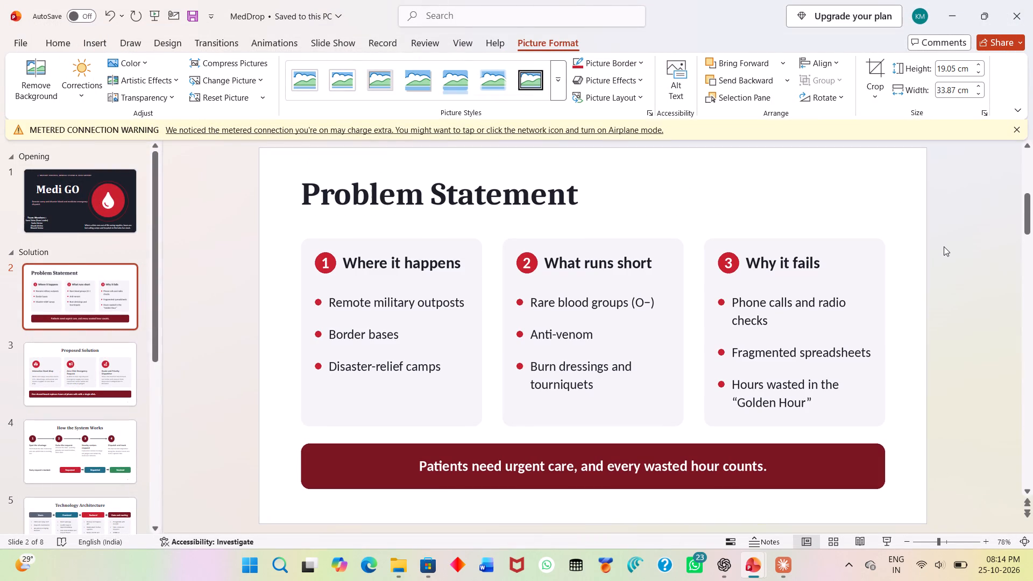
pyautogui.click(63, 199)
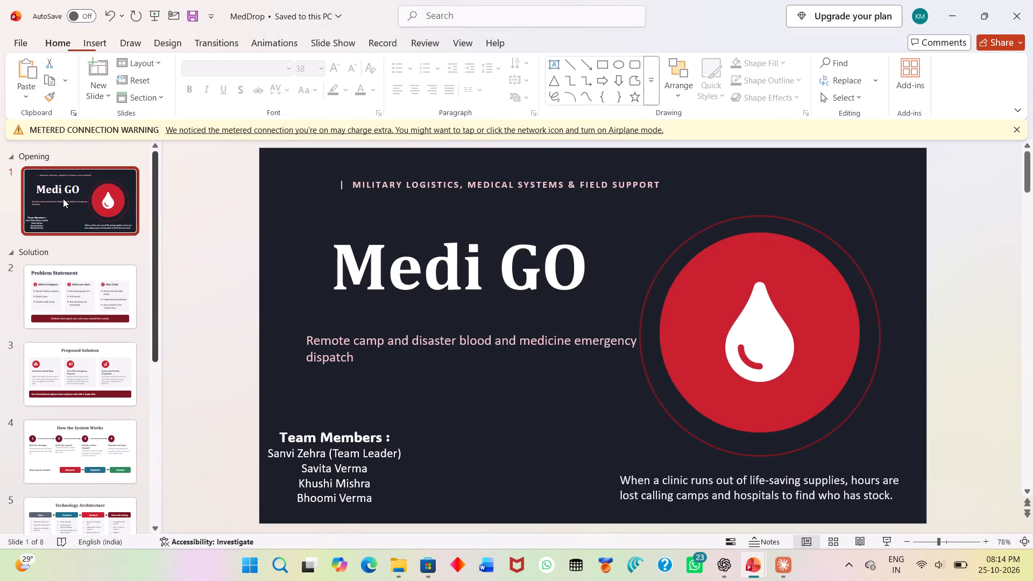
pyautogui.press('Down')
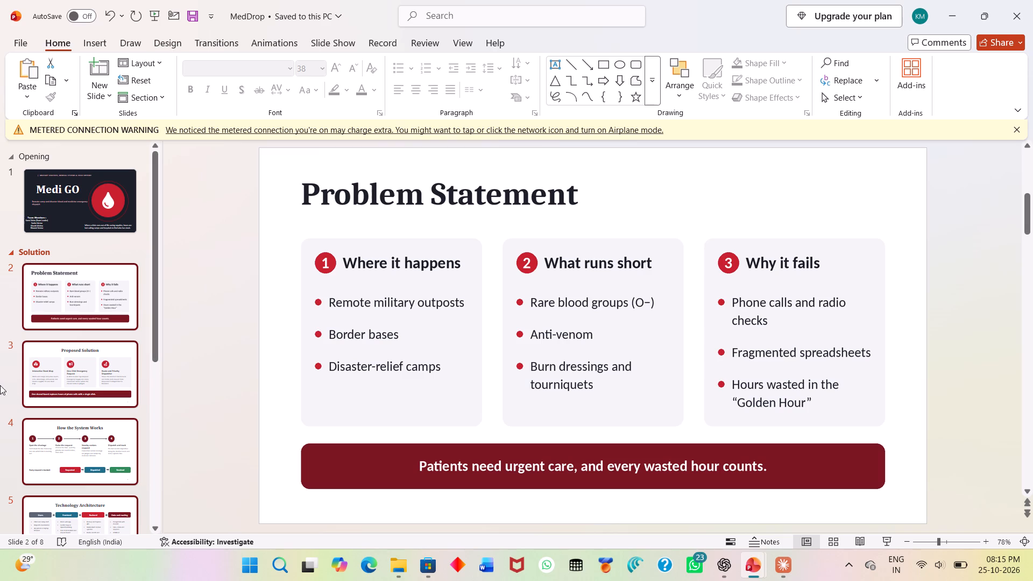
# Move the problem statement picture down on slide 2 until the empty title placeholder is fully uncovered.
pyautogui.click(348, 190)
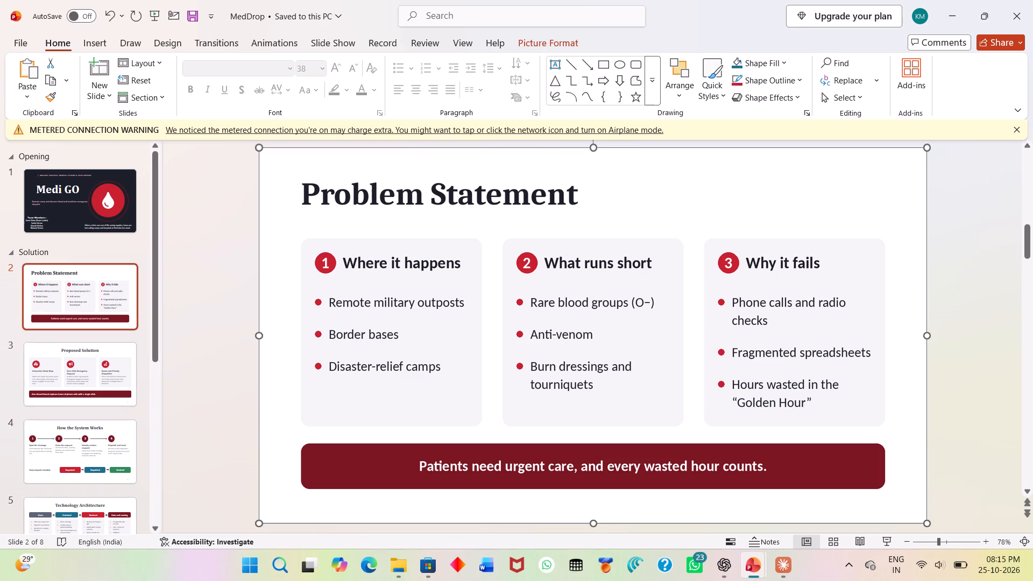
pyautogui.click(593, 189)
pyautogui.moveTo(593, 189); pyautogui.dragTo(584, 206)
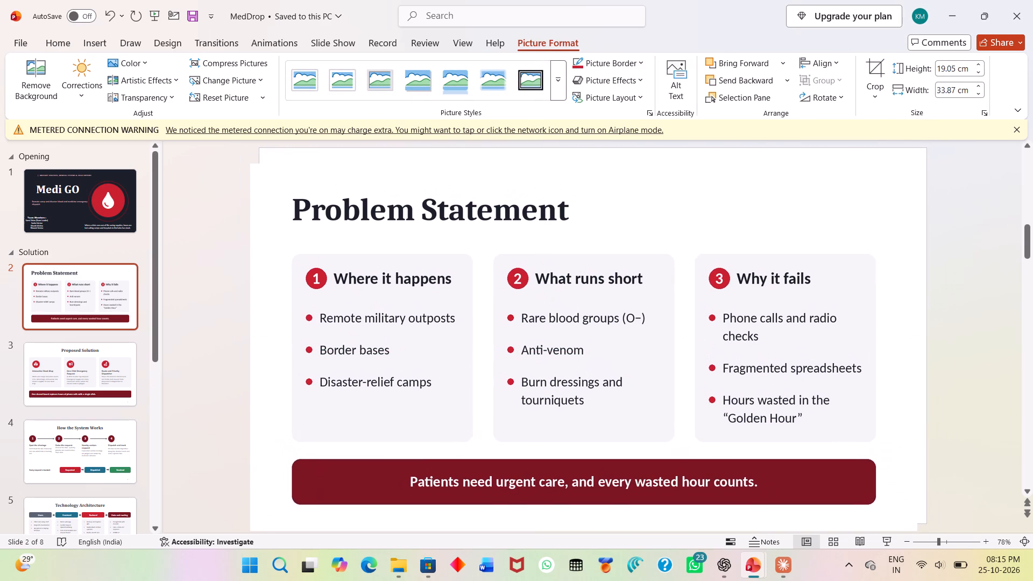
pyautogui.moveTo(584, 206); pyautogui.dragTo(595, 194)
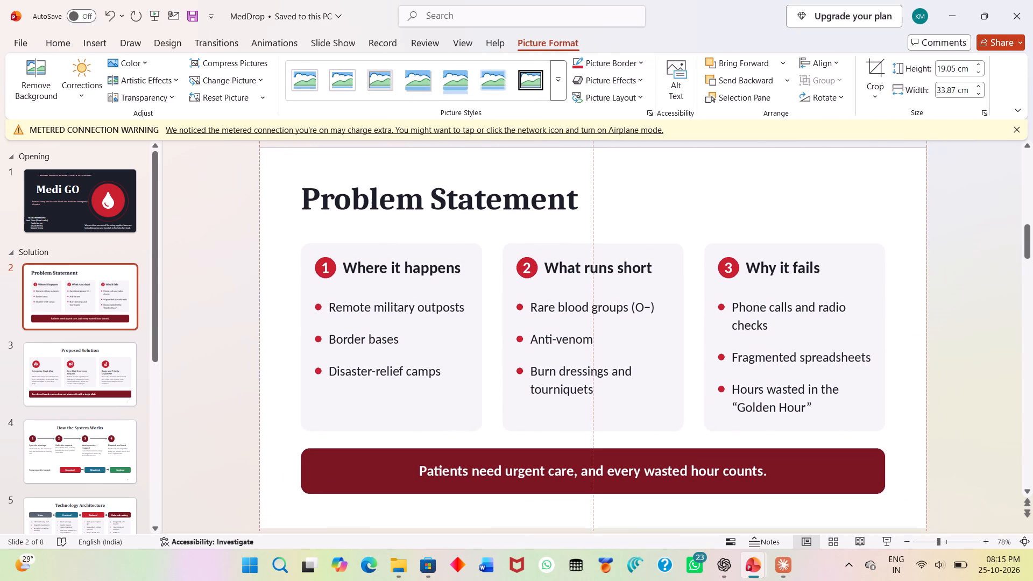
pyautogui.moveTo(595, 194); pyautogui.dragTo(602, 349)
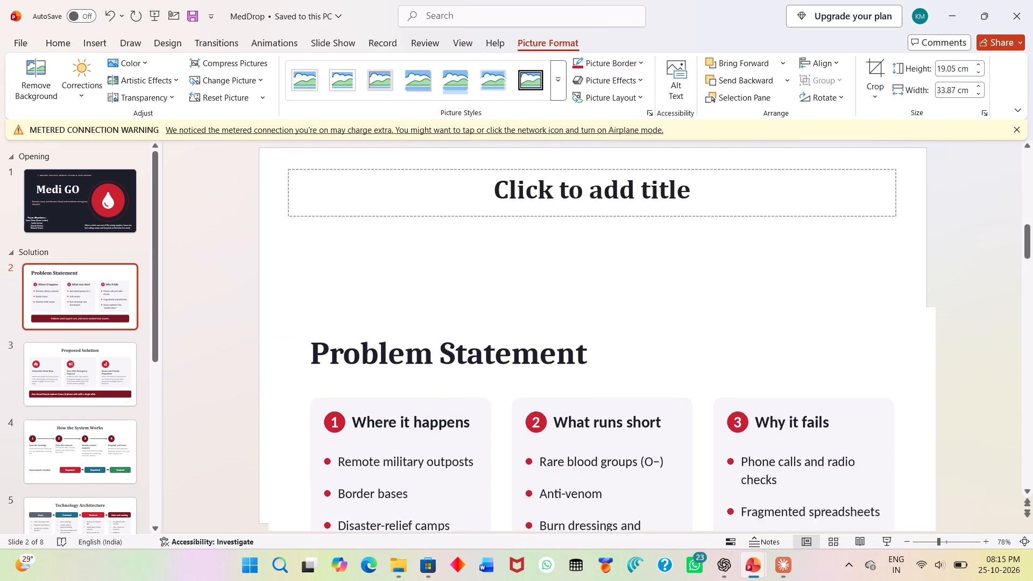
pyautogui.moveTo(602, 349); pyautogui.dragTo(594, 241)
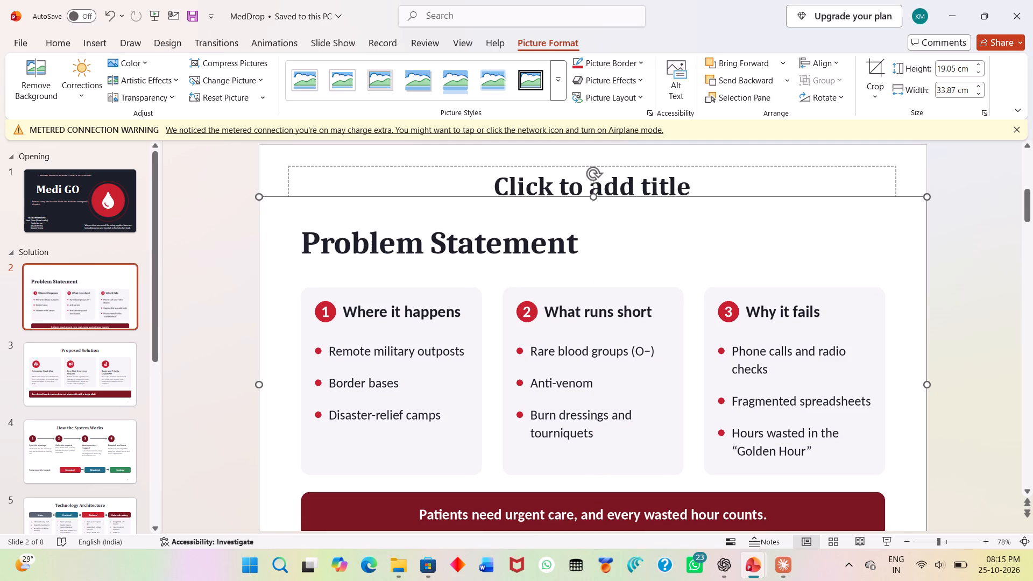
pyautogui.moveTo(309, 224); pyautogui.dragTo(309, 457)
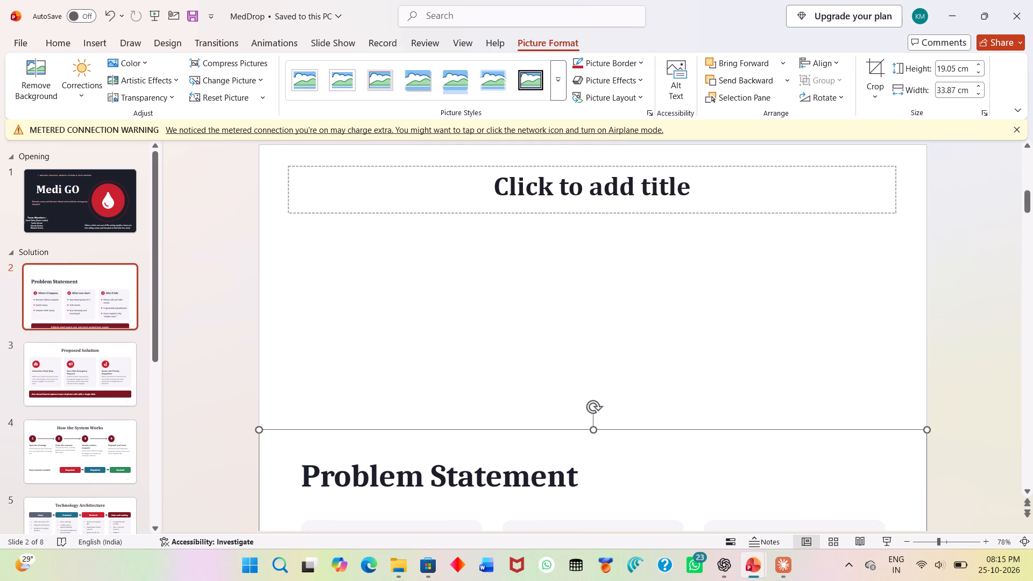
# Enter "Problem Statement" as the title in slide 2's title placeholder.
pyautogui.click(493, 196)
pyautogui.click(493, 196)
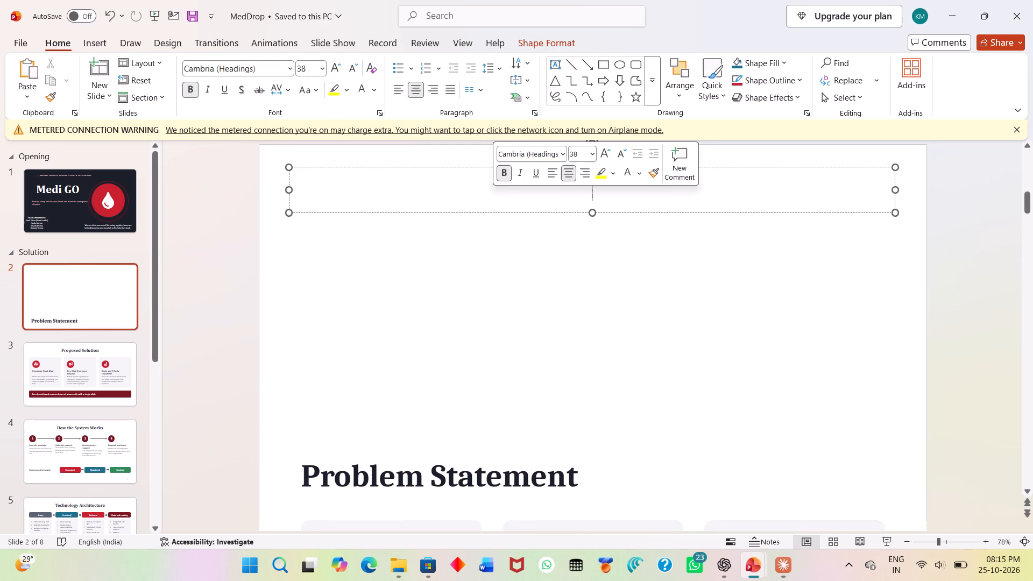
pyautogui.press('p')
pyautogui.write('RO')
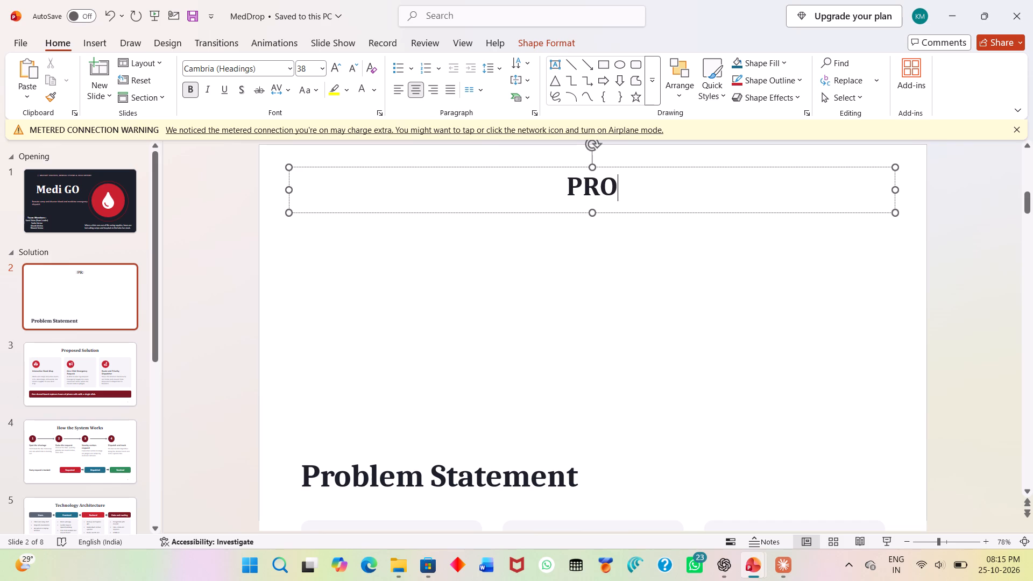
pyautogui.press('BackSpace')
pyautogui.press('BackSpace')
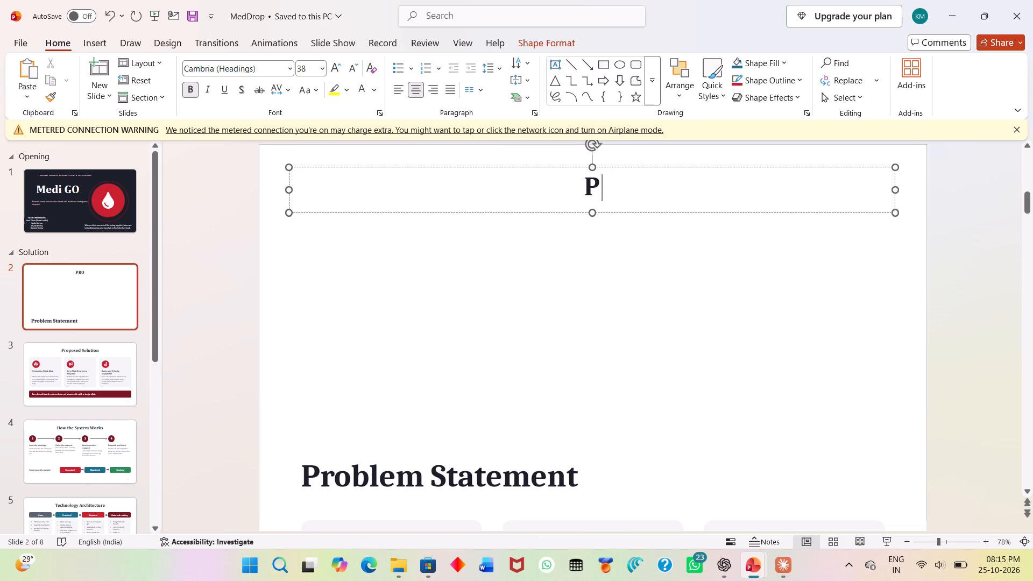
pyautogui.write('roblem')
pyautogui.press('space')
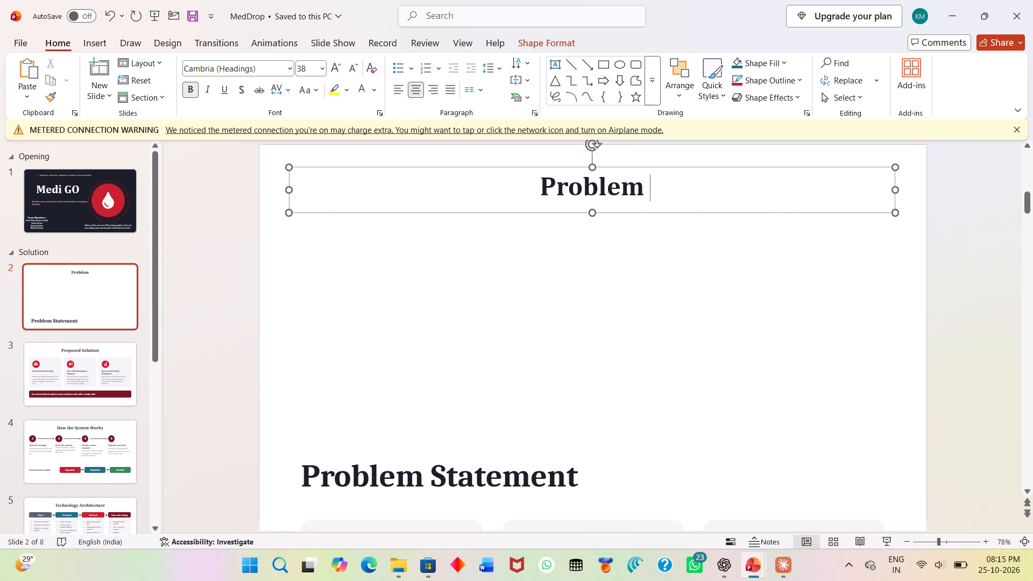
pyautogui.press('s')
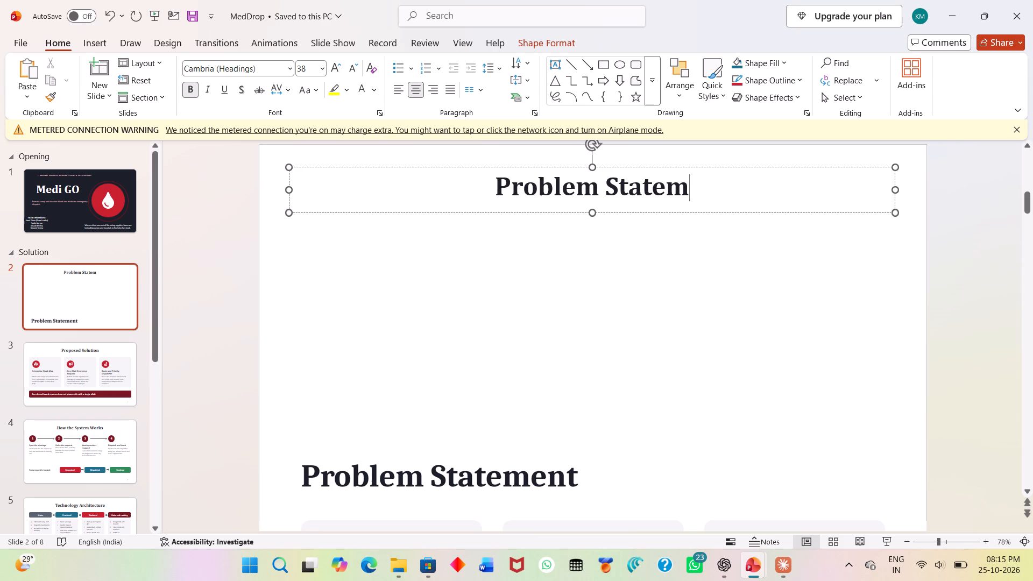
pyautogui.write('ent')
pyautogui.press('space')
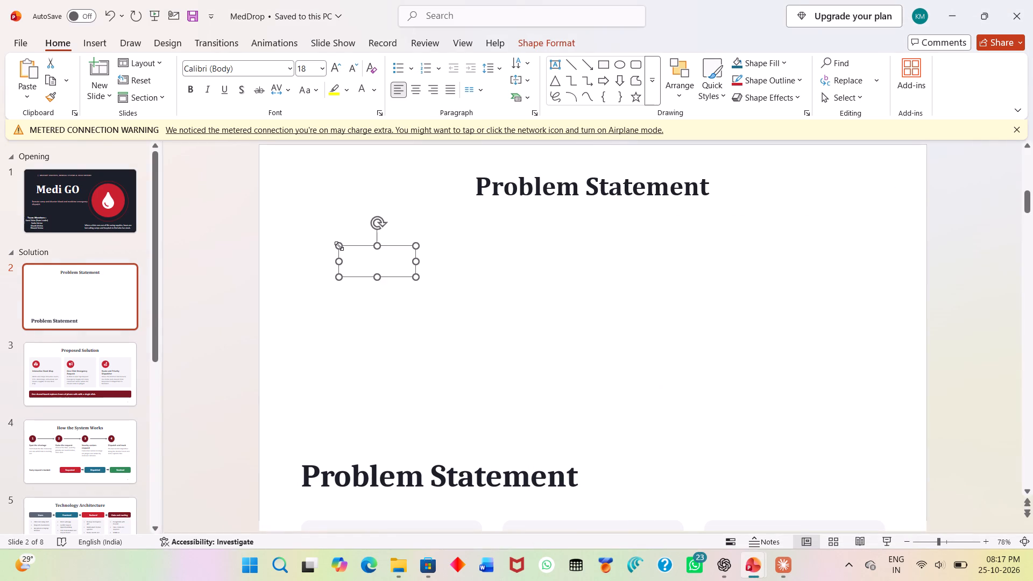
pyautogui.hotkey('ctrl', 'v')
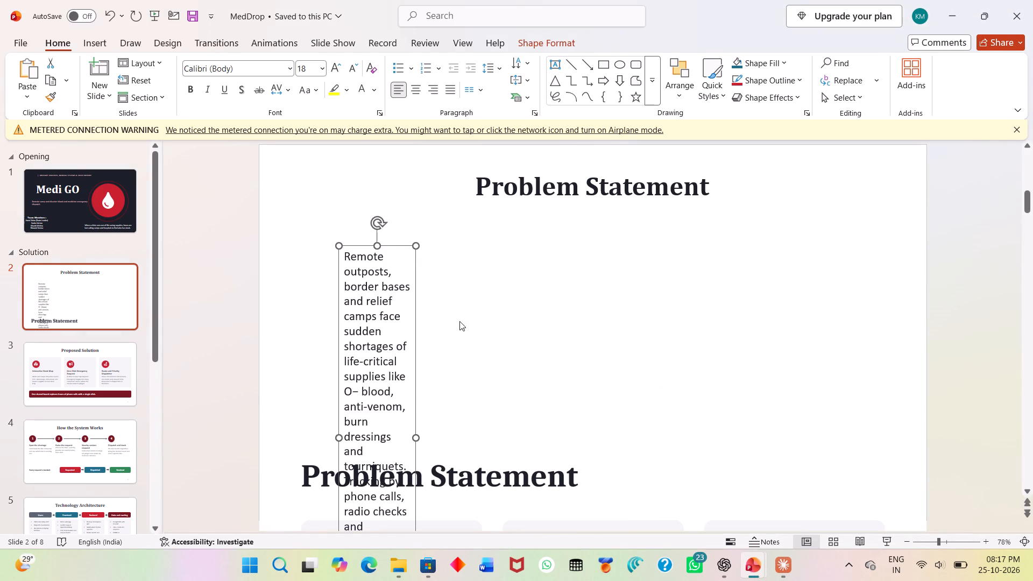
# Widen the pasted text box across most of slide 2 and move it up directly under the Problem Statement title.
pyautogui.moveTo(413, 441); pyautogui.dragTo(702, 282)
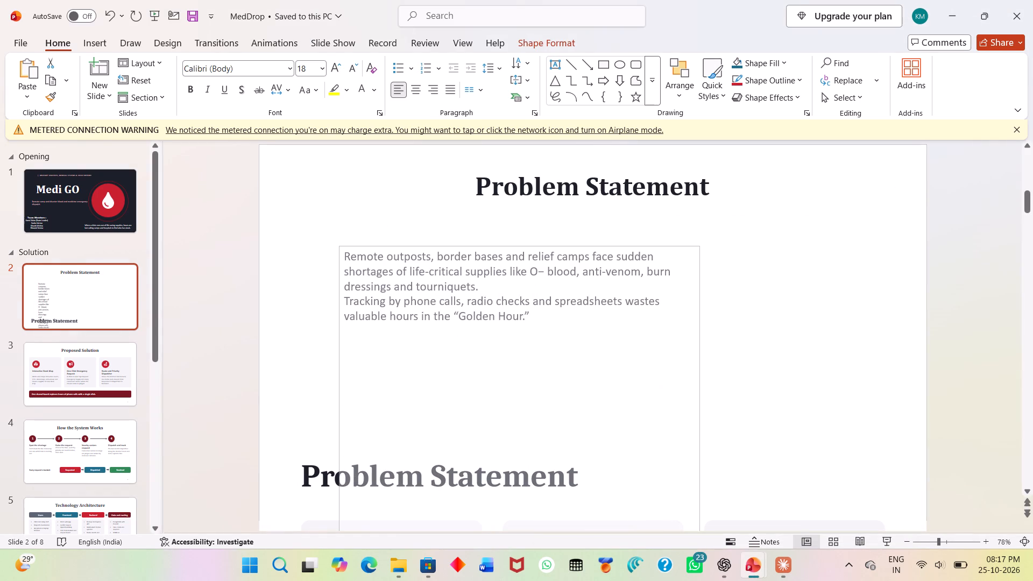
pyautogui.moveTo(702, 282); pyautogui.dragTo(845, 233)
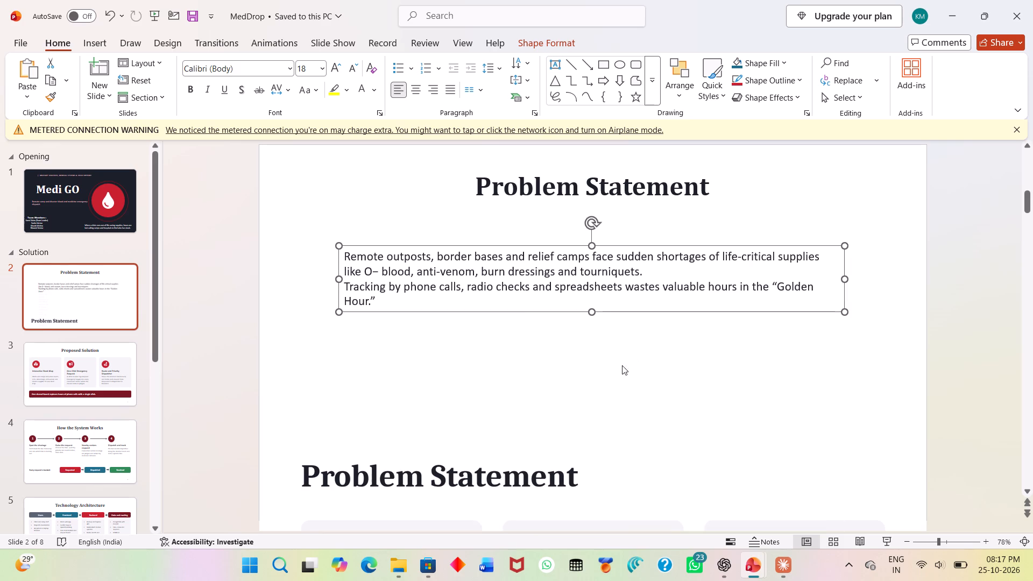
pyautogui.moveTo(589, 245); pyautogui.dragTo(588, 228)
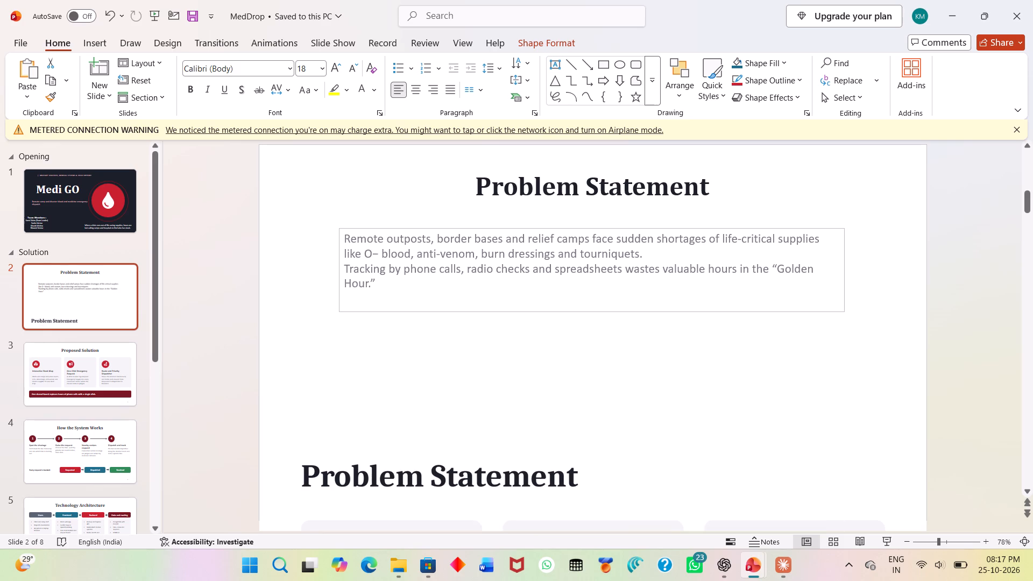
pyautogui.moveTo(588, 228); pyautogui.dragTo(584, 212)
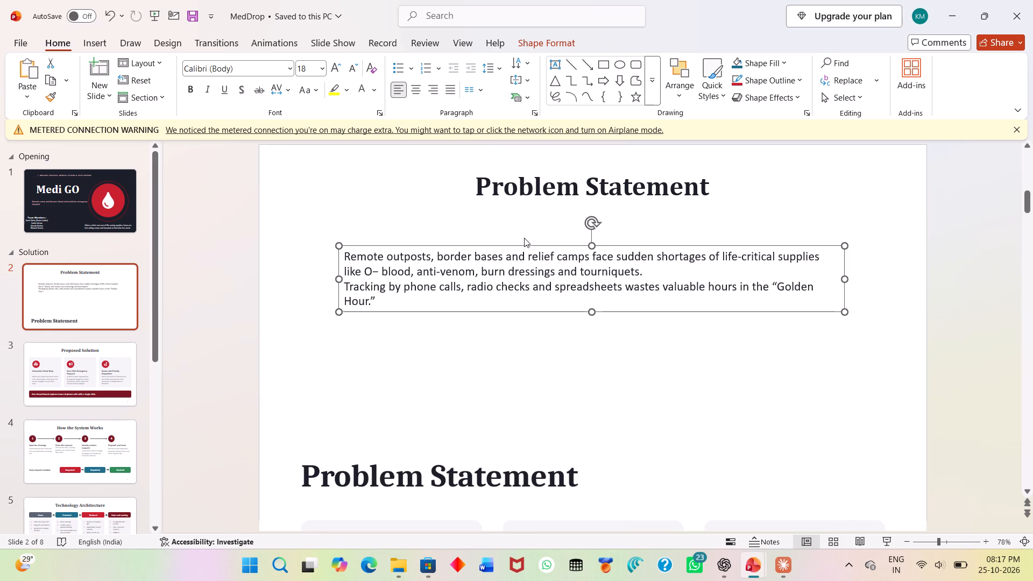
pyautogui.moveTo(507, 245); pyautogui.dragTo(535, 209)
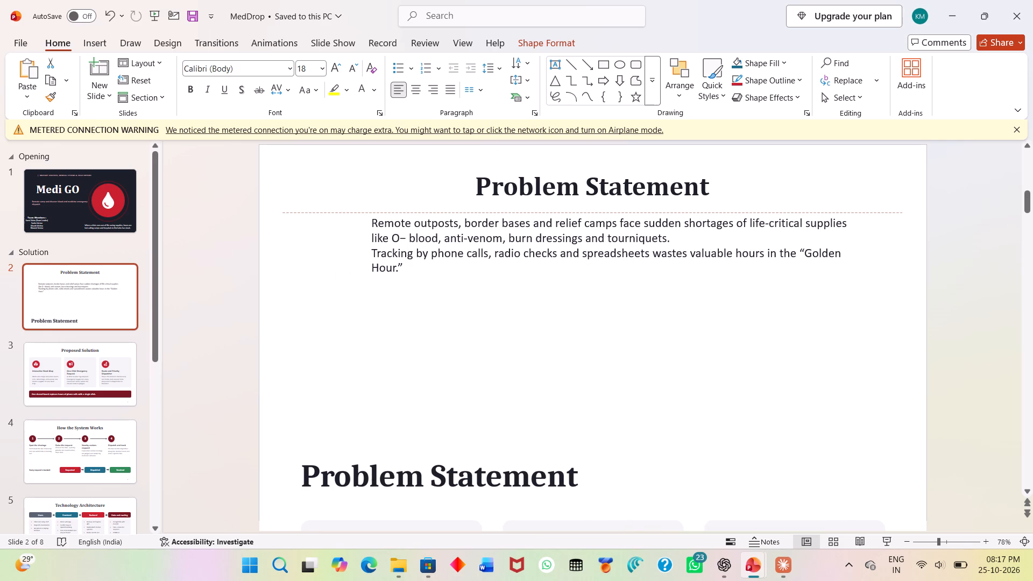
pyautogui.moveTo(535, 209); pyautogui.dragTo(533, 207)
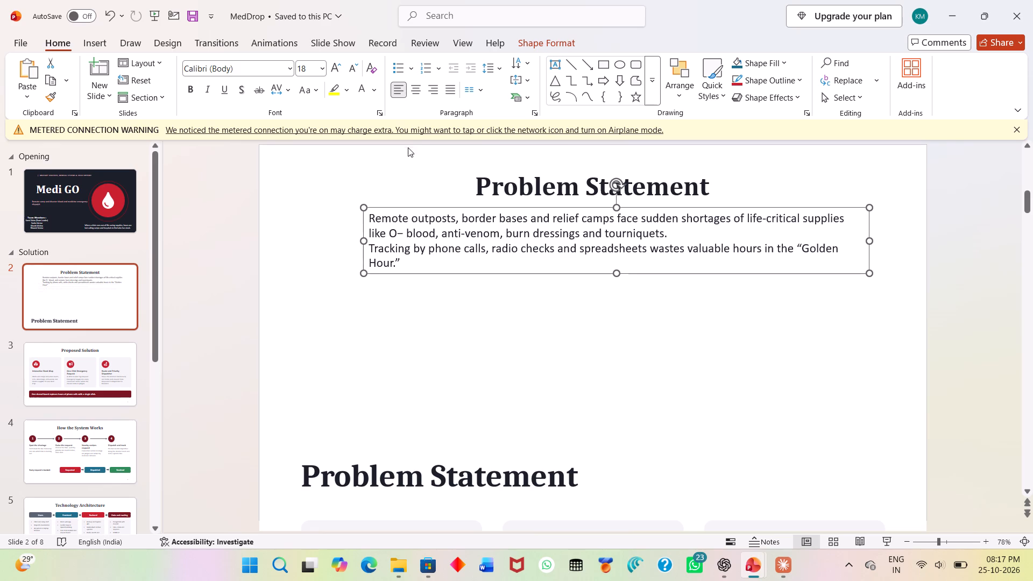
# Centre the text in the problem statement text box and format its two paragraphs as a bulleted list.
pyautogui.click(412, 93)
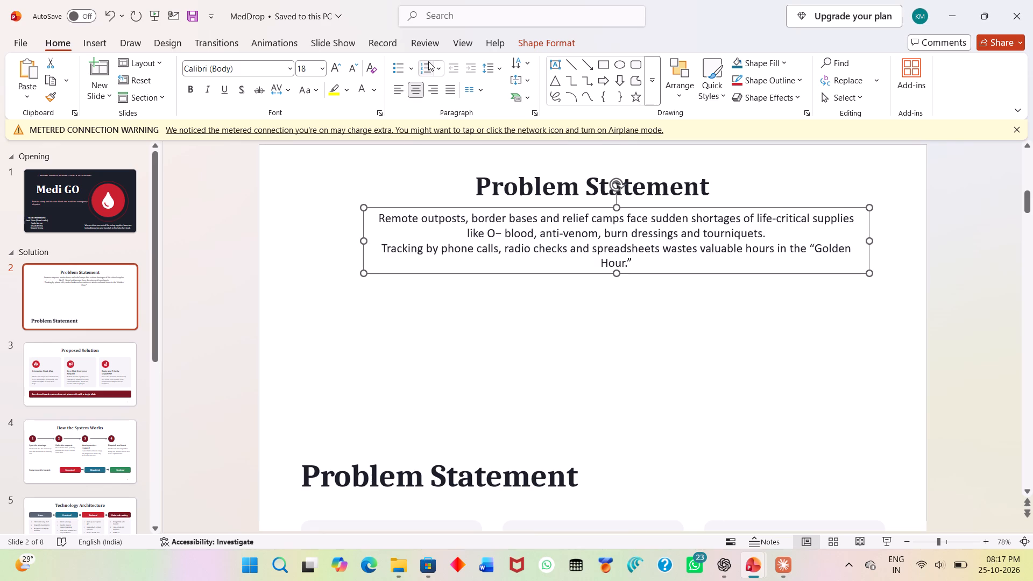
pyautogui.click(399, 62)
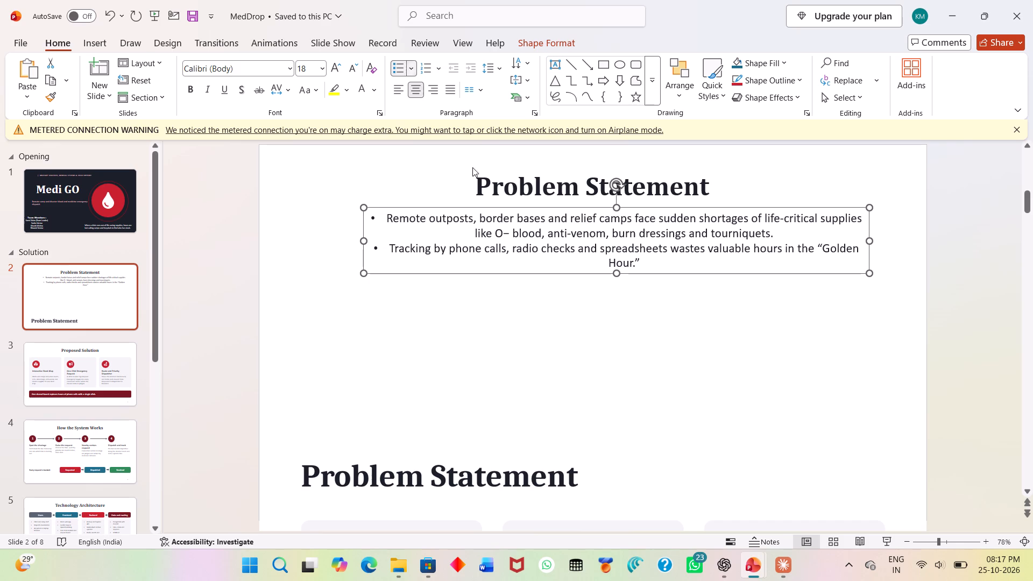
# Move the problem statement picture up on slide 2 so it sits just below the bulleted text.
pyautogui.moveTo(478, 476); pyautogui.dragTo(489, 414)
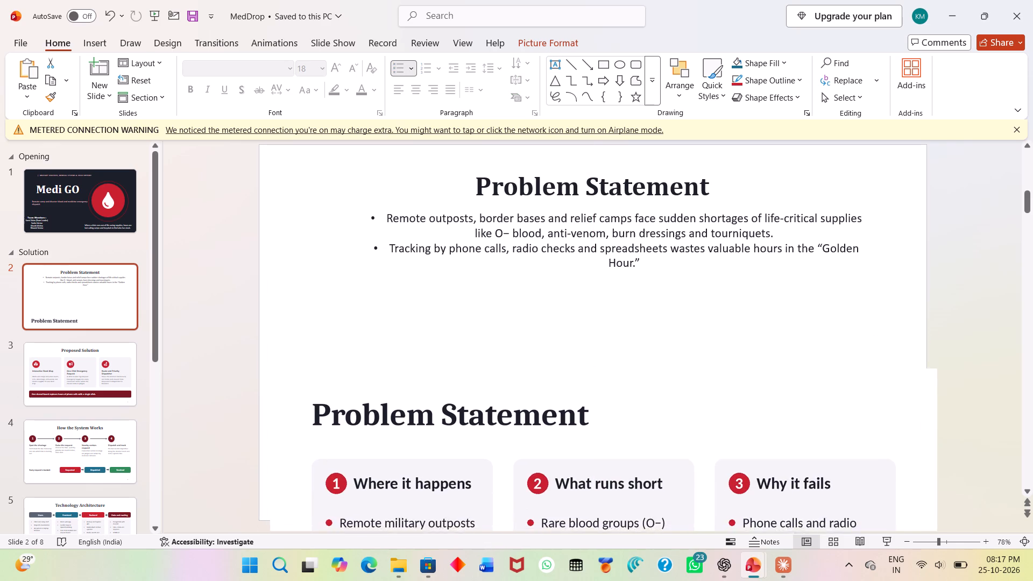
pyautogui.moveTo(489, 414); pyautogui.dragTo(471, 363)
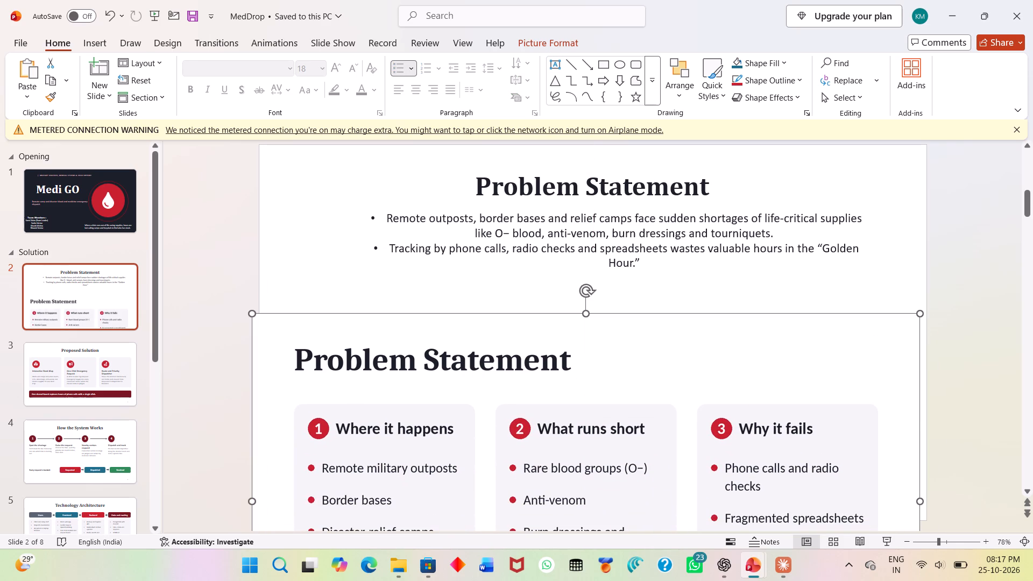
pyautogui.moveTo(586, 318); pyautogui.dragTo(597, 408)
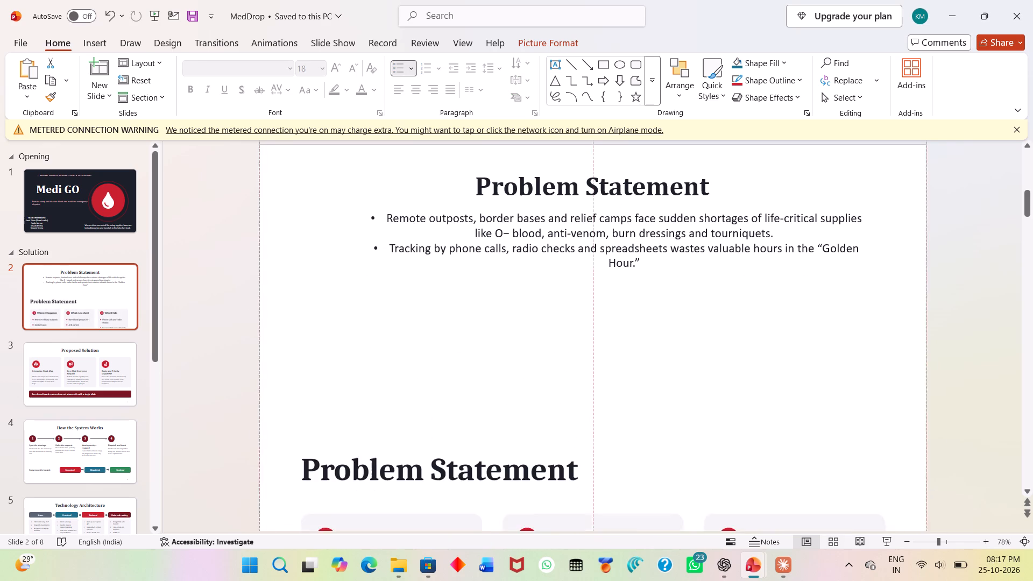
pyautogui.moveTo(597, 408); pyautogui.dragTo(597, 306)
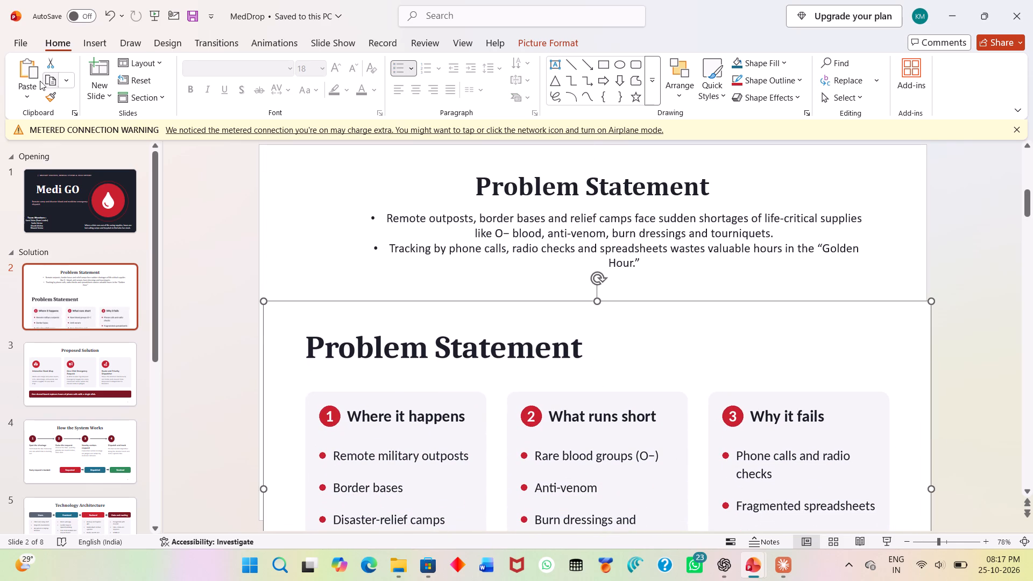
# Cut the problem statement picture from slide 2.
pyautogui.click(54, 68)
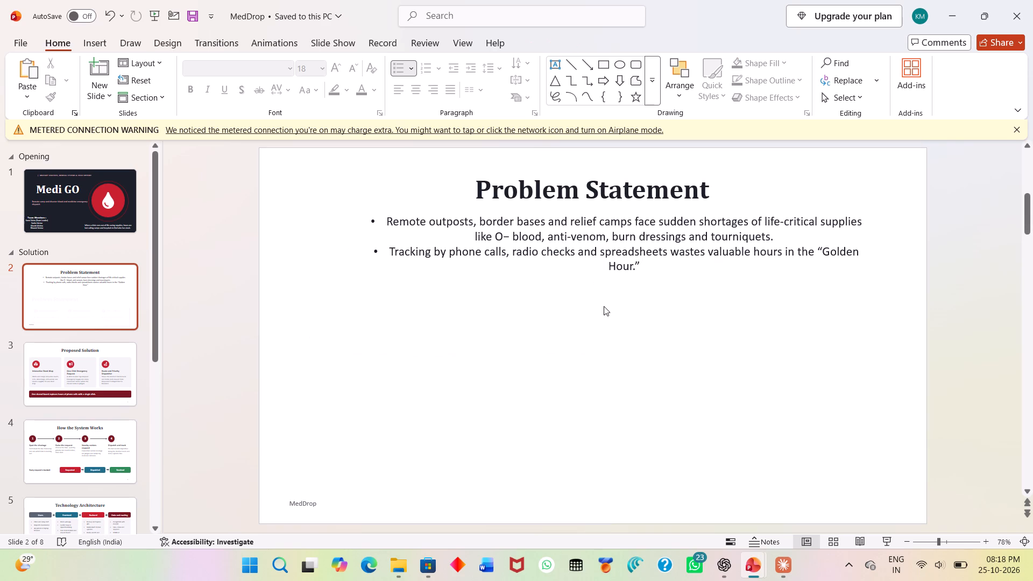
# Extend the Problem Statement title box slightly upward on slide 2 so the title sits higher above the bullets.
pyautogui.moveTo(593, 185); pyautogui.dragTo(636, 178)
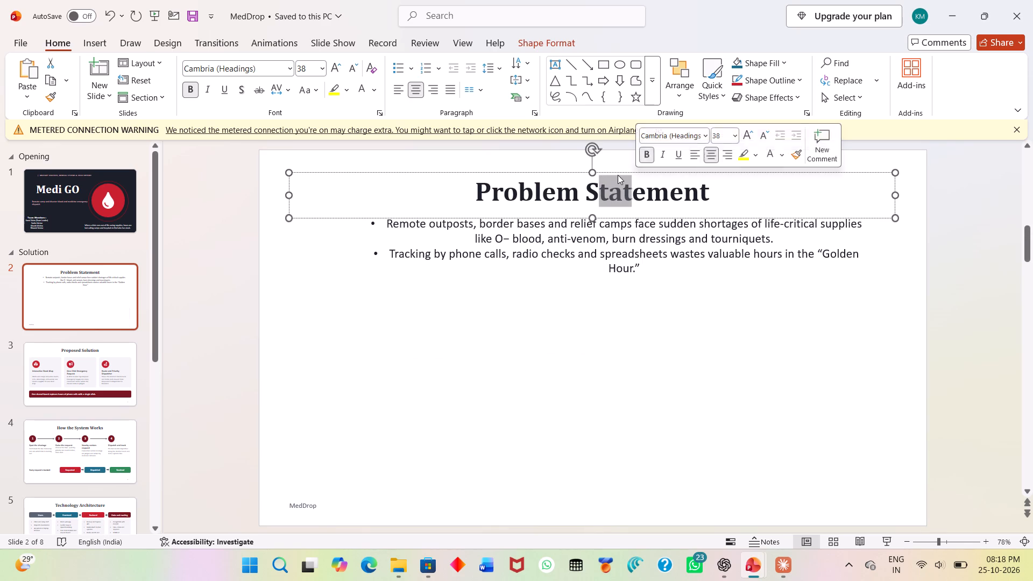
pyautogui.moveTo(595, 168); pyautogui.dragTo(657, 167)
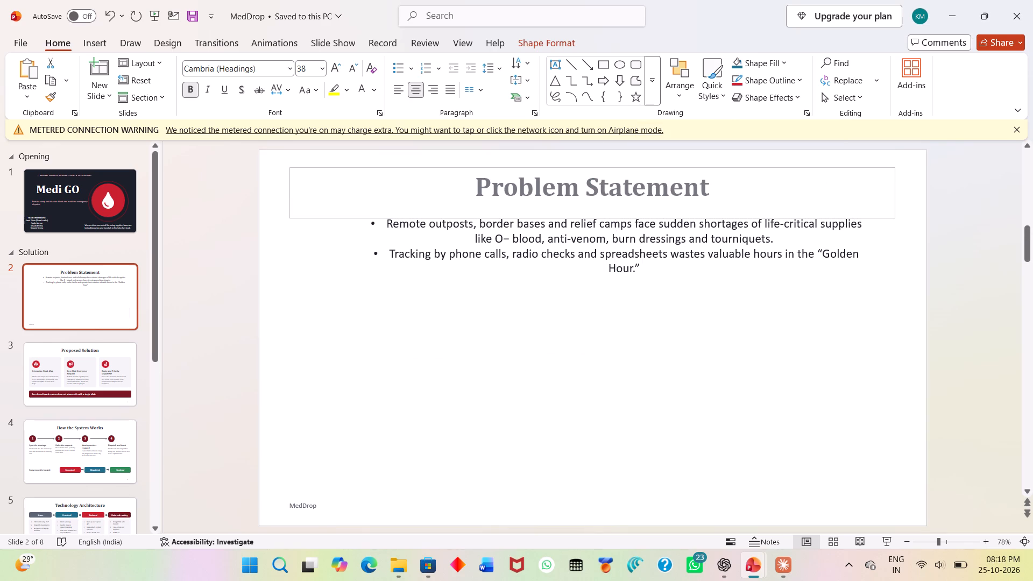
pyautogui.moveTo(657, 167); pyautogui.dragTo(680, 168)
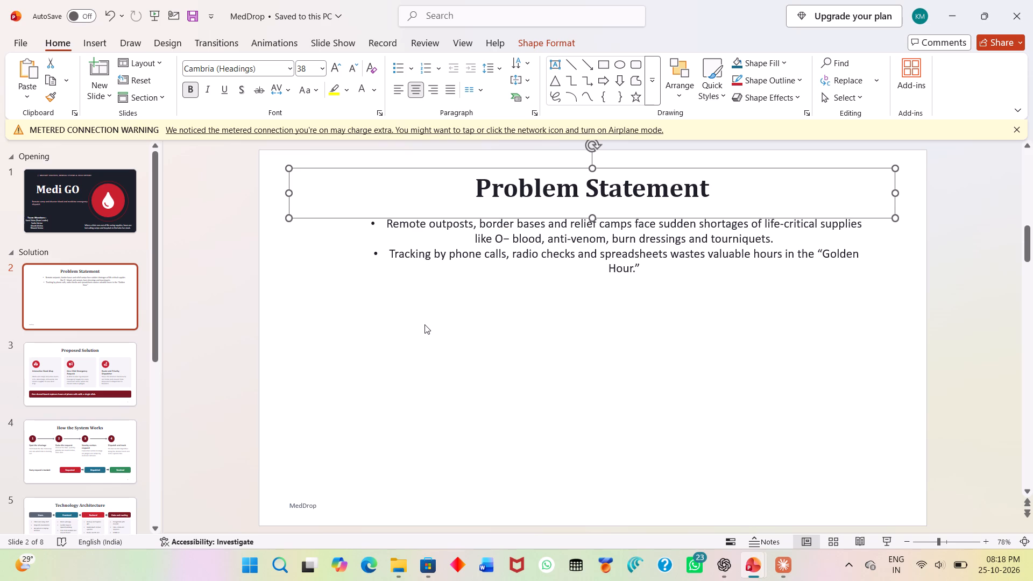
pyautogui.click(529, 379)
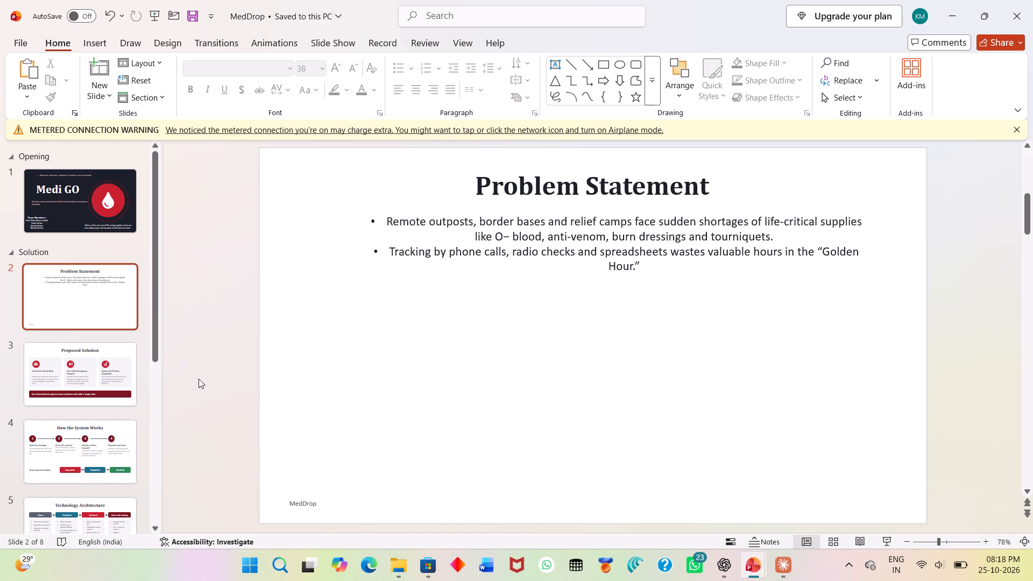
# Widen the bulleted text box on slide 2 toward the slide's left edge so the second bullet fits on one line.
pyautogui.click(130, 371)
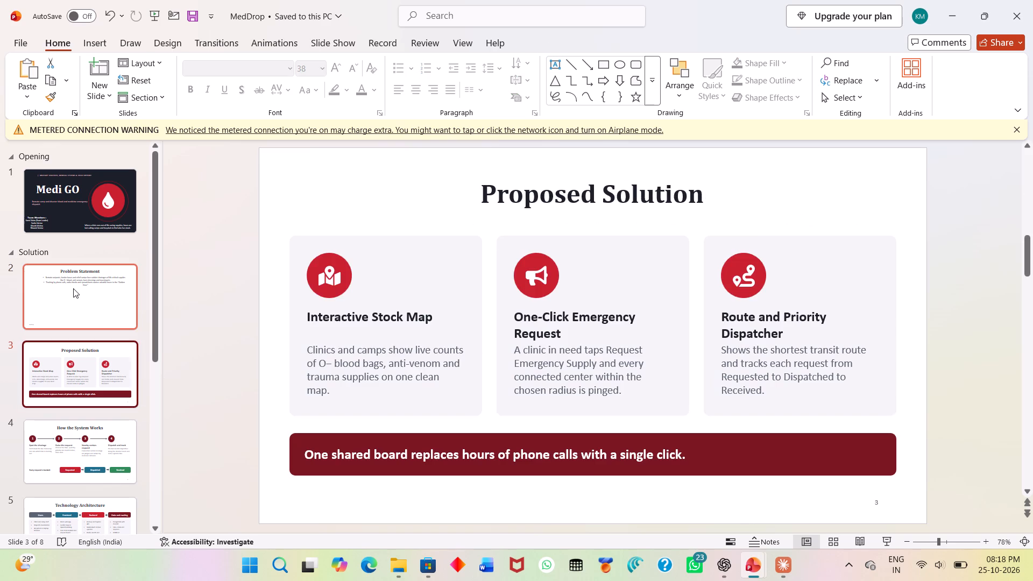
pyautogui.click(73, 288)
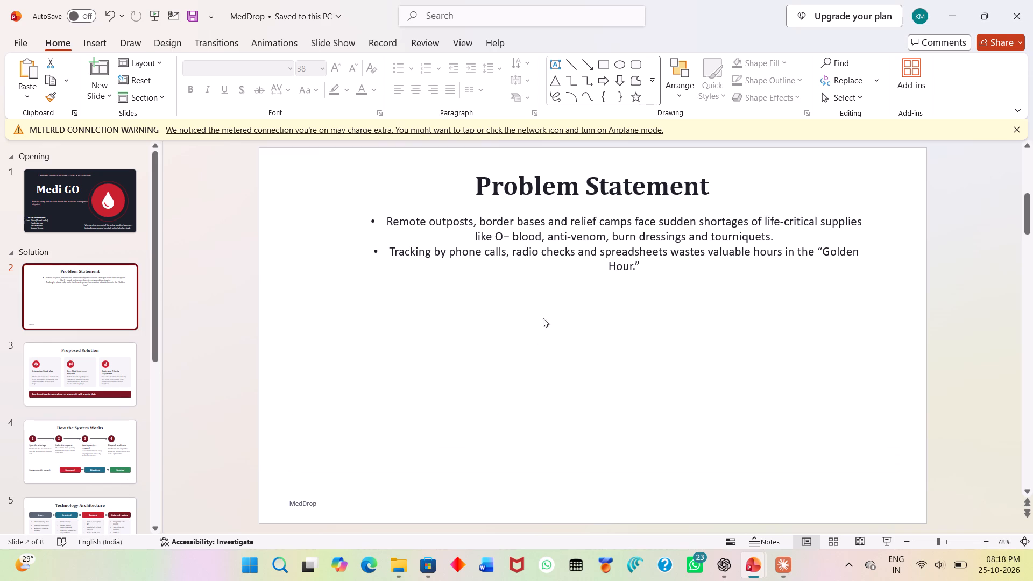
pyautogui.click(542, 232)
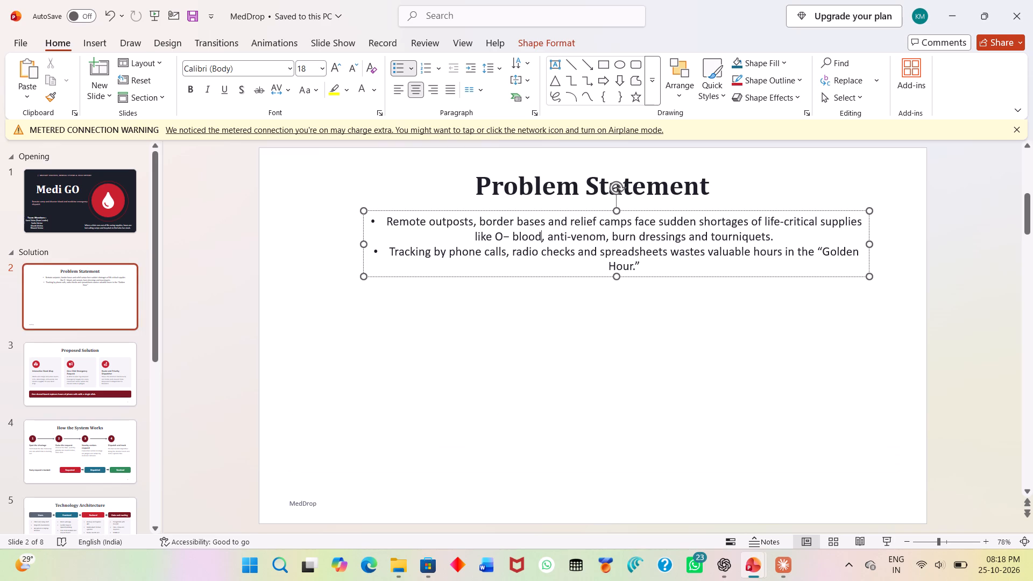
pyautogui.moveTo(361, 248); pyautogui.dragTo(337, 242)
pyautogui.click(499, 337)
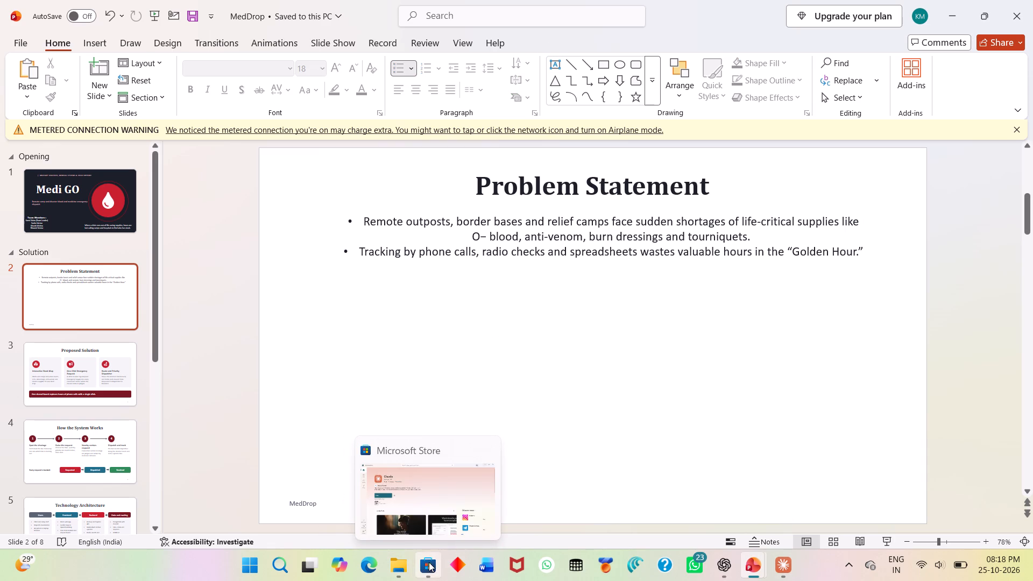
# In File Explorer, go to the Downloads folder and view the Problem_Statement PNG to check its content.
pyautogui.click(397, 569)
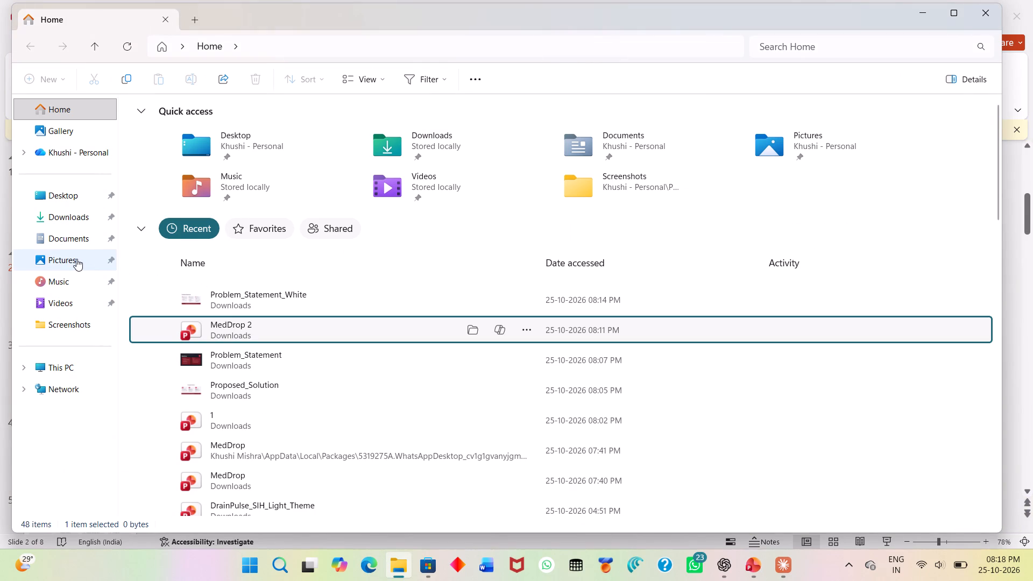
pyautogui.click(81, 230)
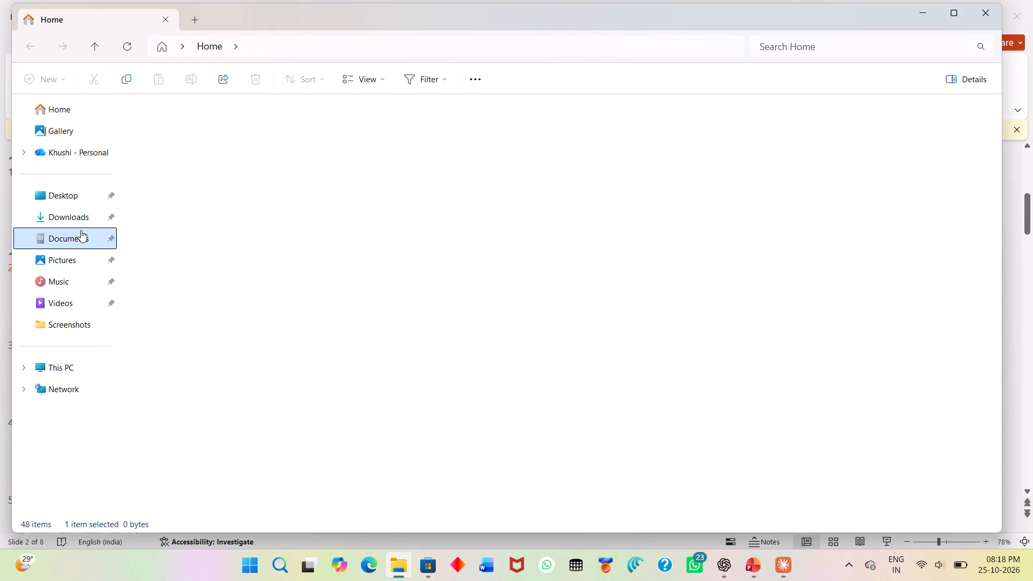
pyautogui.click(54, 215)
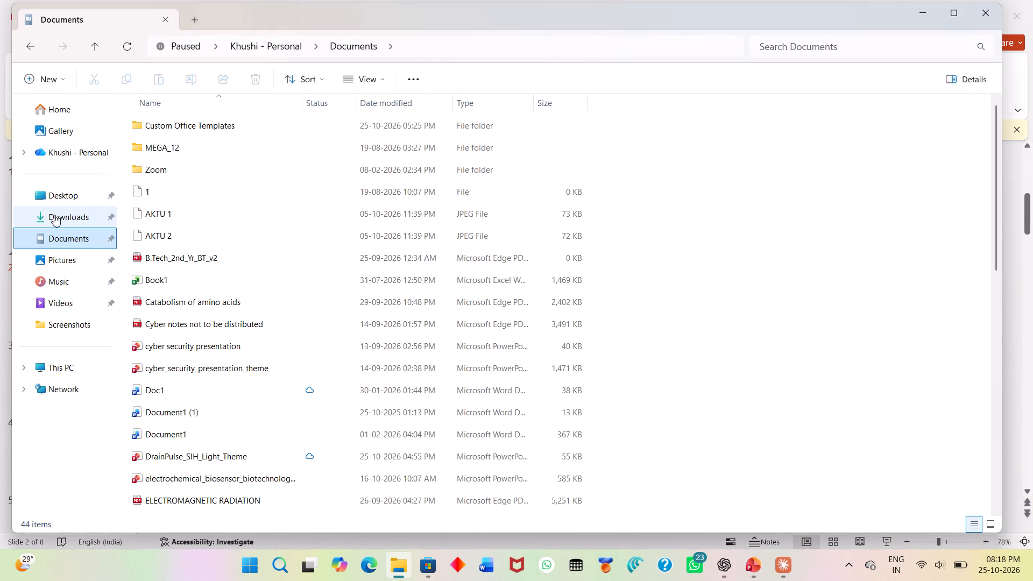
pyautogui.click(201, 144)
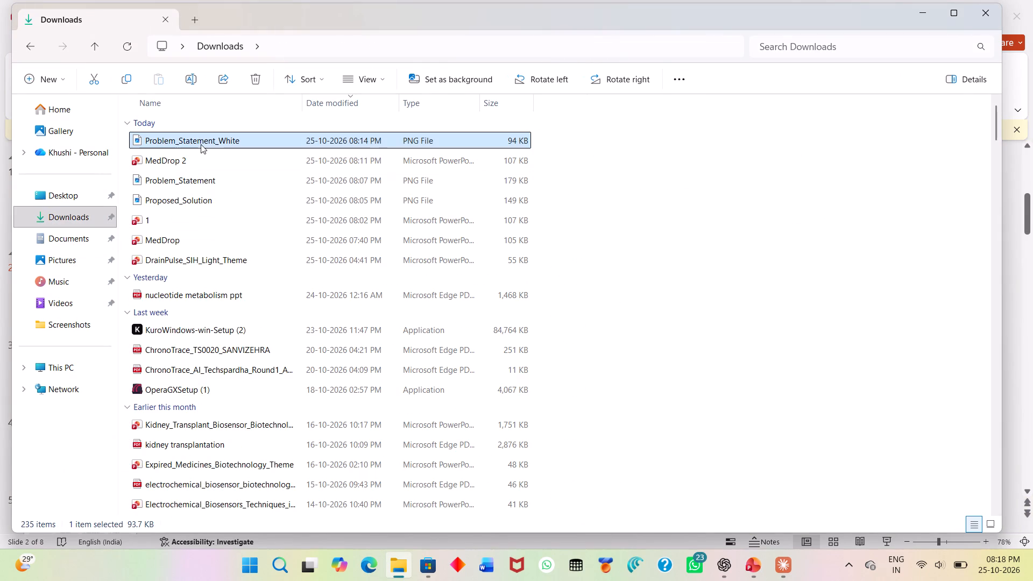
pyautogui.click(200, 179)
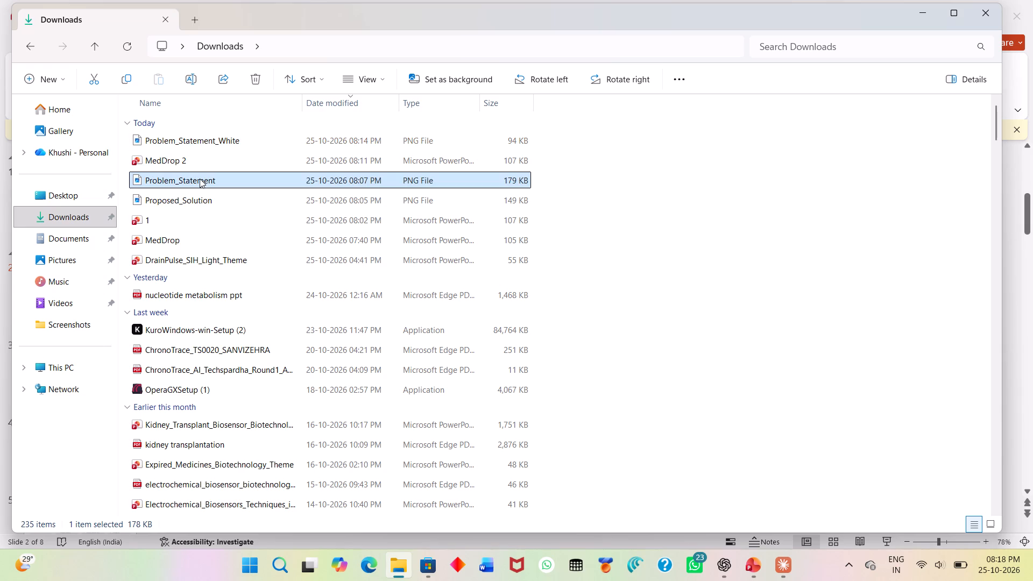
pyautogui.press('Return')
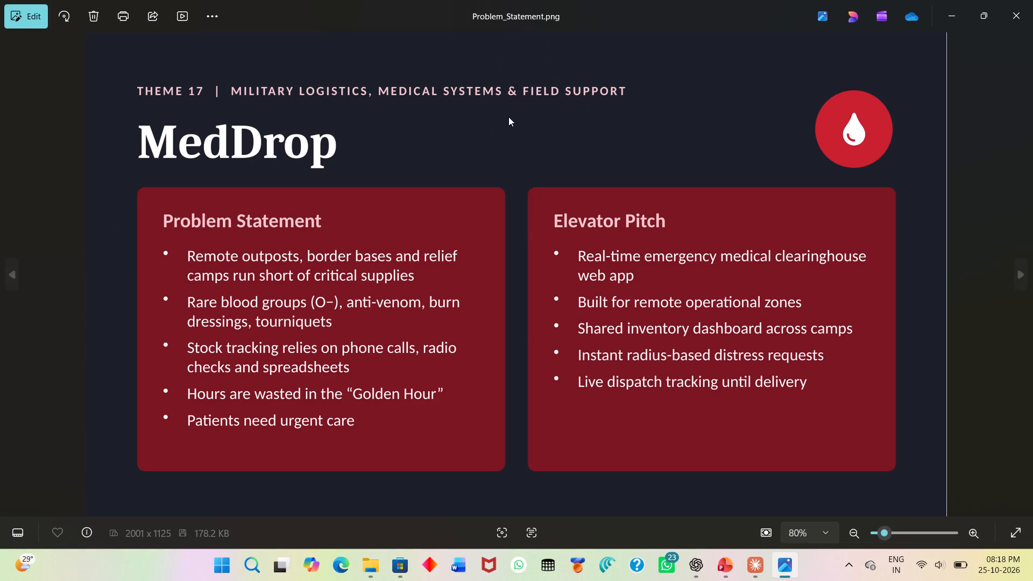
pyautogui.click(1032, 13)
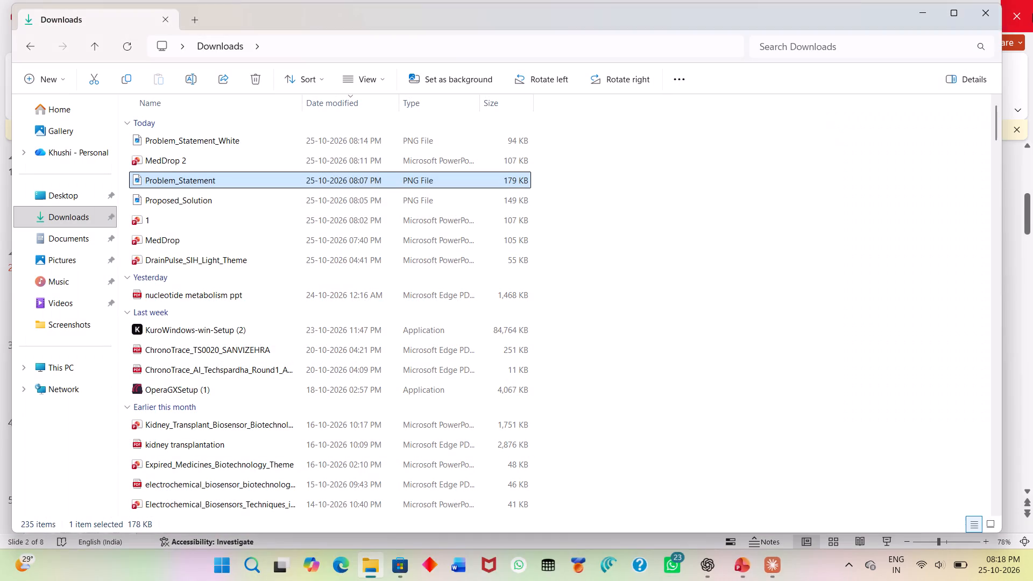
# Open the Problem_Statement_White PNG and capture a rectangular screenshot of its three columns and red banner, leaving out the title.
pyautogui.click(216, 133)
pyautogui.press('Return')
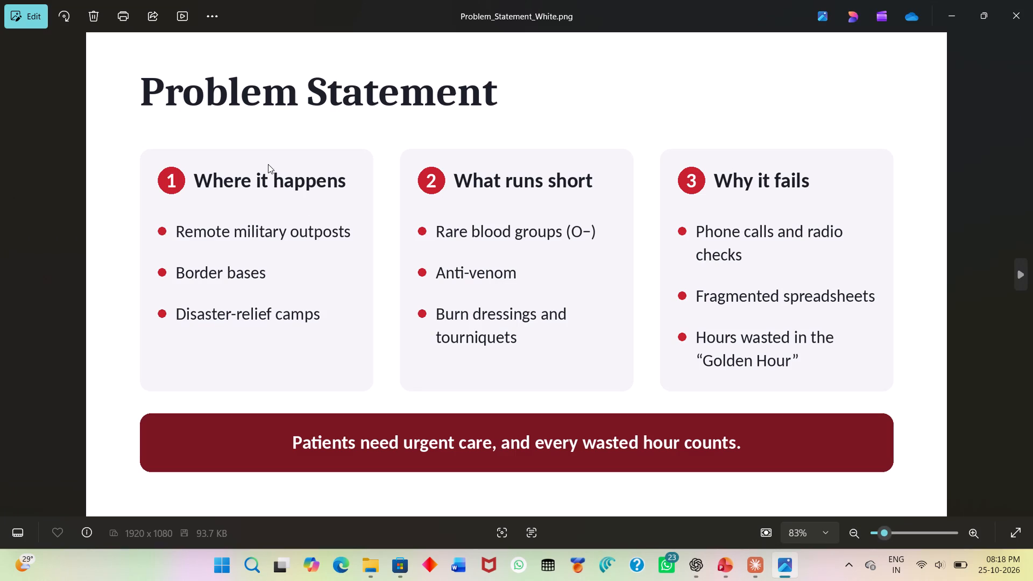
pyautogui.press('Print')
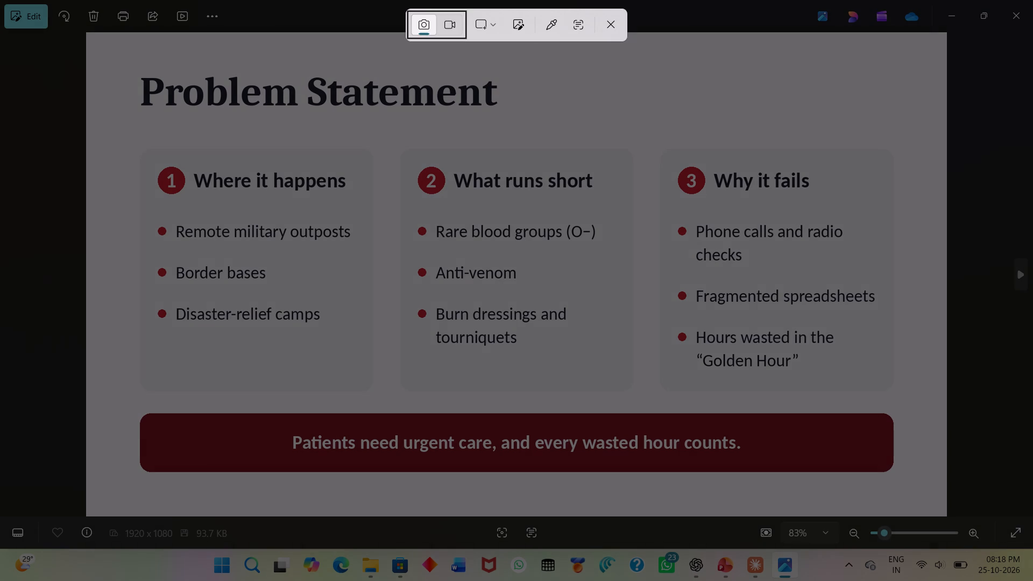
pyautogui.moveTo(105, 134); pyautogui.dragTo(329, 300)
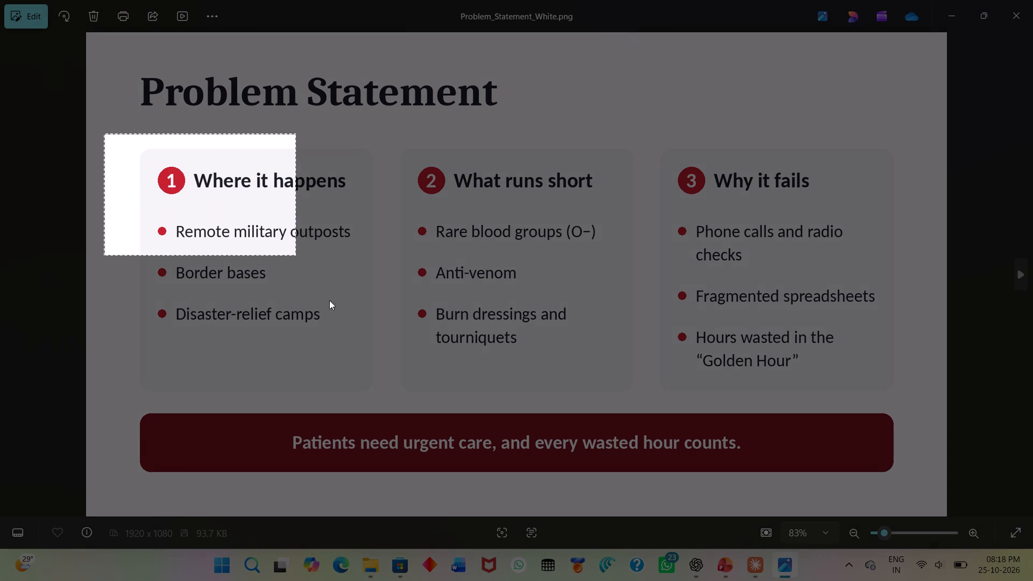
pyautogui.moveTo(329, 300); pyautogui.dragTo(613, 514)
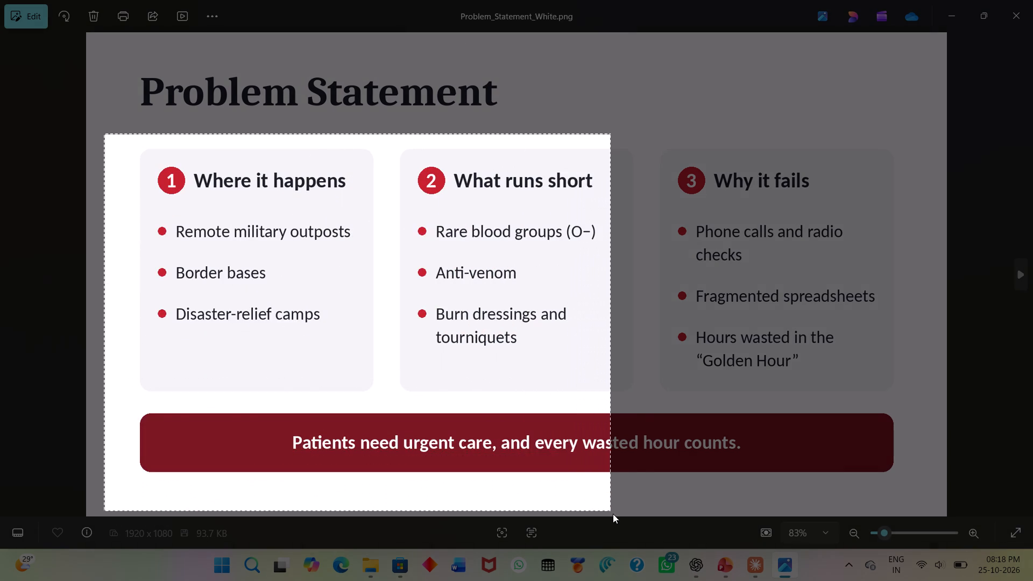
pyautogui.moveTo(613, 514); pyautogui.dragTo(799, 502)
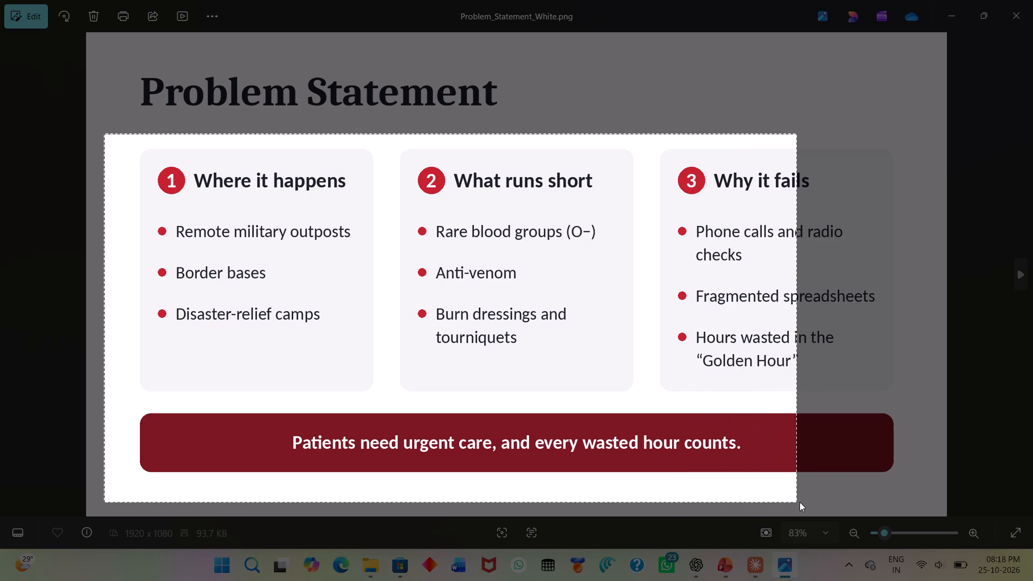
pyautogui.moveTo(799, 502); pyautogui.dragTo(960, 500)
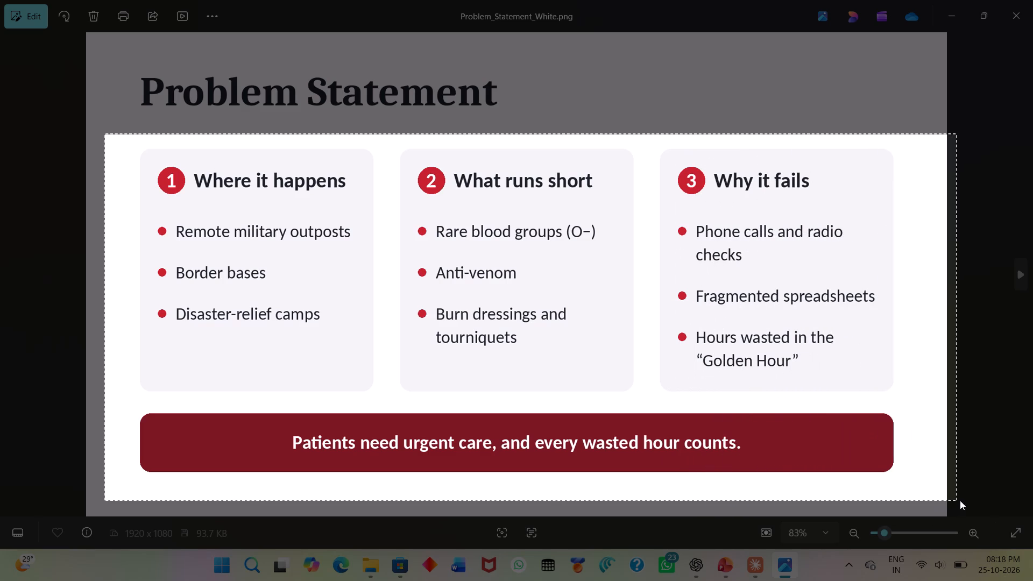
pyautogui.moveTo(960, 500); pyautogui.dragTo(926, 501)
pyautogui.click(755, 576)
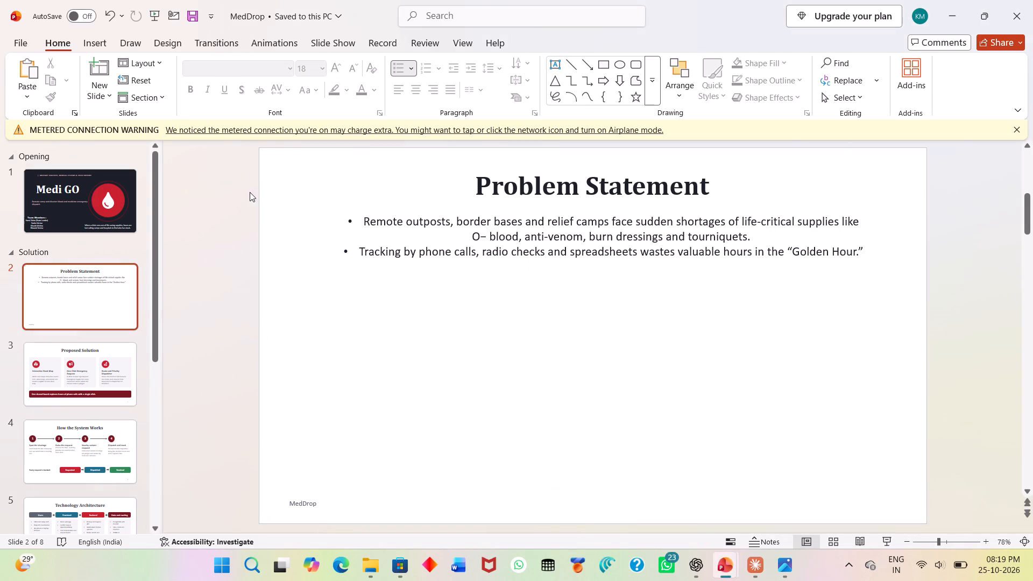
pyautogui.click(98, 35)
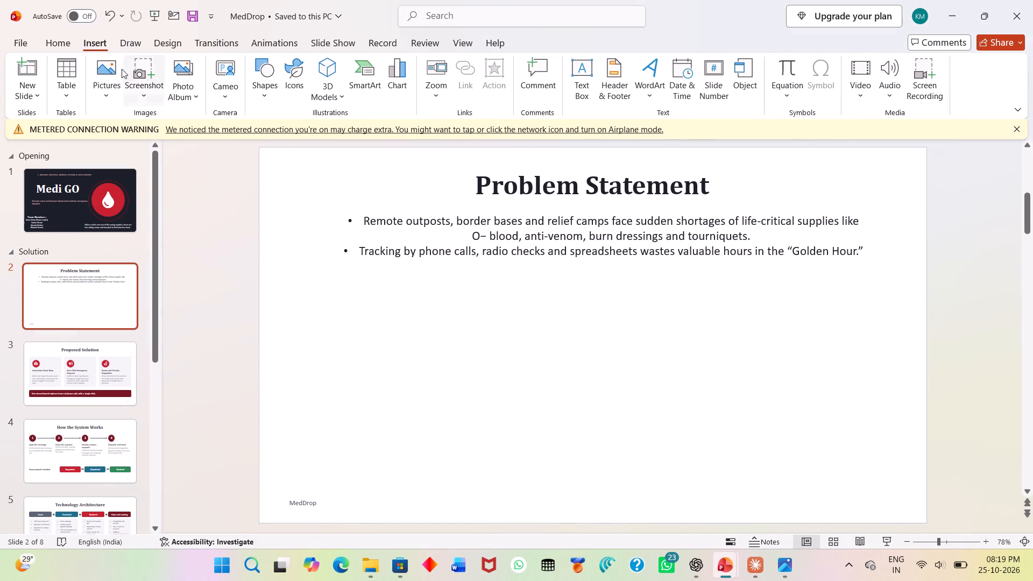
pyautogui.click(108, 71)
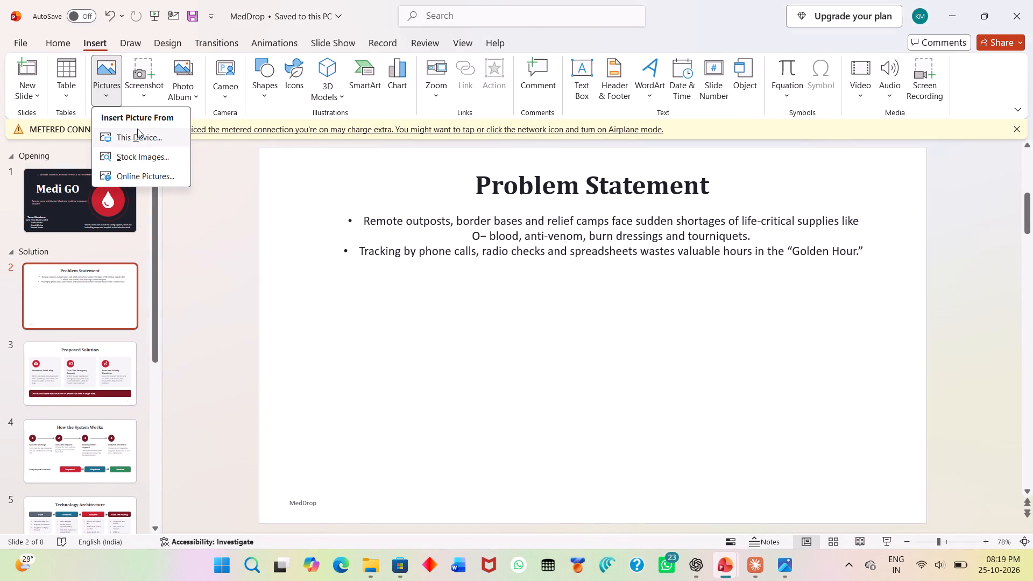
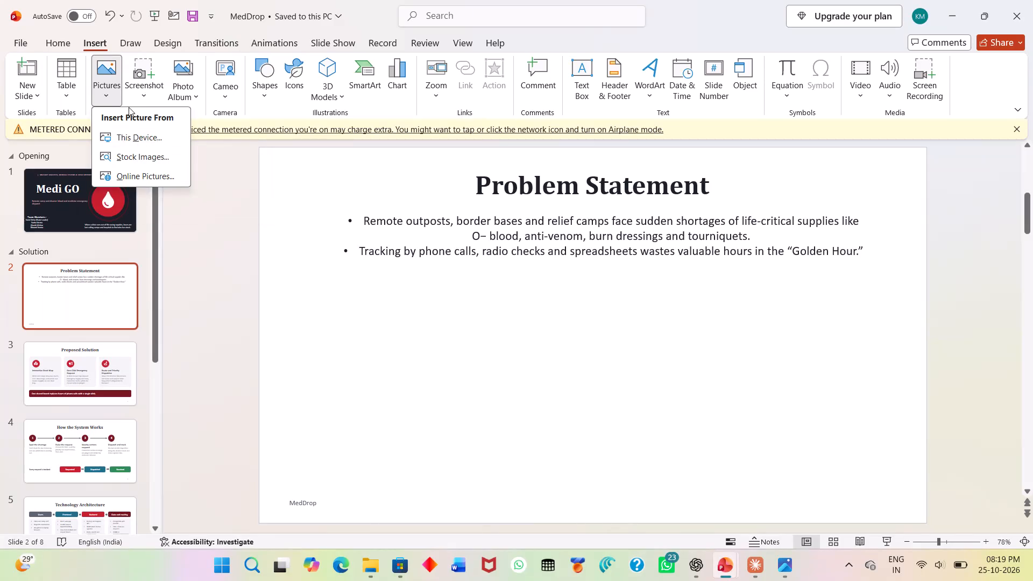
pyautogui.click(125, 136)
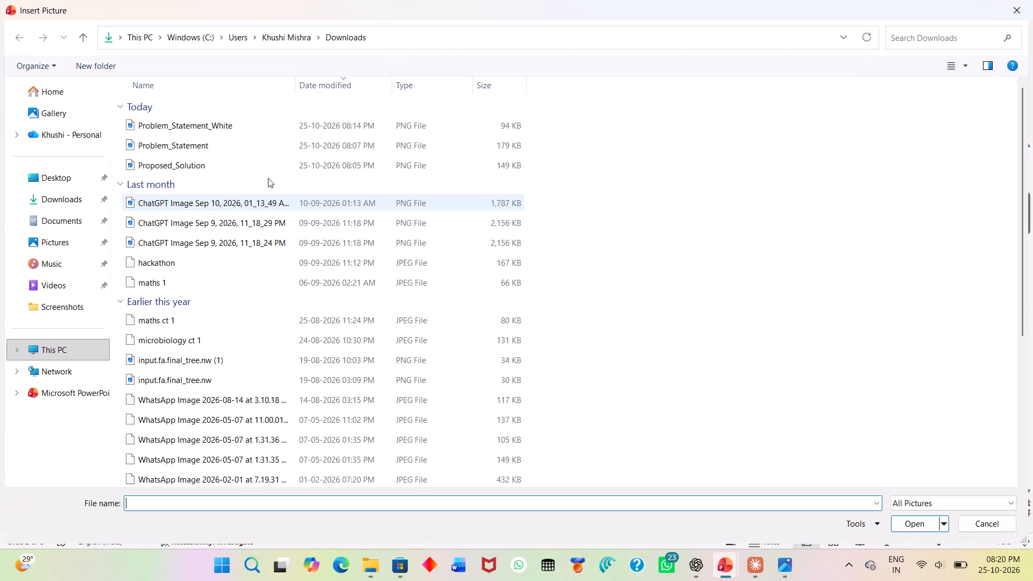
pyautogui.click(63, 310)
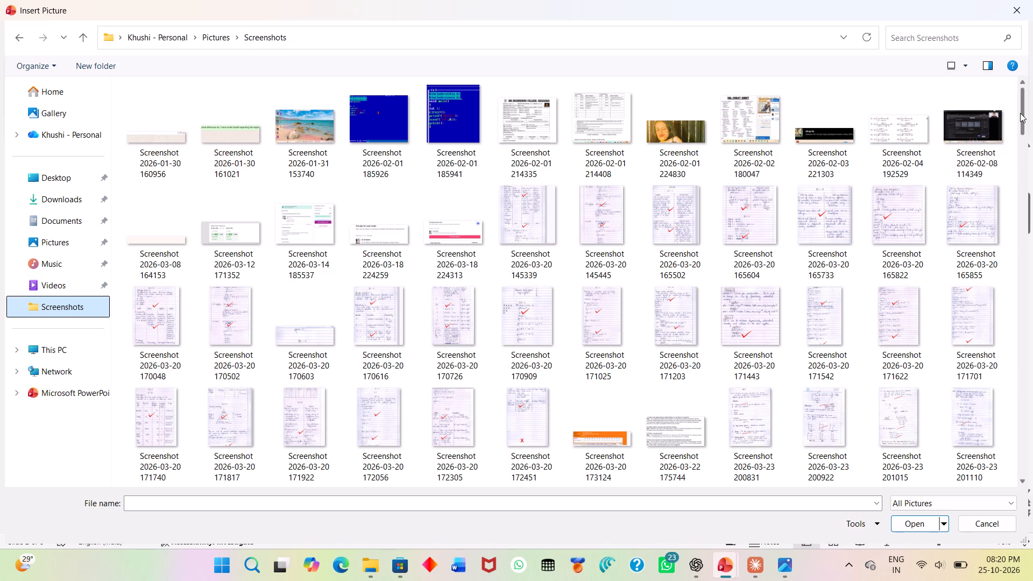
pyautogui.moveTo(1020, 113); pyautogui.dragTo(1016, 405)
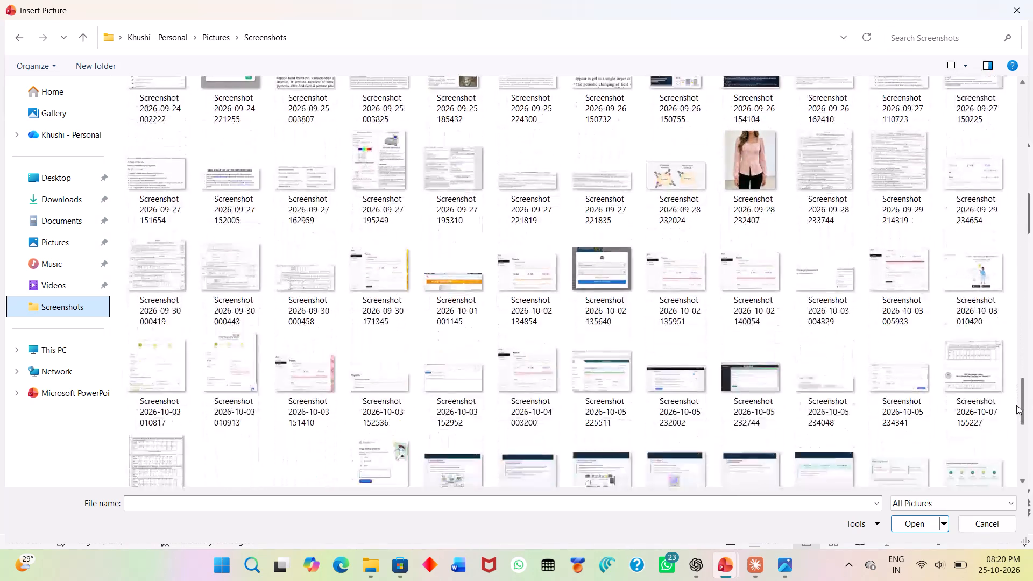
pyautogui.moveTo(1016, 405); pyautogui.dragTo(1016, 488)
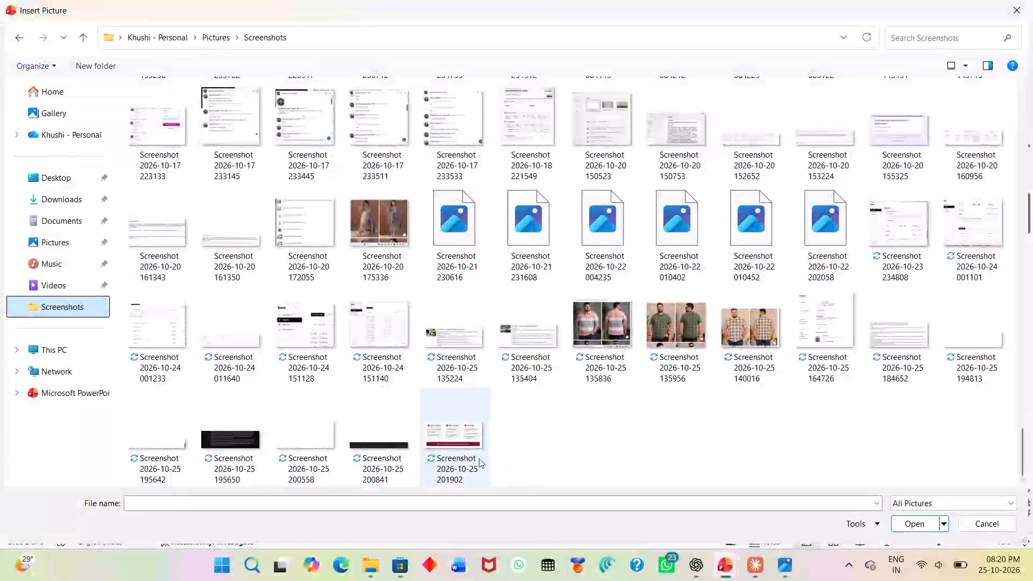
pyautogui.click(454, 445)
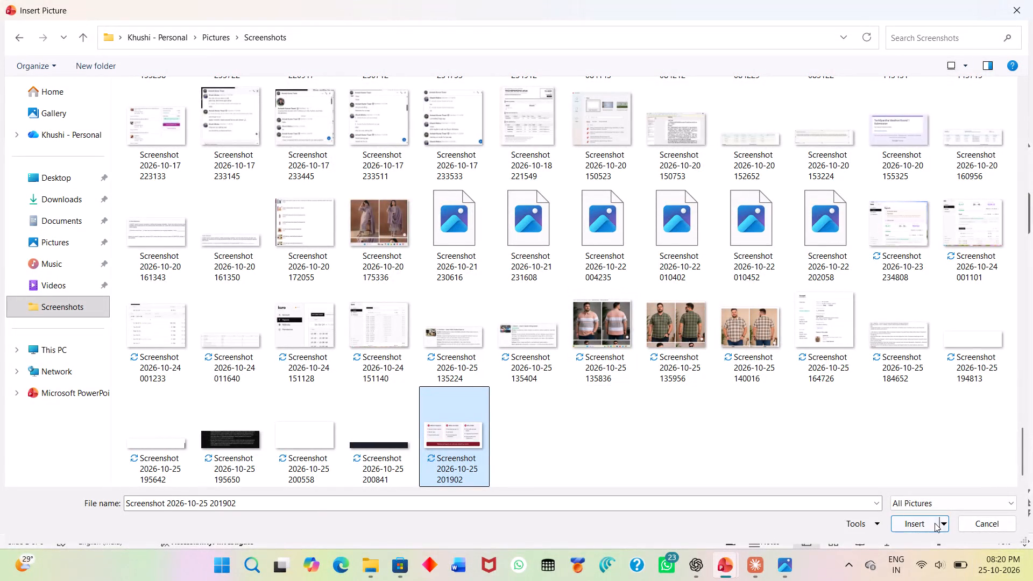
pyautogui.click(921, 522)
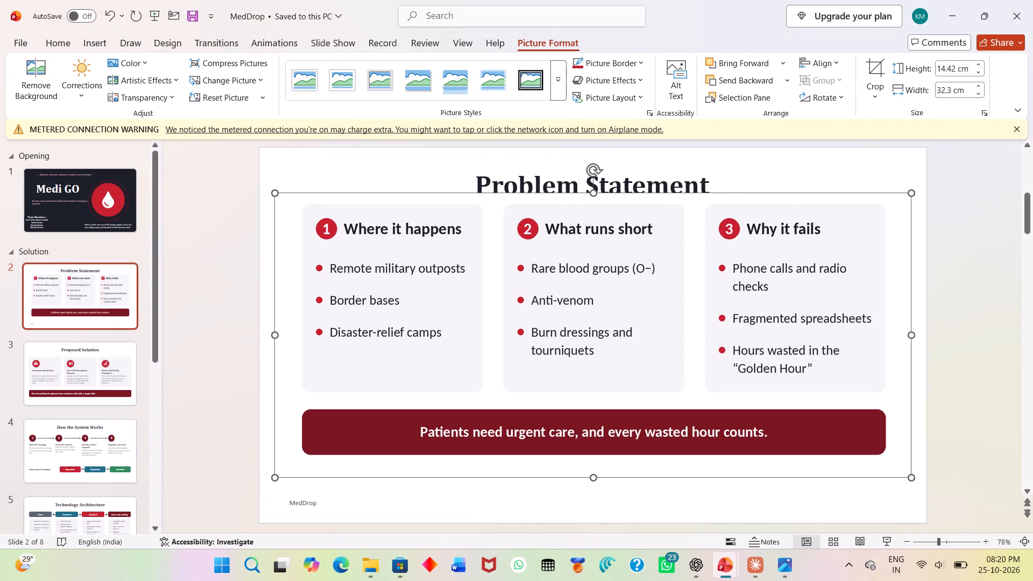
# Resize and reposition the inserted picture to about 12.13 cm high so it sits between the bulleted text and the slide's bottom edge.
pyautogui.moveTo(596, 191); pyautogui.dragTo(596, 274)
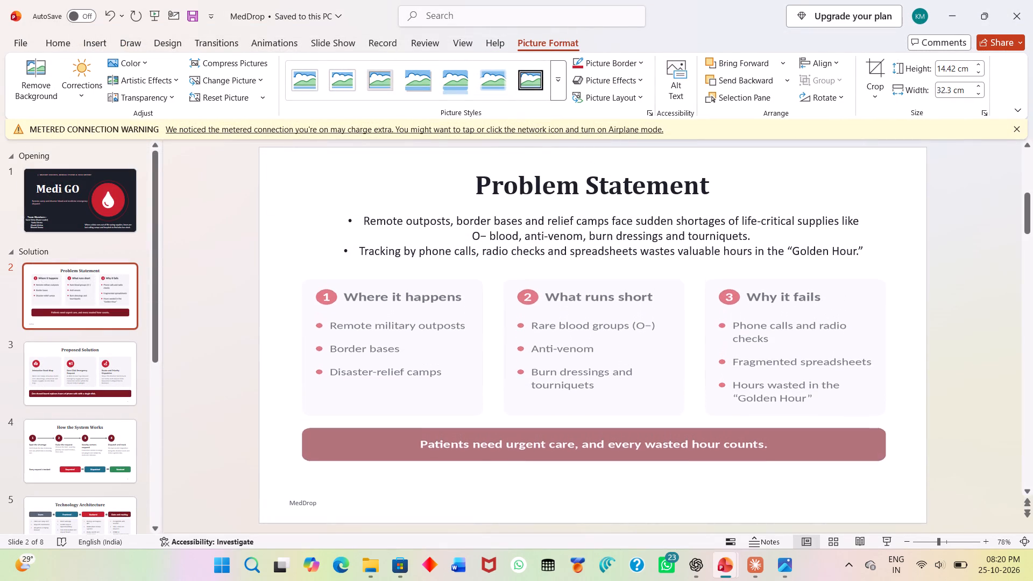
pyautogui.moveTo(596, 274); pyautogui.dragTo(596, 275)
pyautogui.moveTo(590, 465); pyautogui.dragTo(592, 483)
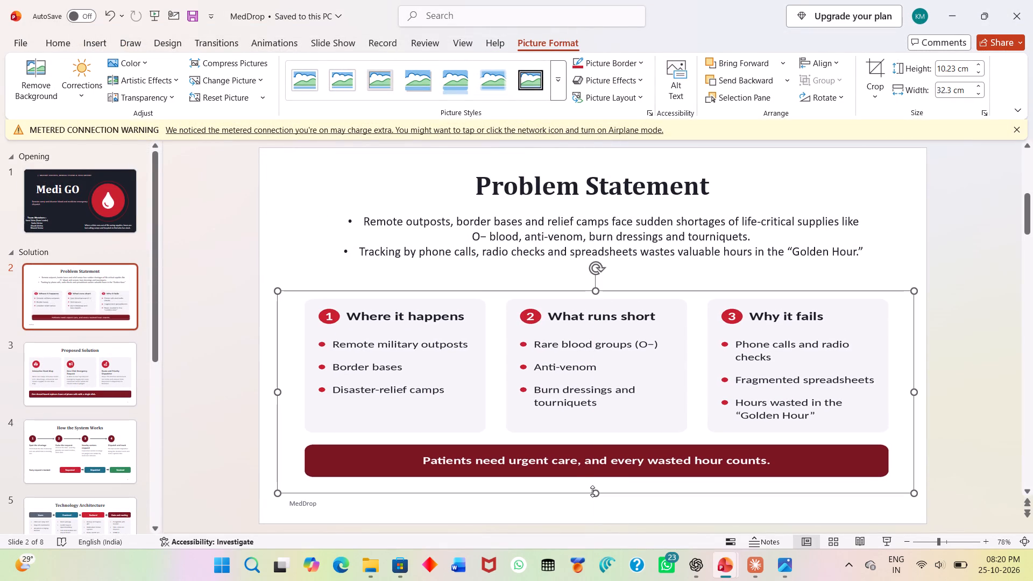
pyautogui.moveTo(592, 491); pyautogui.dragTo(584, 535)
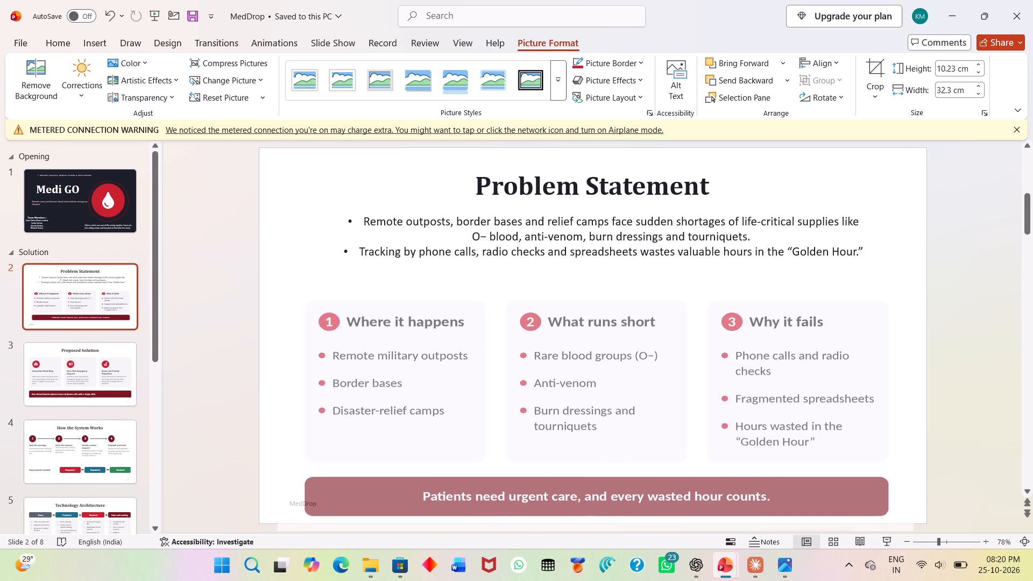
pyautogui.moveTo(584, 535); pyautogui.dragTo(588, 529)
pyautogui.moveTo(592, 282); pyautogui.dragTo(591, 263)
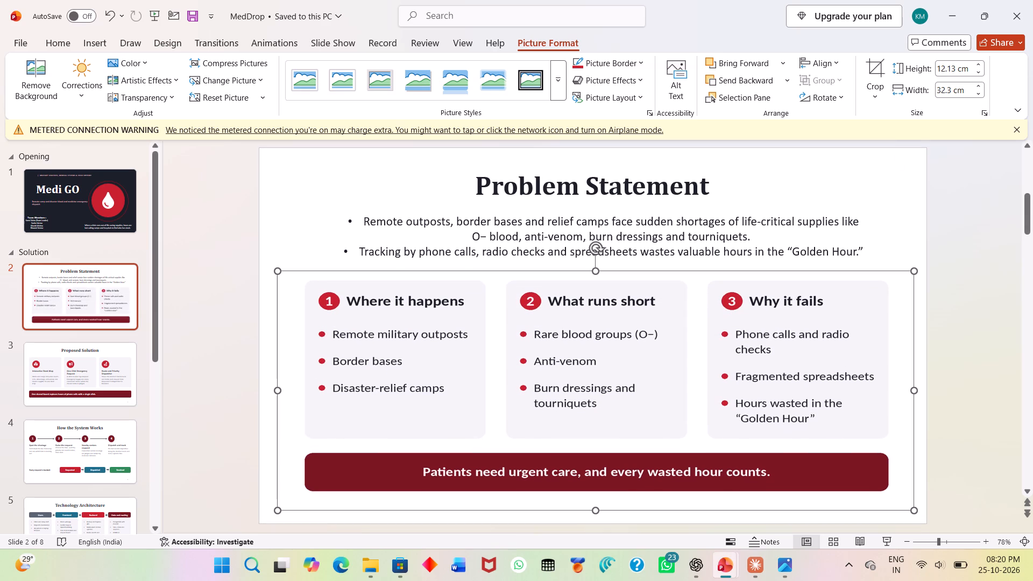
pyautogui.click(304, 222)
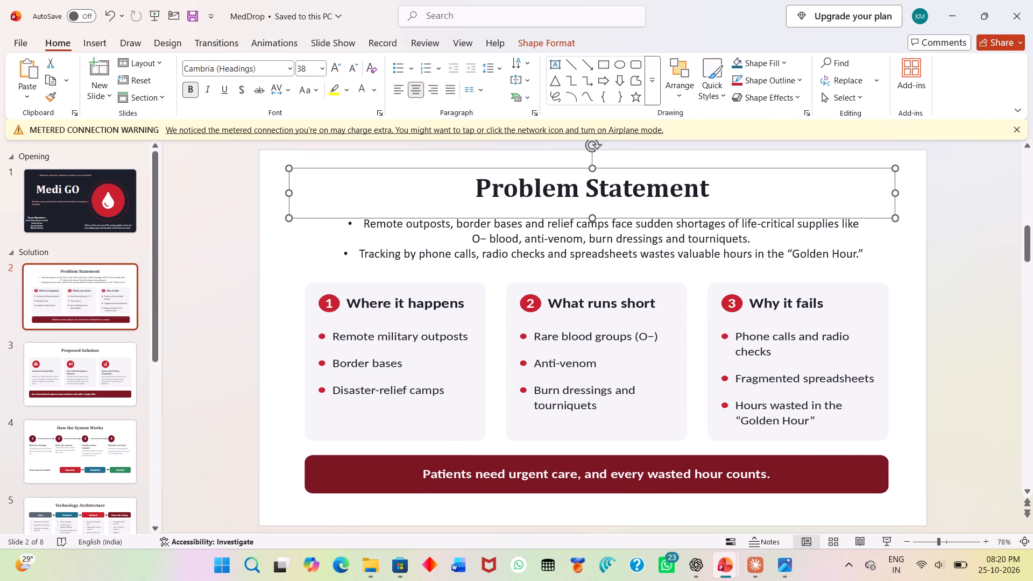
pyautogui.click(274, 247)
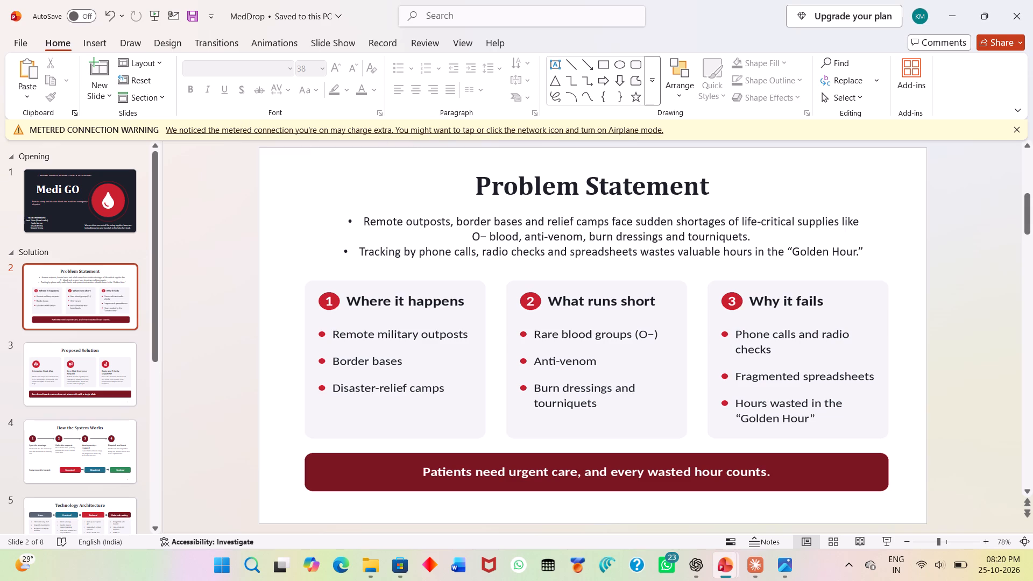
# Set the font size of the Problem Statement title on slide 2 to 54.
pyautogui.click(489, 179)
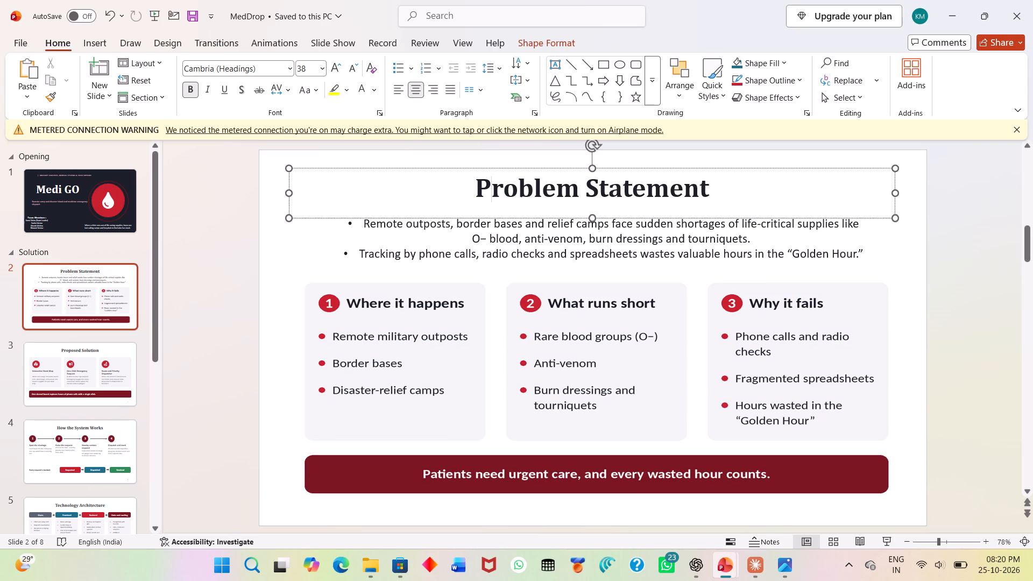
pyautogui.moveTo(479, 180); pyautogui.dragTo(702, 181)
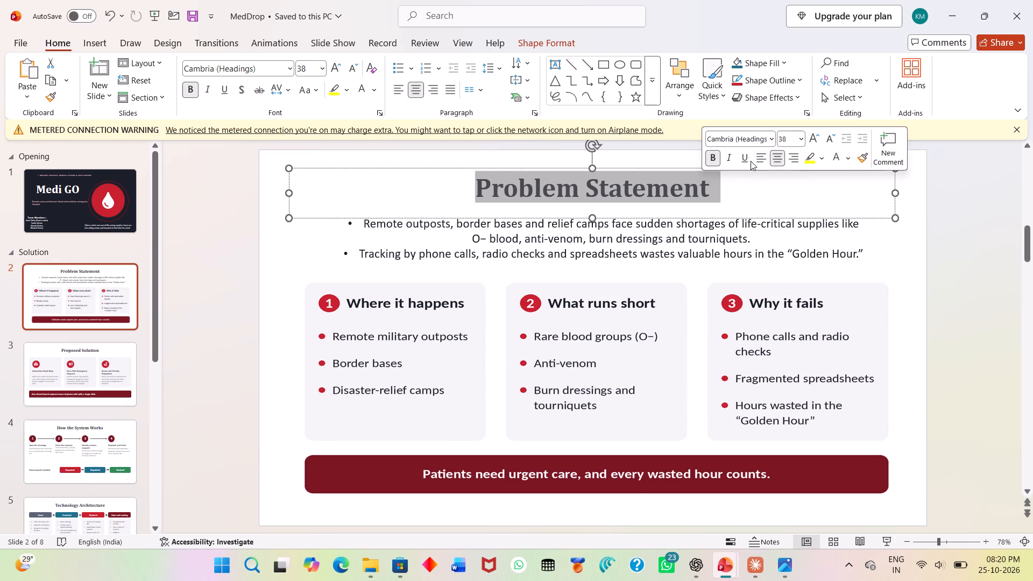
pyautogui.click(797, 140)
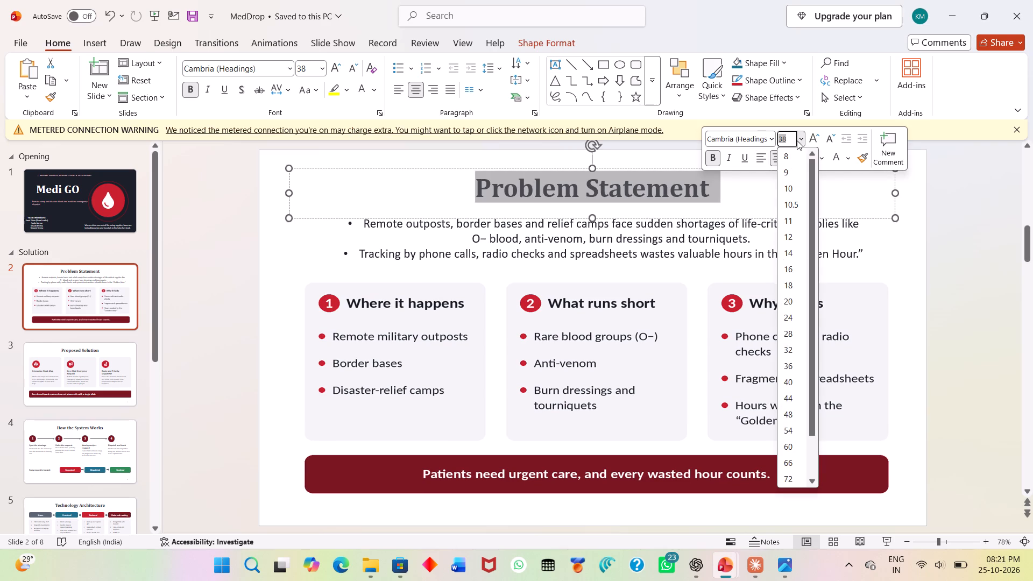
pyautogui.click(797, 423)
pyautogui.click(314, 249)
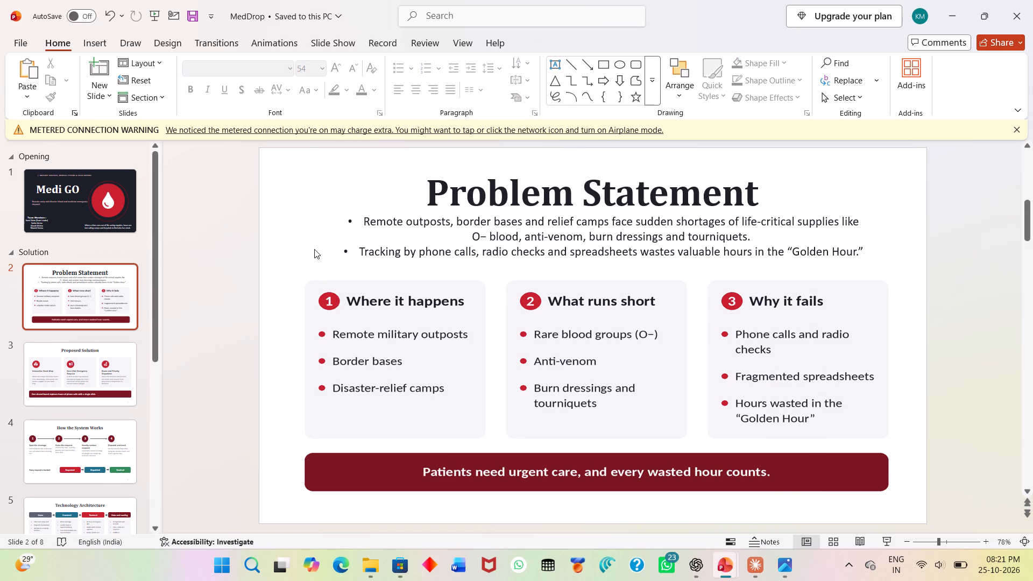
# Move the Problem Statement title slightly up so it clears the text box beneath it.
pyautogui.click(592, 194)
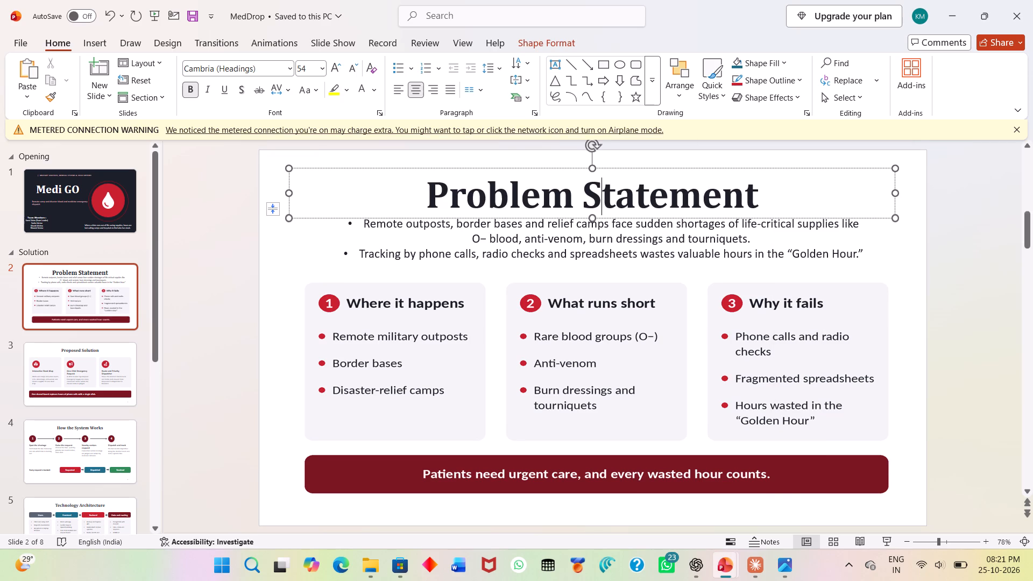
pyautogui.moveTo(597, 168); pyautogui.dragTo(596, 160)
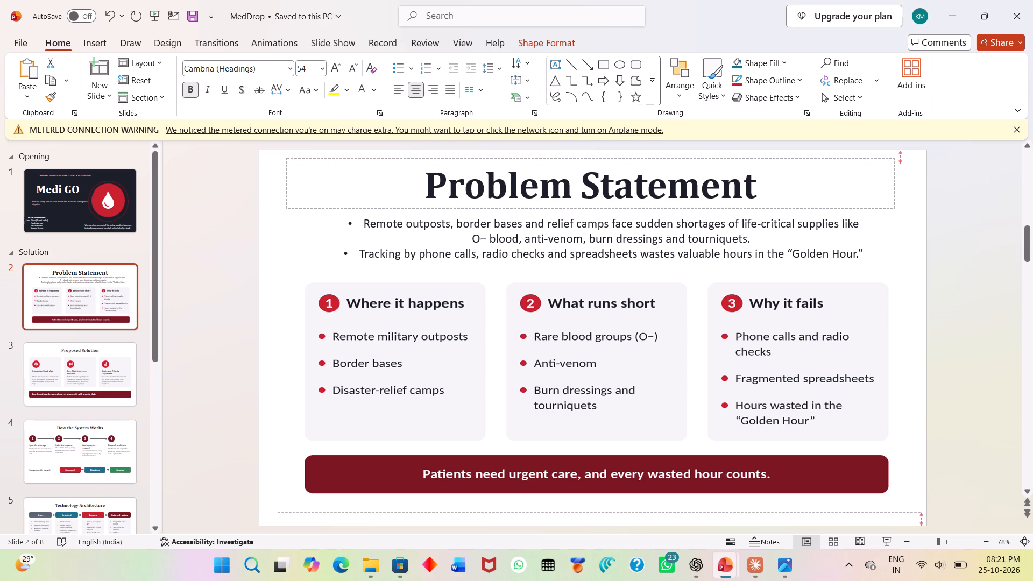
pyautogui.moveTo(596, 160); pyautogui.dragTo(594, 158)
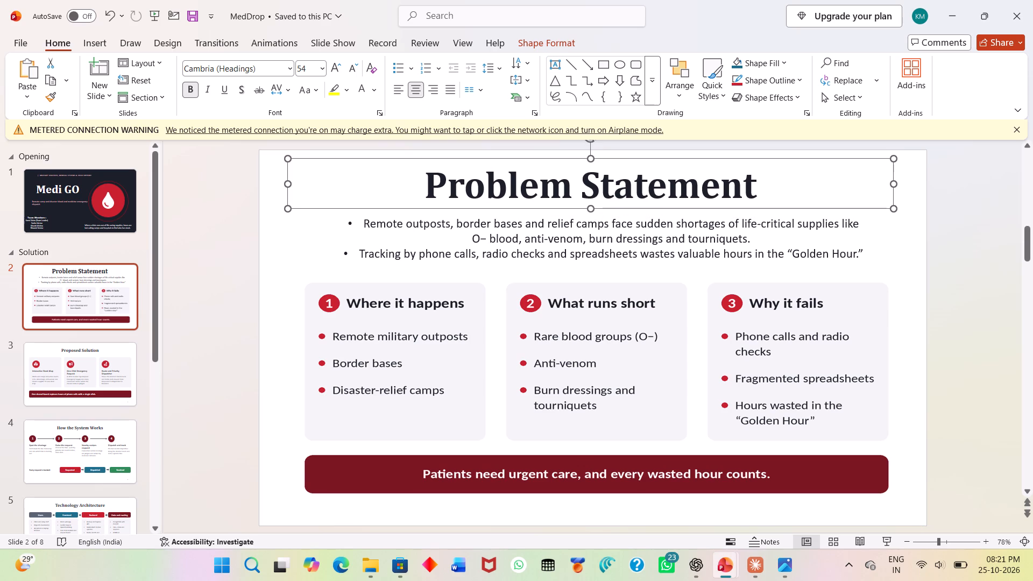
pyautogui.click(886, 258)
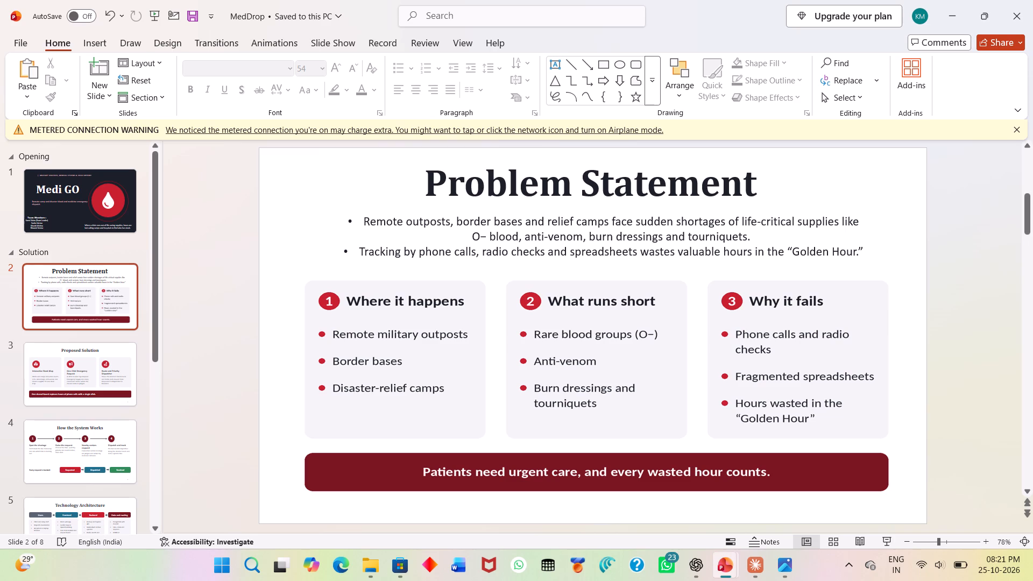
# Remove the bullet markers from both paragraphs in the text box under the title.
pyautogui.click(358, 225)
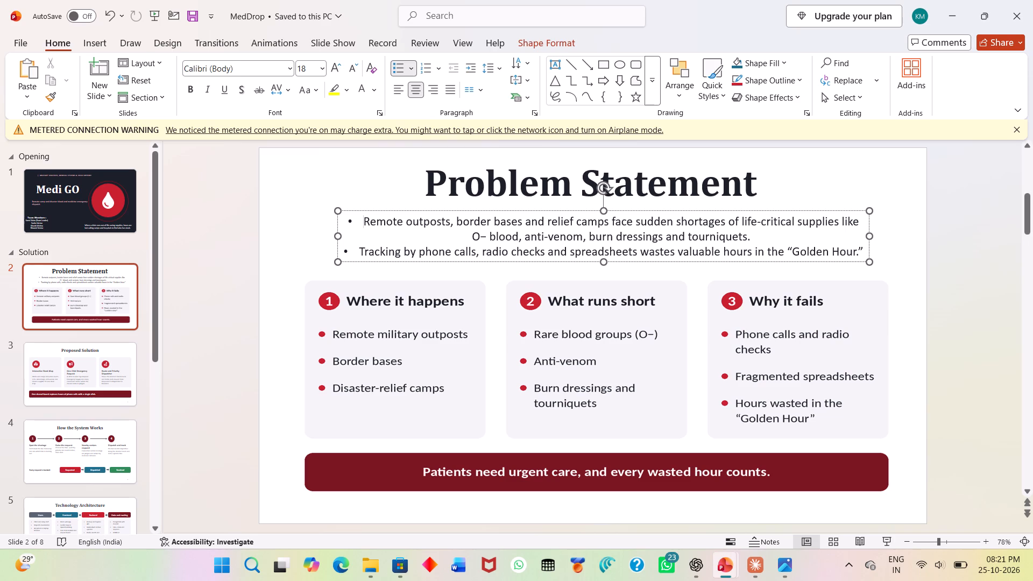
pyautogui.press('BackSpace')
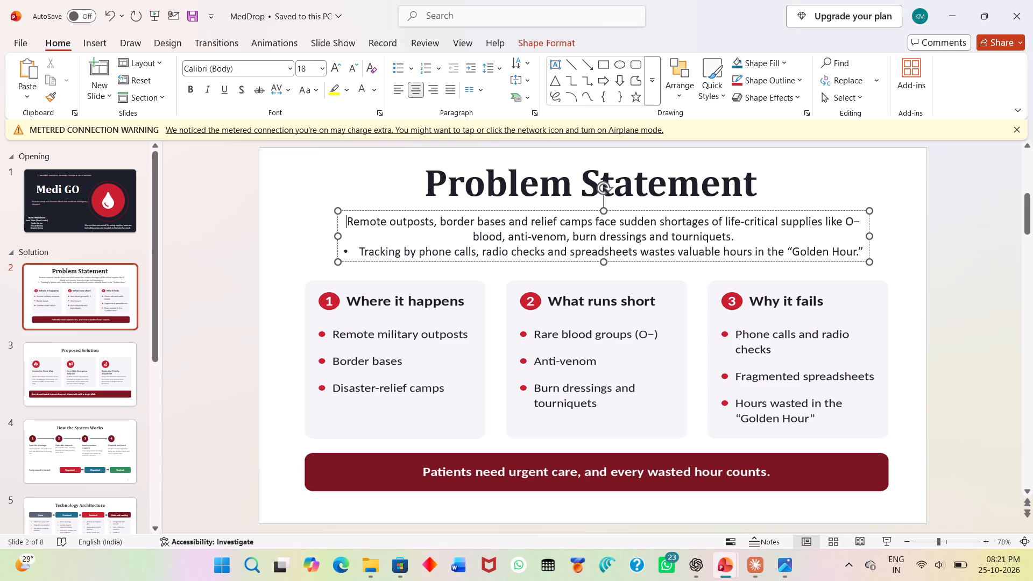
pyautogui.click(359, 254)
pyautogui.press('BackSpace')
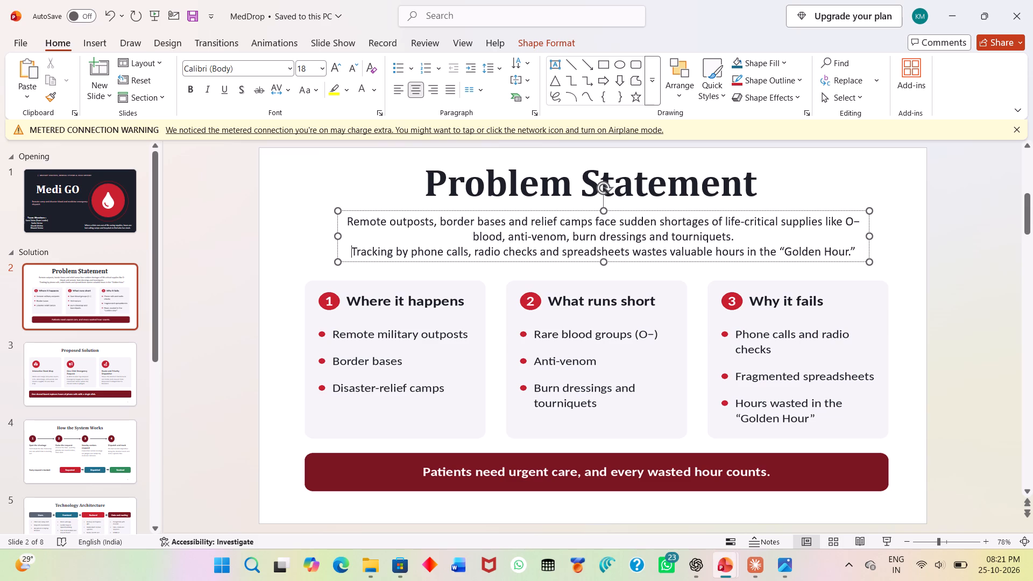
# Left-align all the text in the text box under the title.
pyautogui.hotkey('ctrl', 'a')
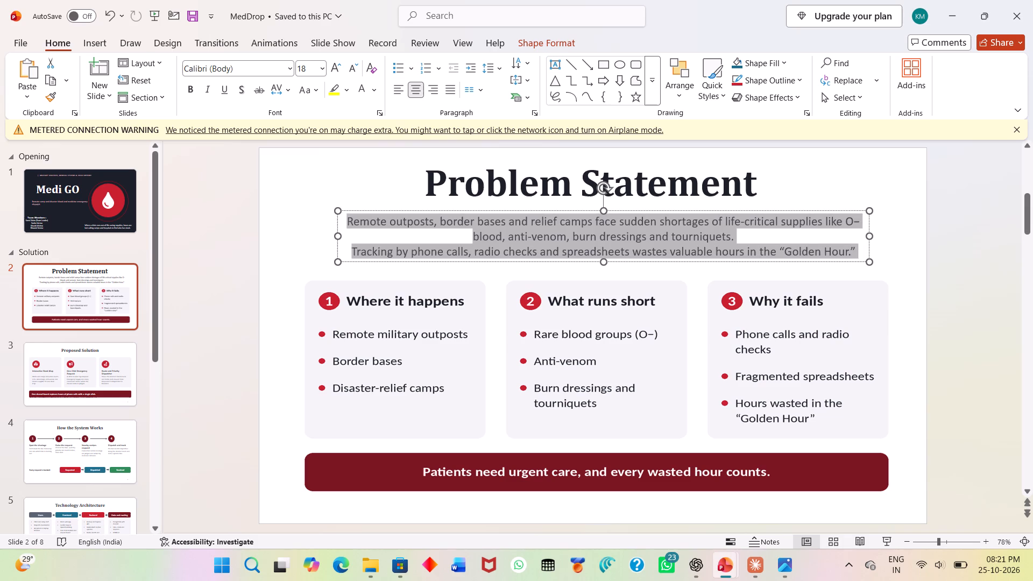
pyautogui.click(406, 82)
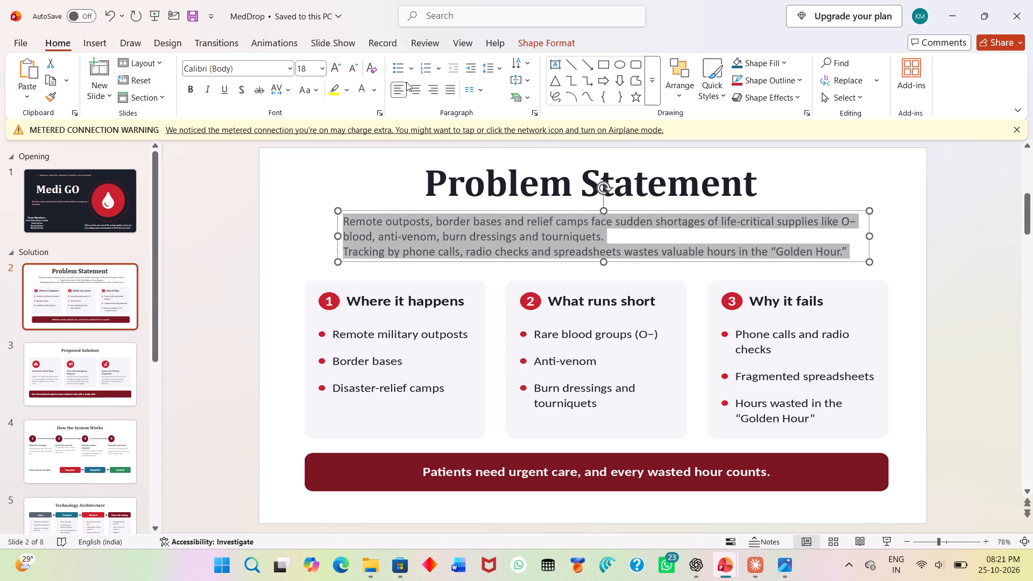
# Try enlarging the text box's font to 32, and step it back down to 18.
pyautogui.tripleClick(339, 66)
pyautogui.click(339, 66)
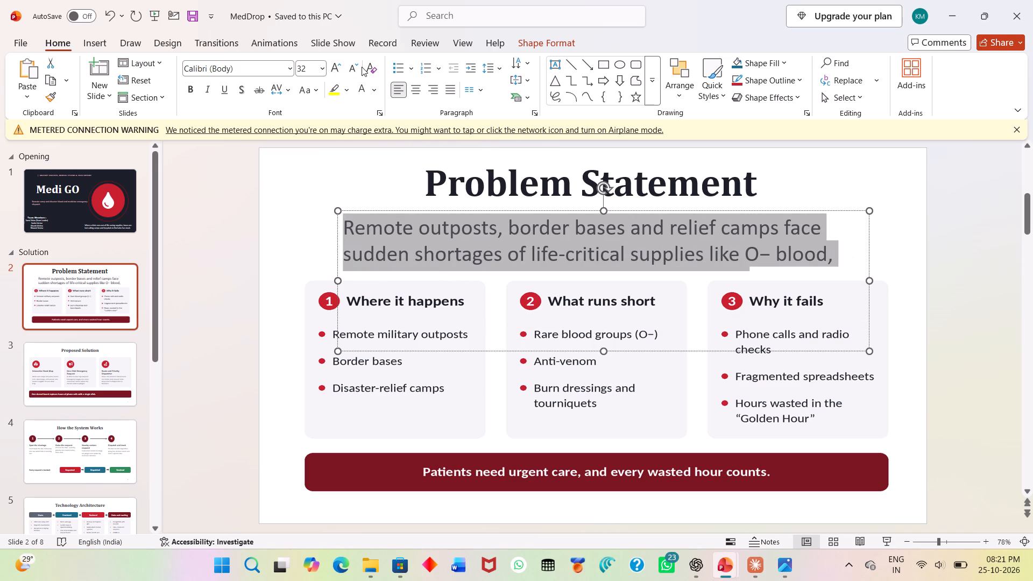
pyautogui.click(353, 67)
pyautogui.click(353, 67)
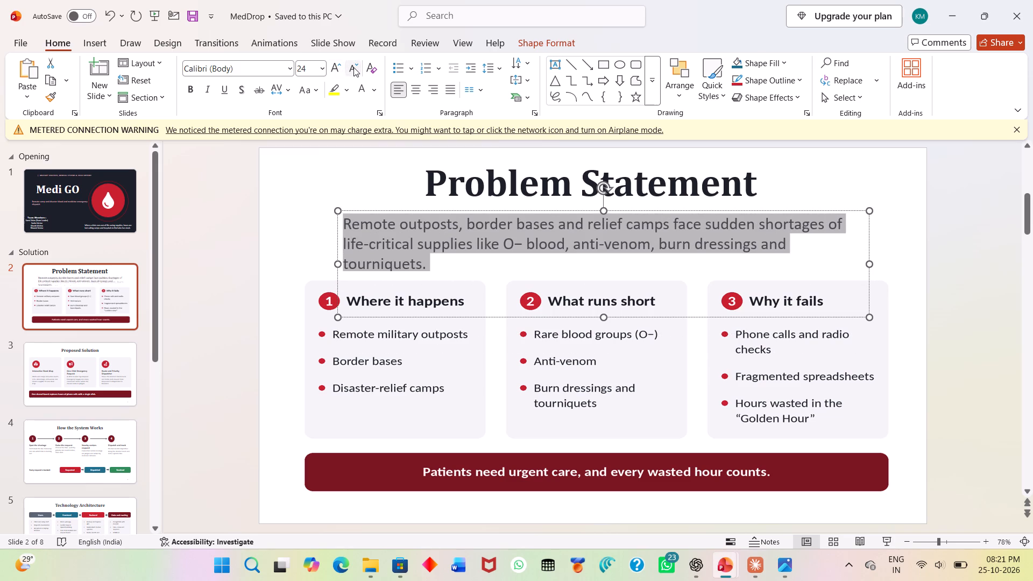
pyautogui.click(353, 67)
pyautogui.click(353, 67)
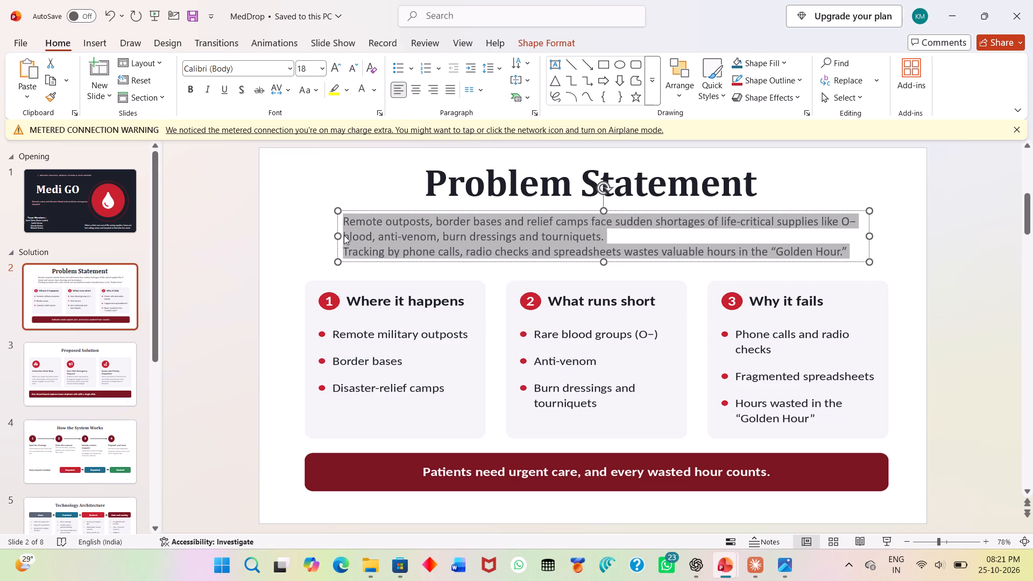
# Widen the text box toward the slide's left edge, roughly in line with the title box's left side.
pyautogui.moveTo(338, 234); pyautogui.dragTo(291, 221)
# Make all the text in the text box under the title bold.
pyautogui.tripleClick(454, 247)
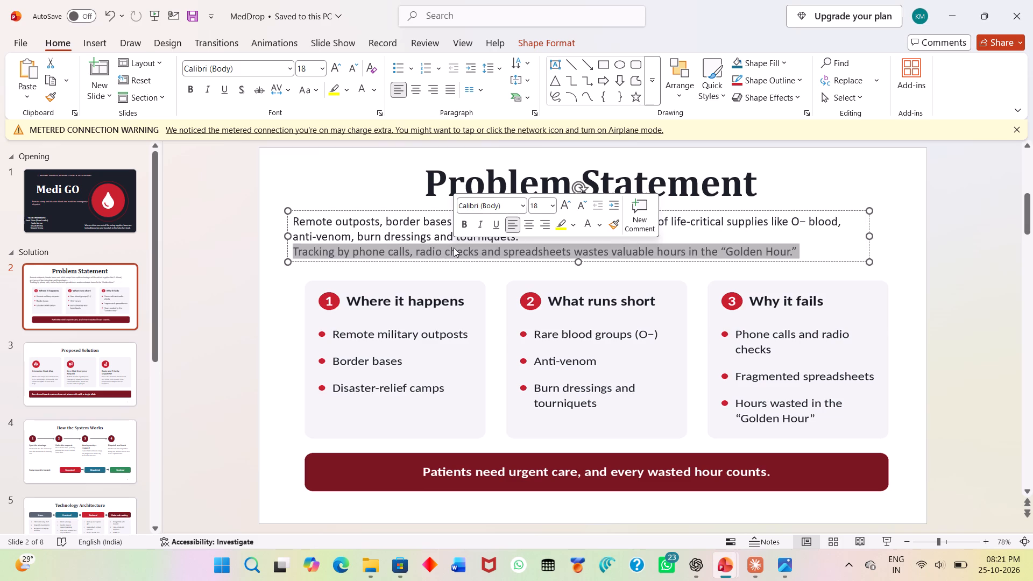
pyautogui.hotkey('ctrl', 'a')
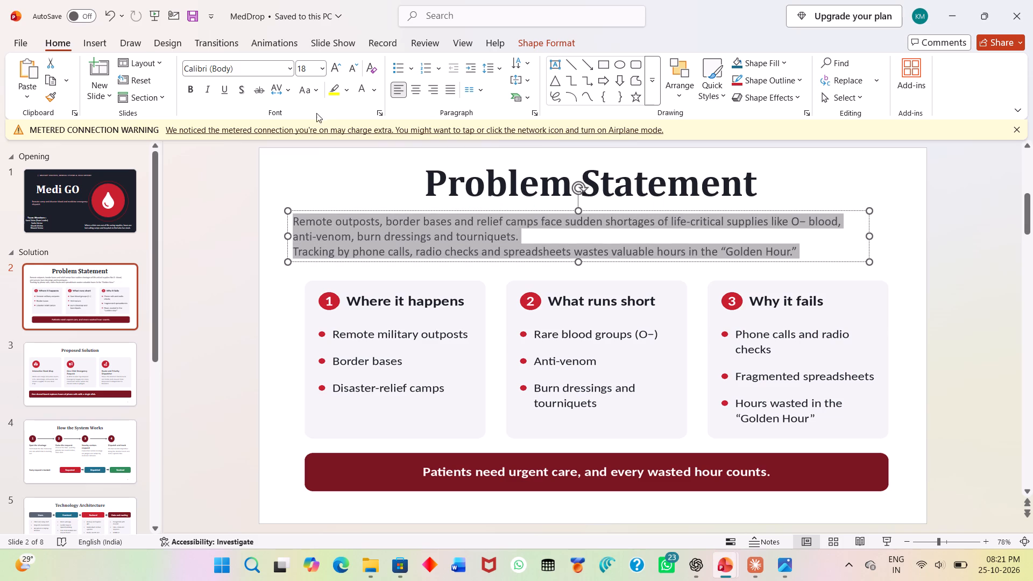
pyautogui.click(192, 87)
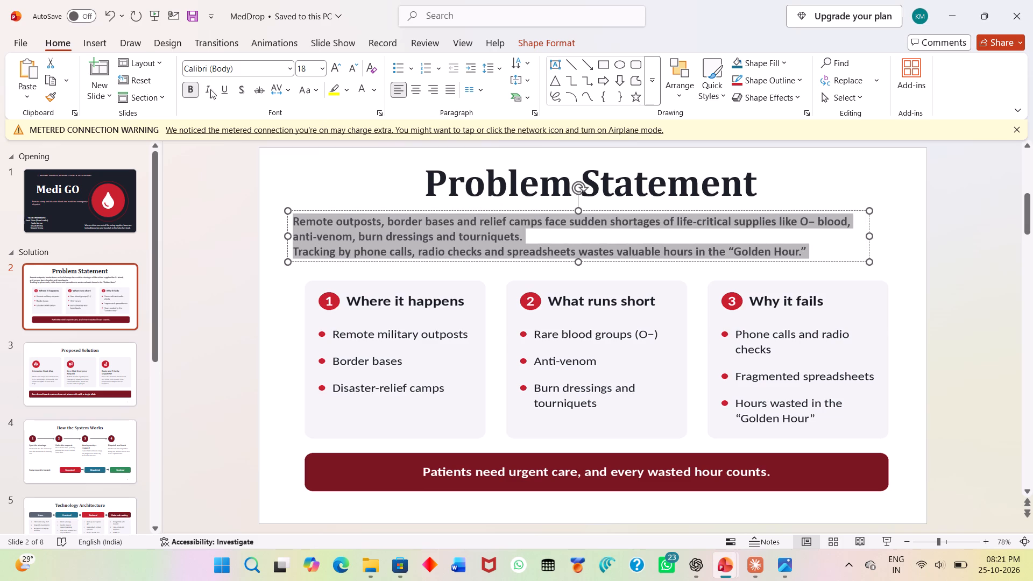
pyautogui.click(484, 195)
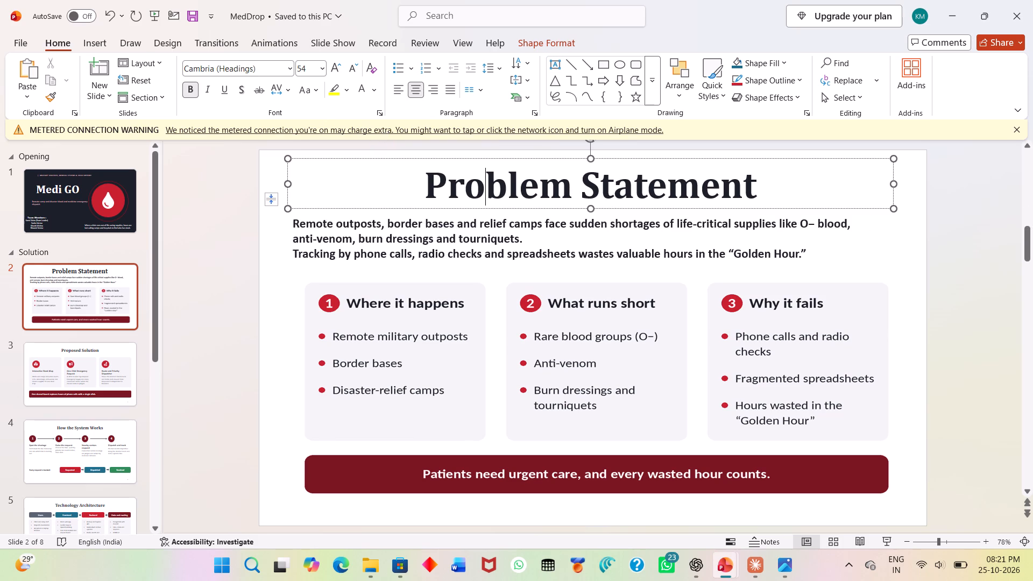
# Add round bullets to both paragraphs, starting "Remote outposts" and "Tracking by phone calls", in the text box under the title.
pyautogui.click(293, 223)
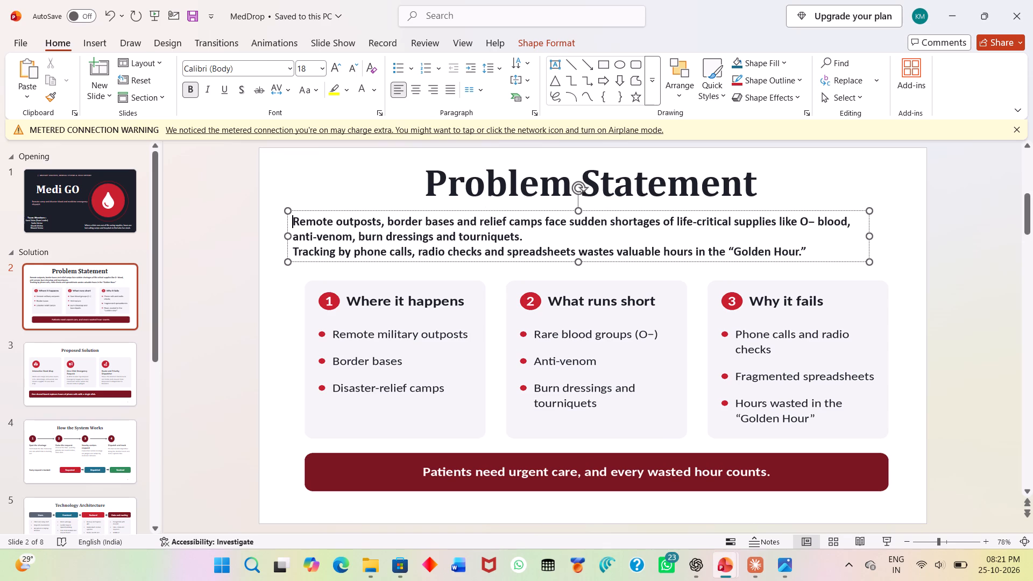
pyautogui.click(397, 71)
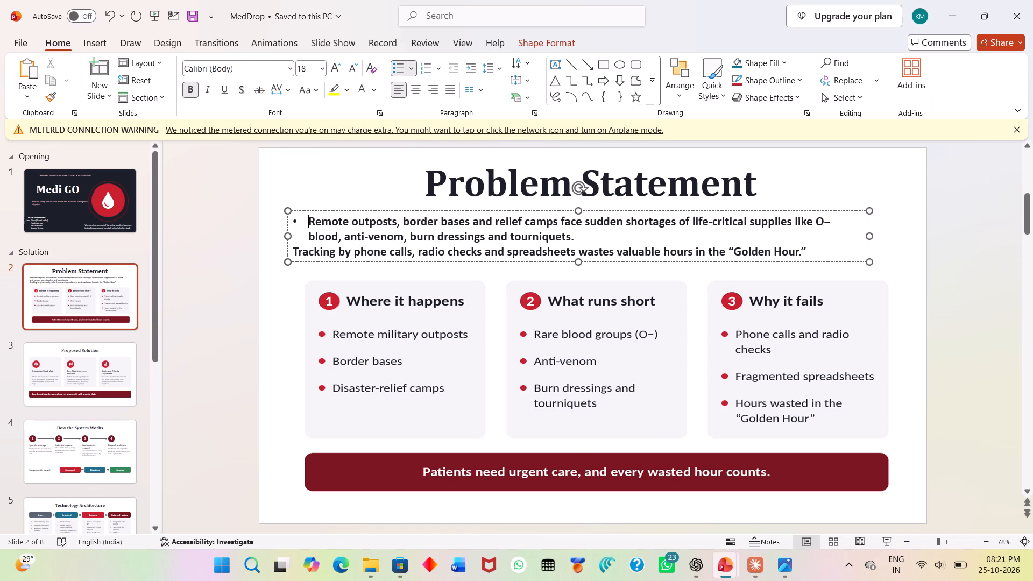
pyautogui.click(292, 253)
pyautogui.doubleClick(292, 253)
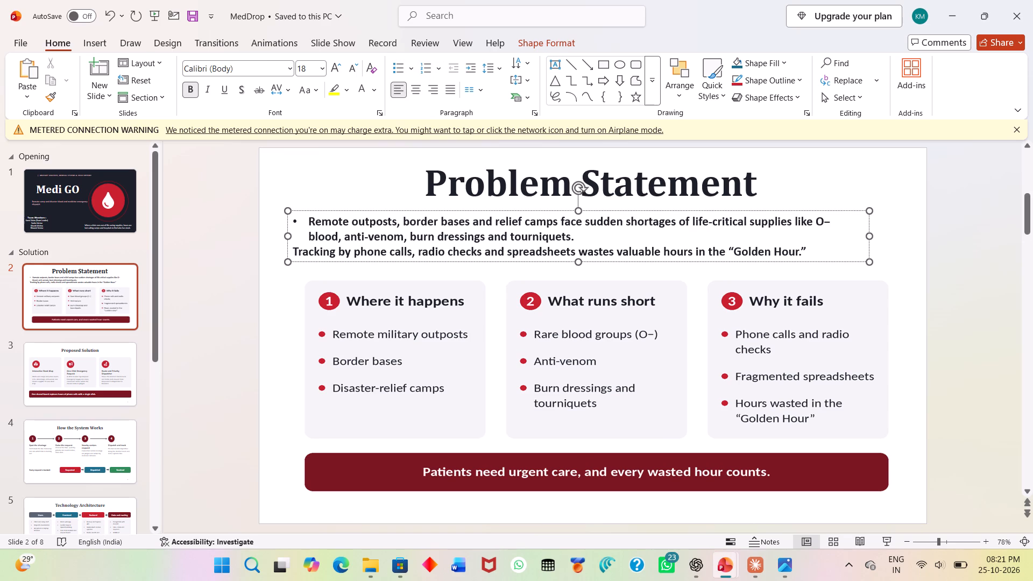
pyautogui.click(292, 250)
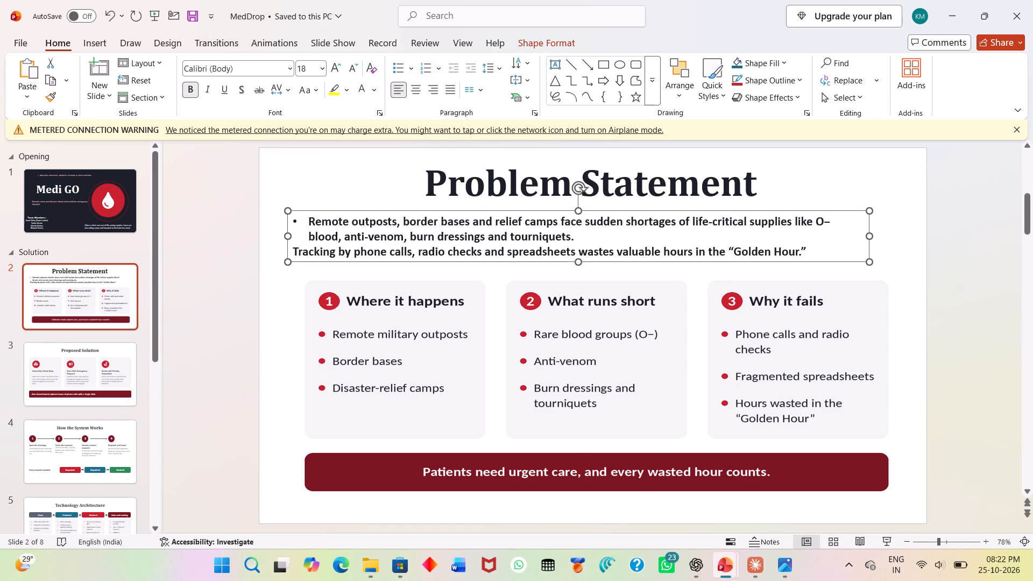
pyautogui.click(301, 252)
pyautogui.press('Left')
pyautogui.press('Left')
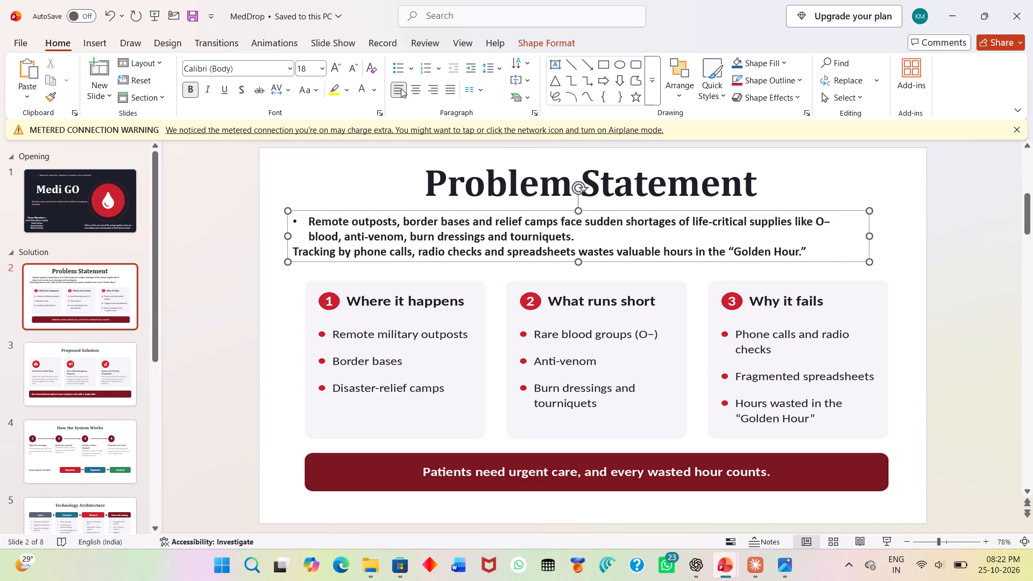
pyautogui.click(393, 67)
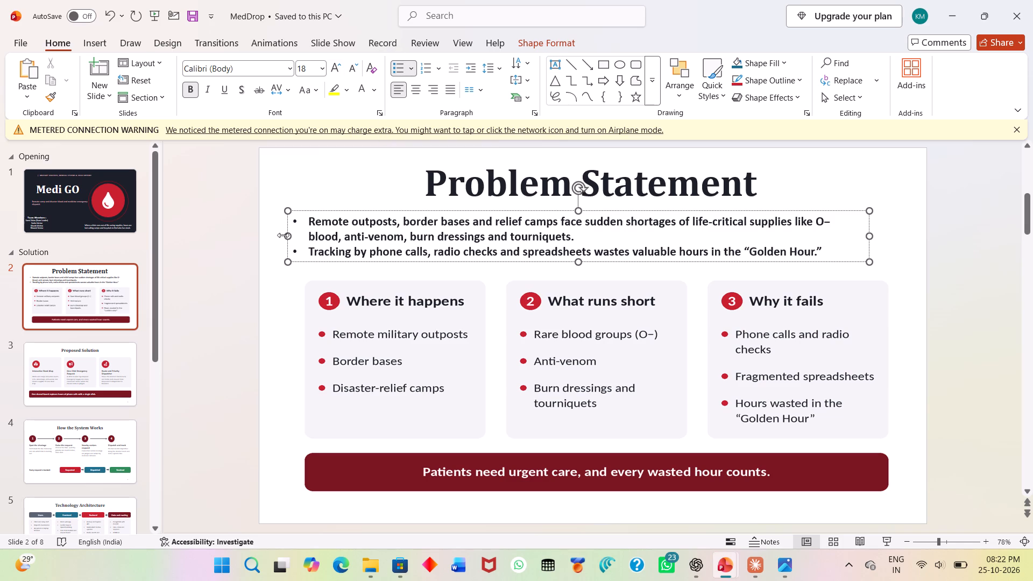
# Widen the bulleted text box on both sides so it extends slightly past the title box's left and right edges.
pyautogui.moveTo(288, 235); pyautogui.dragTo(281, 232)
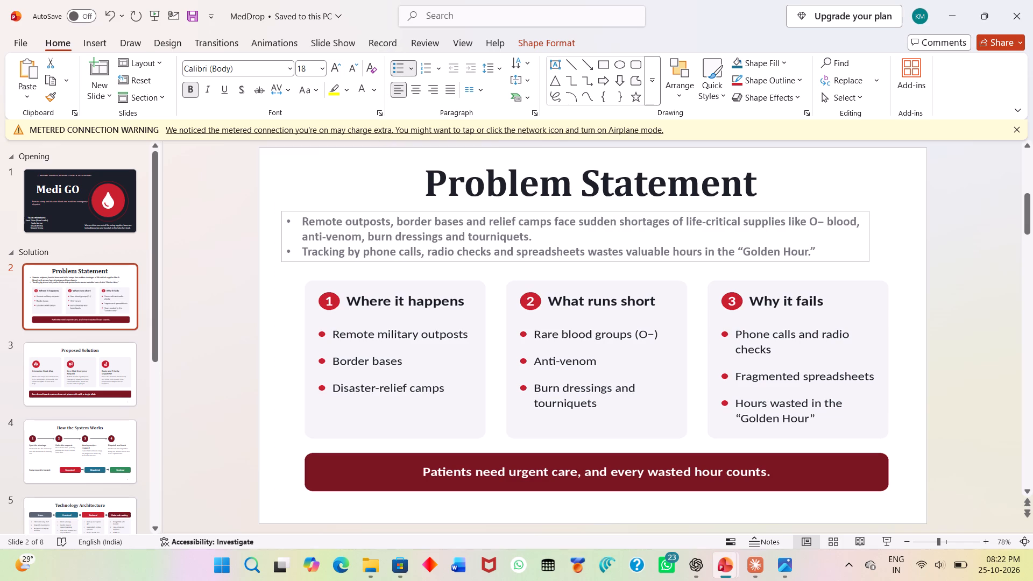
pyautogui.moveTo(281, 232); pyautogui.dragTo(280, 231)
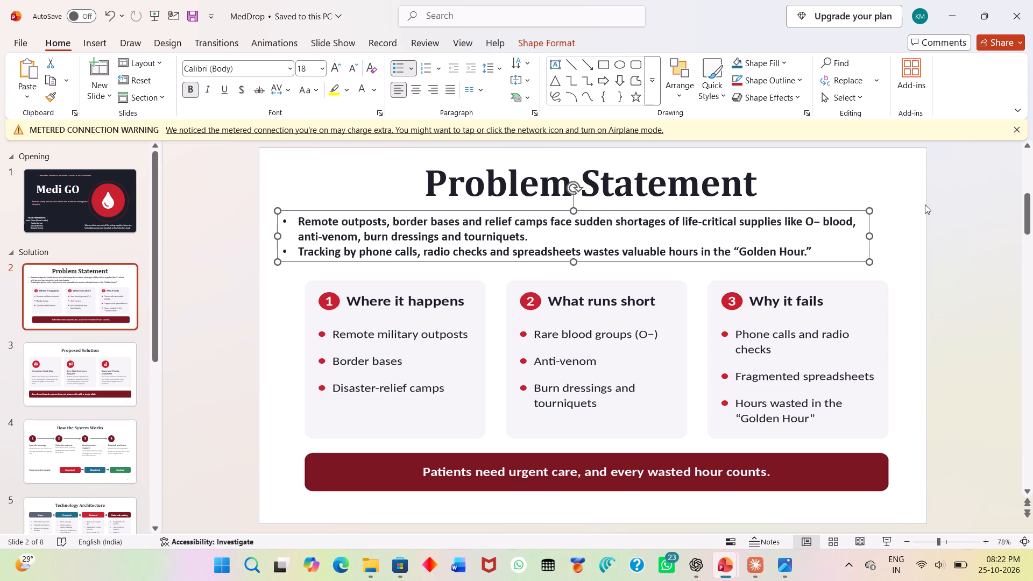
pyautogui.moveTo(867, 235); pyautogui.dragTo(901, 237)
pyautogui.click(992, 242)
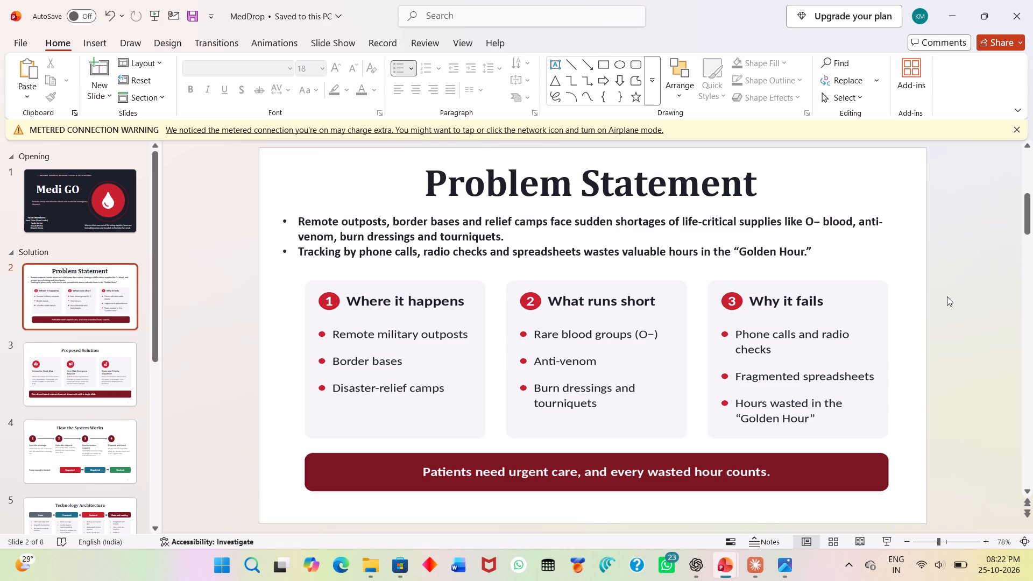
# On the closing Thank You slide, replace the name MedDrop in the tagline with "Medi Go".
pyautogui.press('Down')
pyautogui.press('Down')
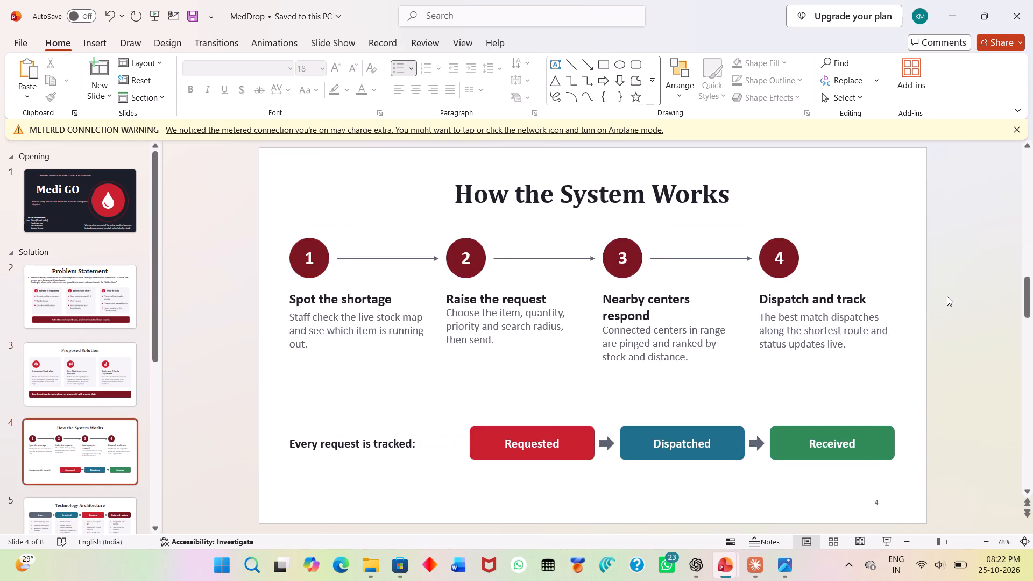
pyautogui.press('Down')
pyautogui.press('Down')
pyautogui.press('Down')
pyautogui.press('Down')
pyautogui.press('Down')
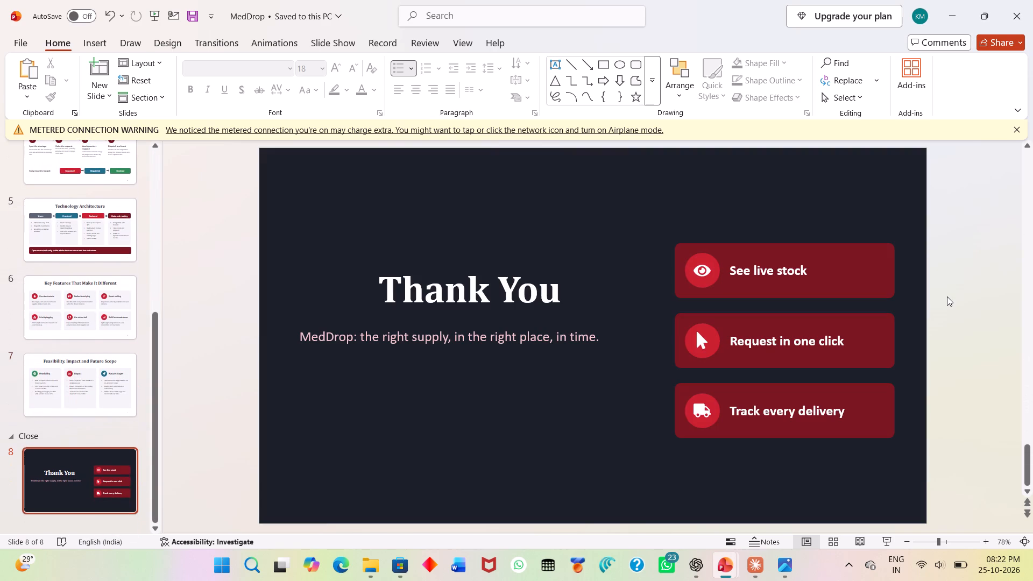
pyautogui.press('Up')
pyautogui.press('Down')
pyautogui.click(336, 336)
pyautogui.click(352, 338)
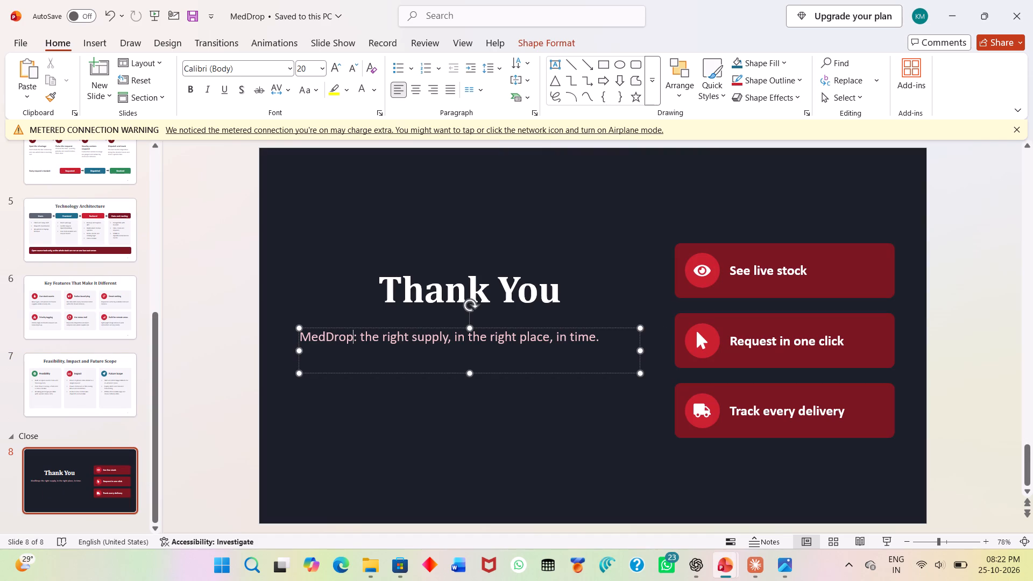
pyautogui.press('BackSpace')
pyautogui.press('BackSpace')
pyautogui.press('BackSpace')
pyautogui.press('BackSpace')
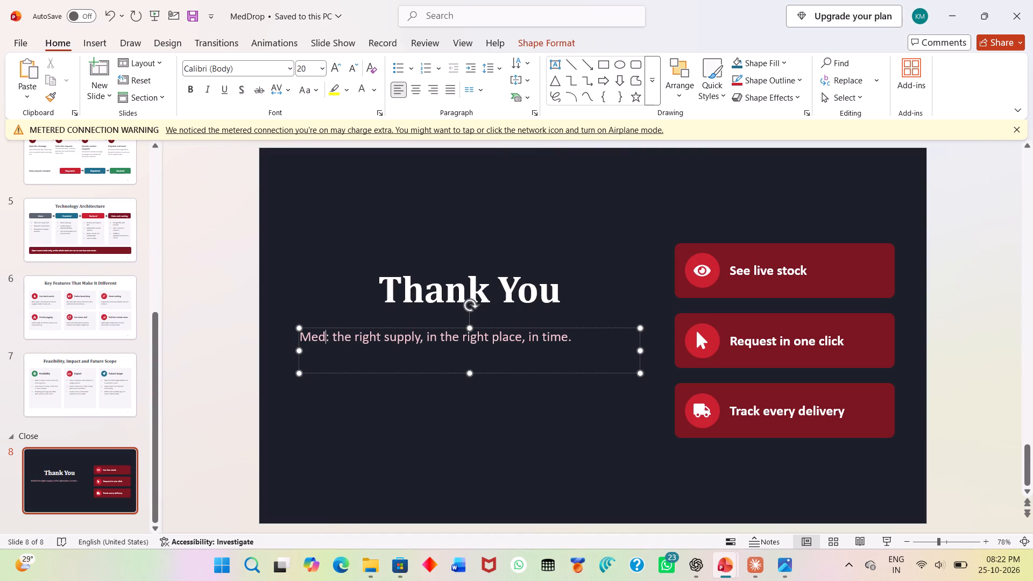
pyautogui.write('i')
pyautogui.press('space')
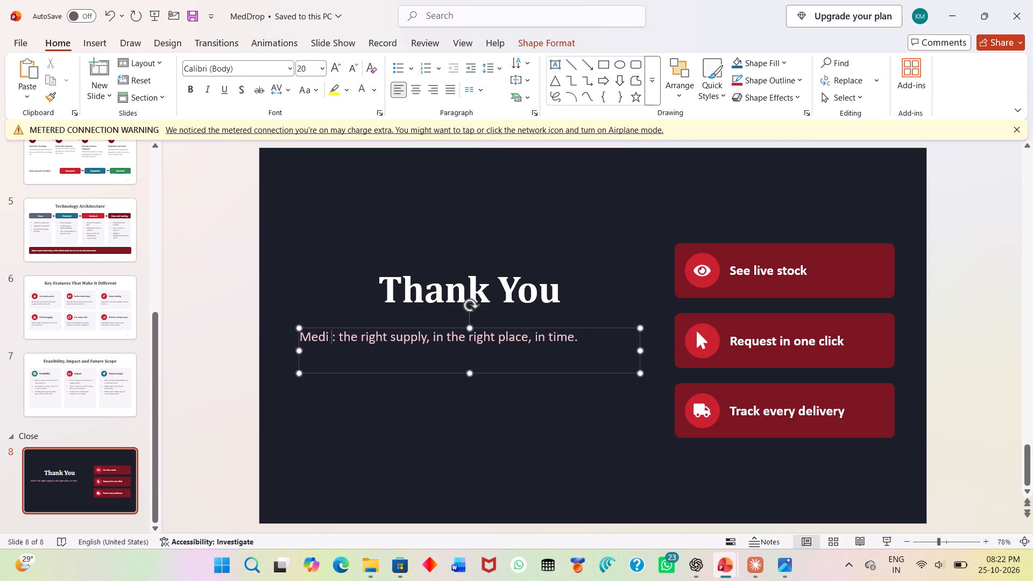
pyautogui.press('g')
pyautogui.press('o')
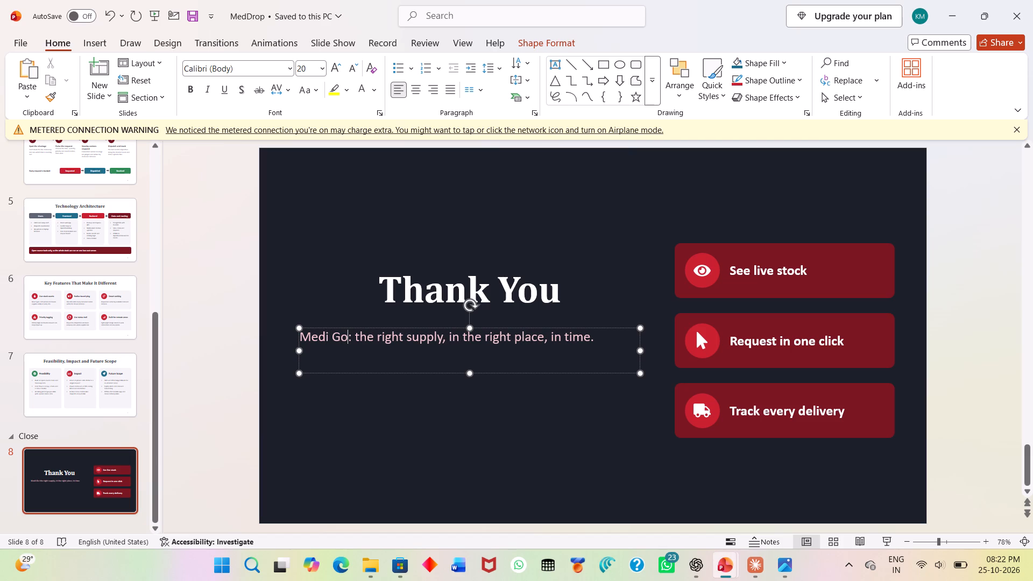
pyautogui.click(369, 392)
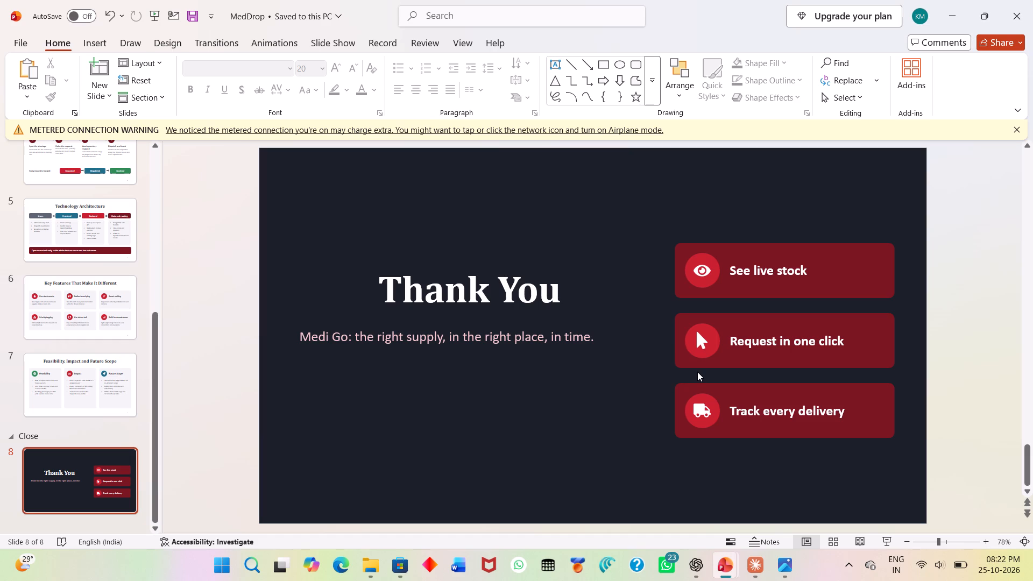
# Center the Medi Go tagline under the Thank You title.
pyautogui.click(330, 336)
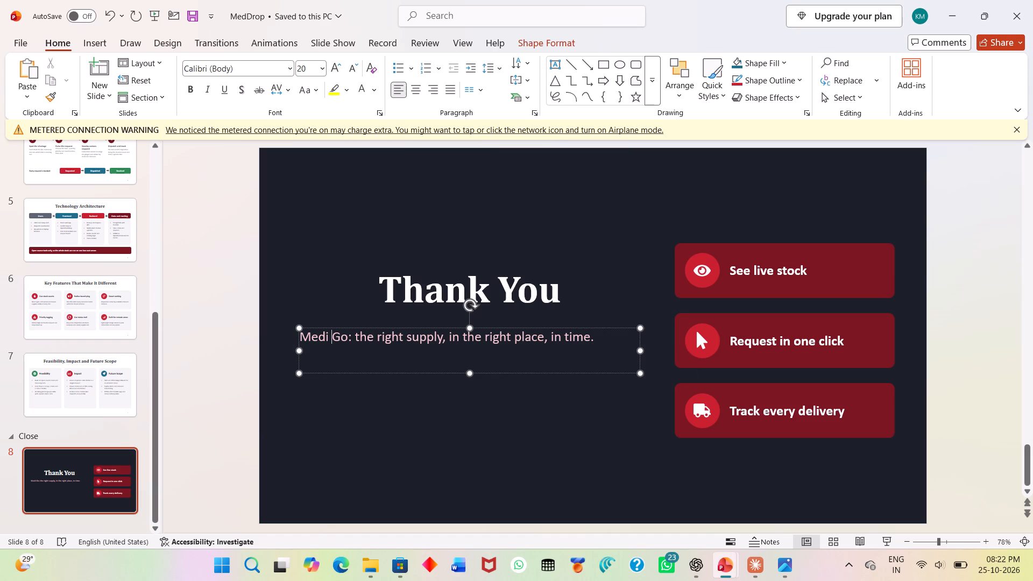
pyautogui.click(421, 88)
pyautogui.click(472, 392)
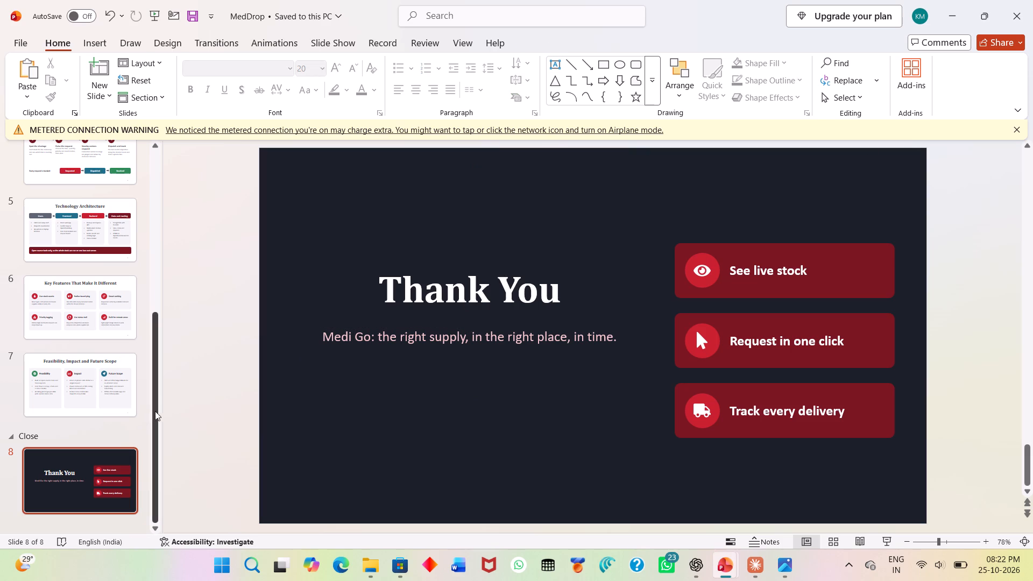
# Review the whole deck from slide 1 through the closing slide 8.
pyautogui.moveTo(151, 412); pyautogui.dragTo(220, 148)
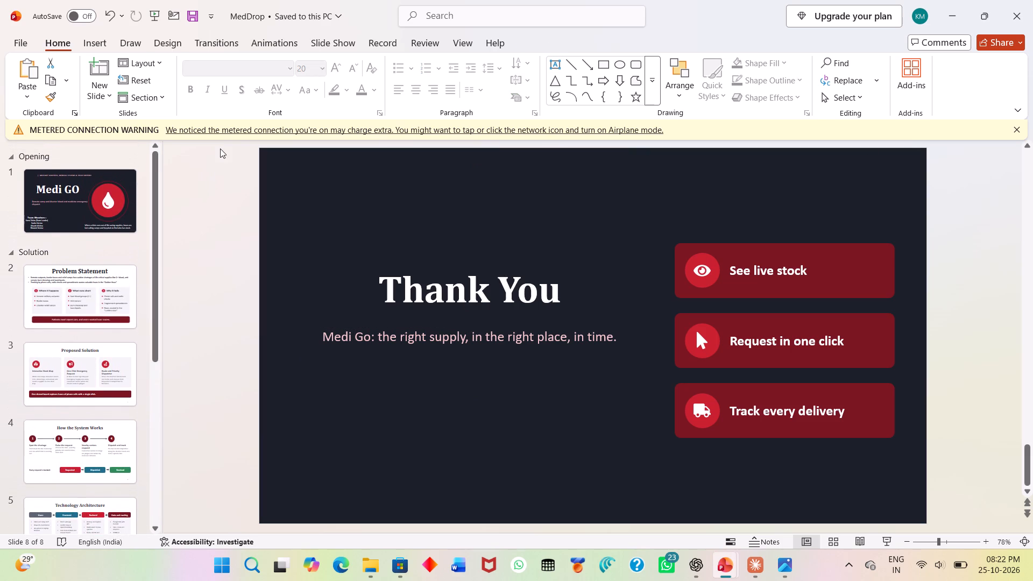
pyautogui.click(96, 198)
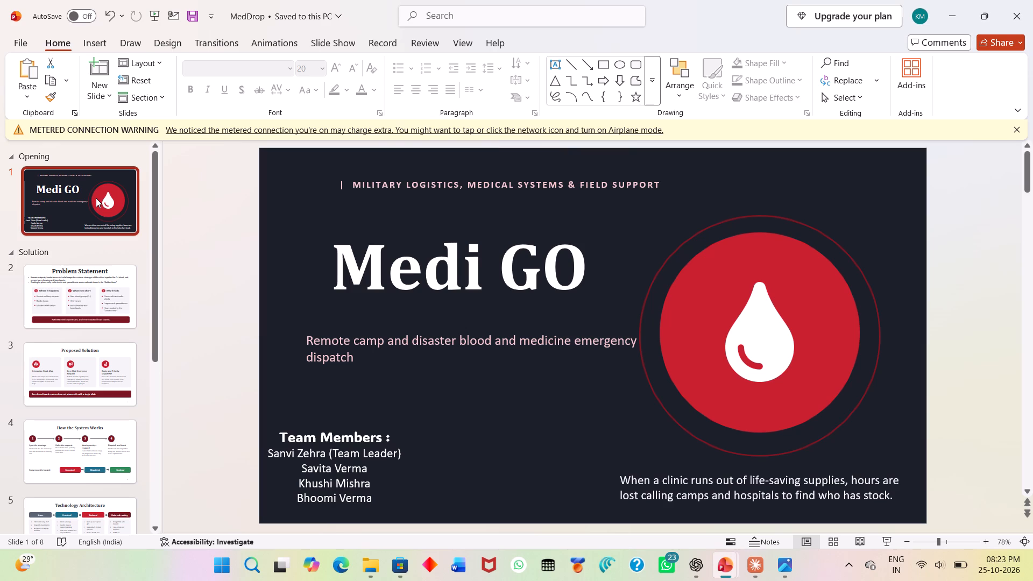
pyautogui.press('Down')
pyautogui.press('Down')
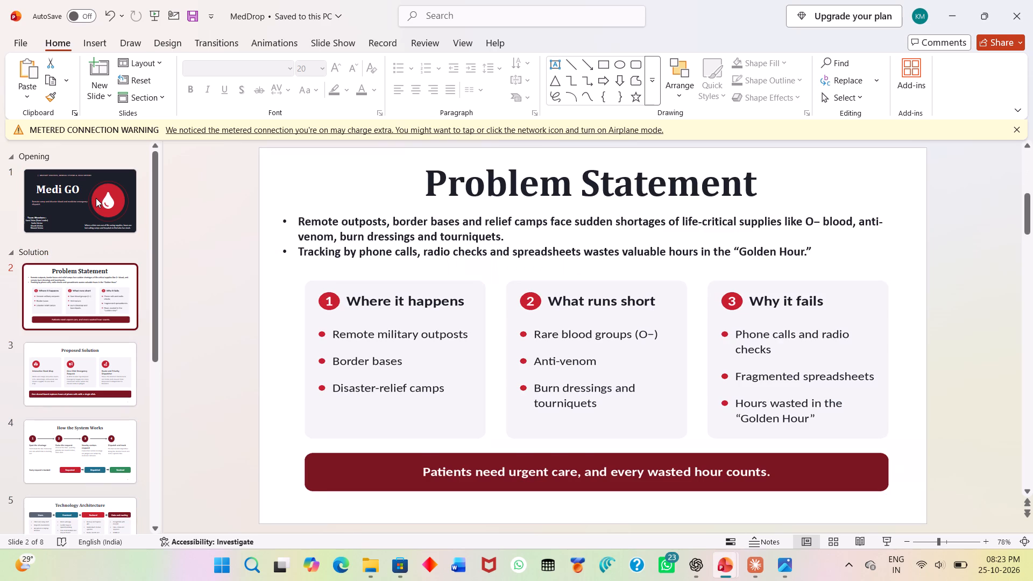
pyautogui.press('Down')
pyautogui.press('Down')
pyautogui.press('Down')
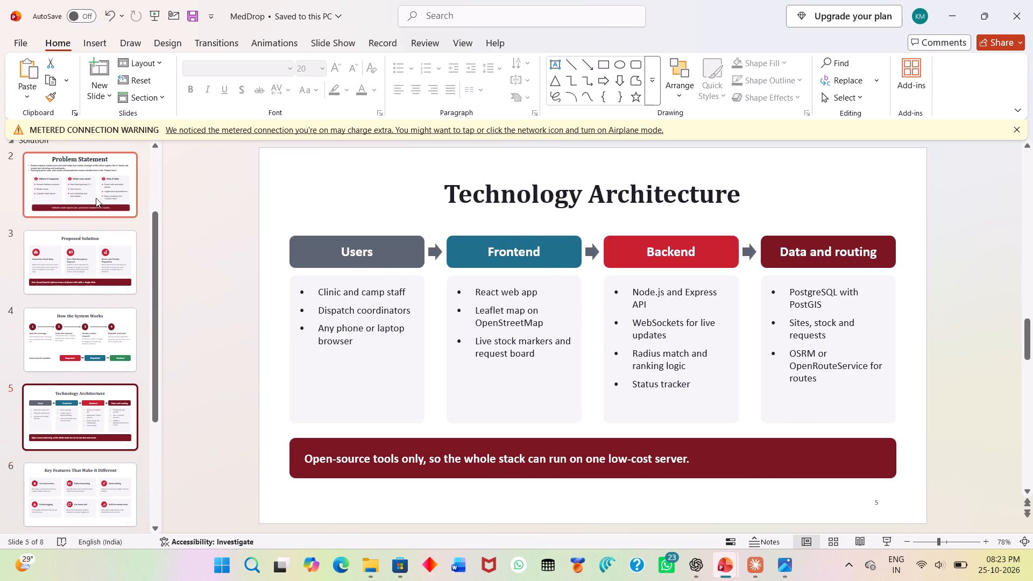
pyautogui.press('Down')
pyautogui.press('Down')
pyautogui.press('Down')
pyautogui.press('Up')
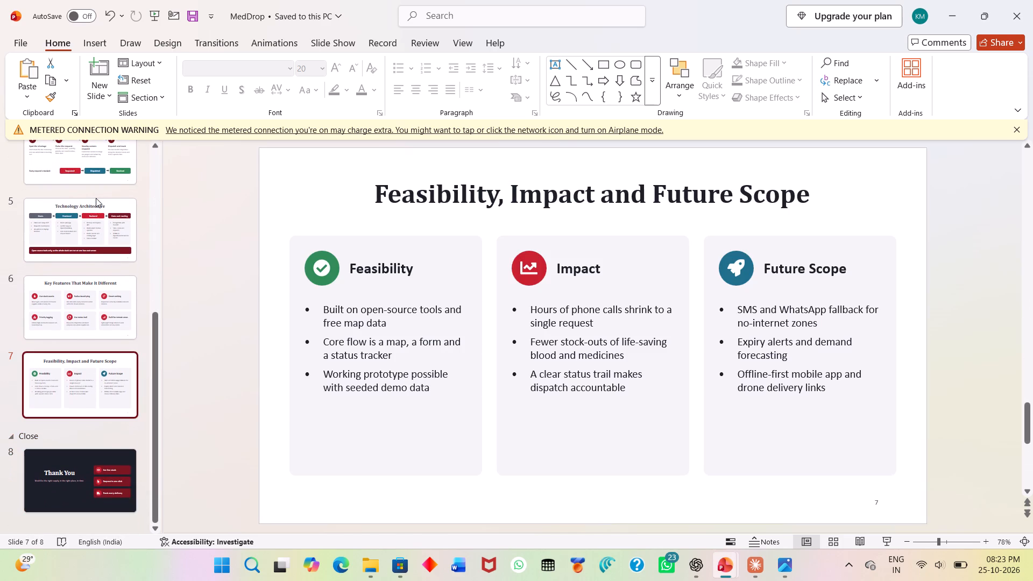
pyautogui.press('Down')
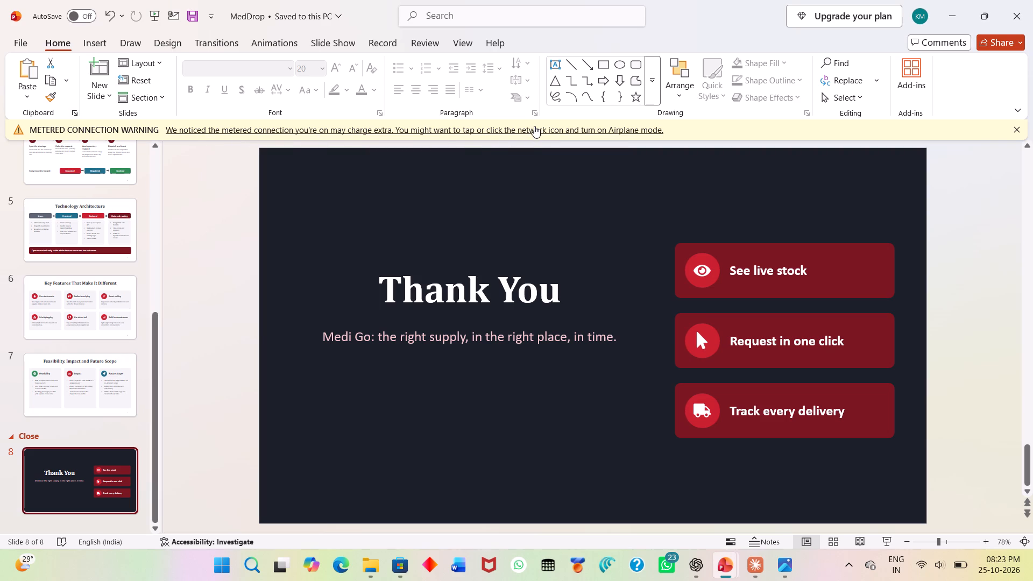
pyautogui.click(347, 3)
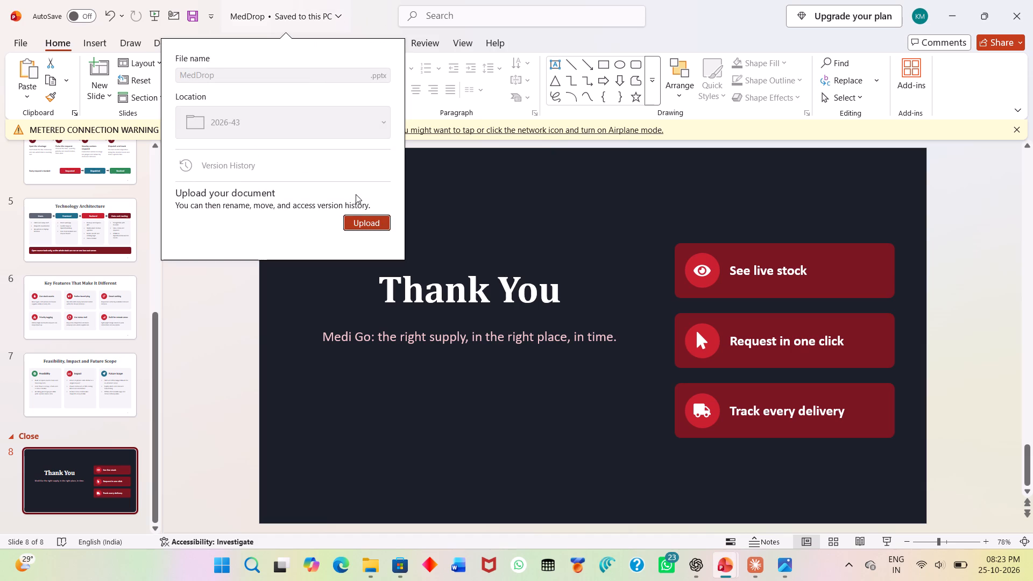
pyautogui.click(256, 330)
# Remove the Save command from the Quick Access Toolbar.
pyautogui.click(216, 19)
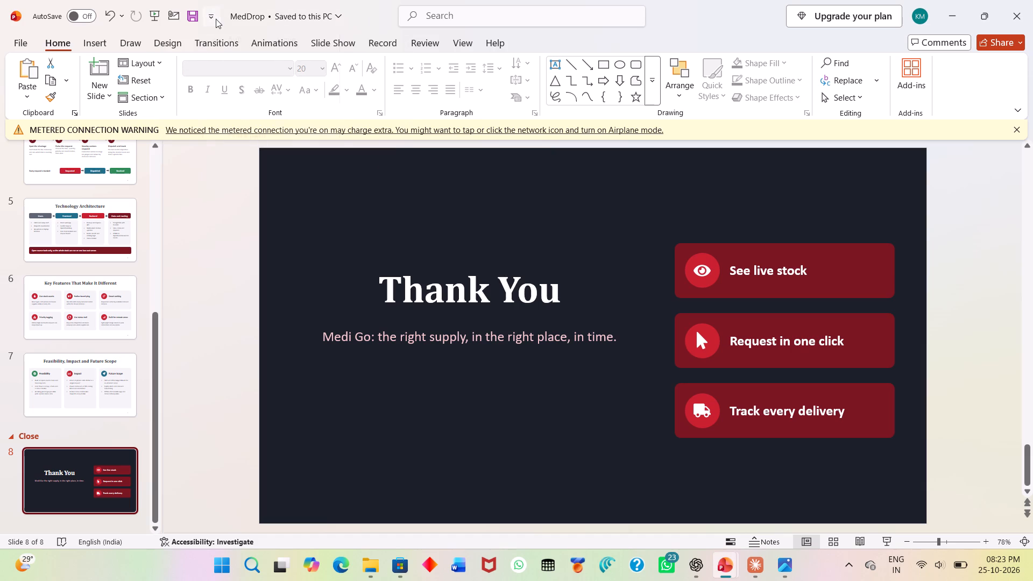
pyautogui.click(243, 118)
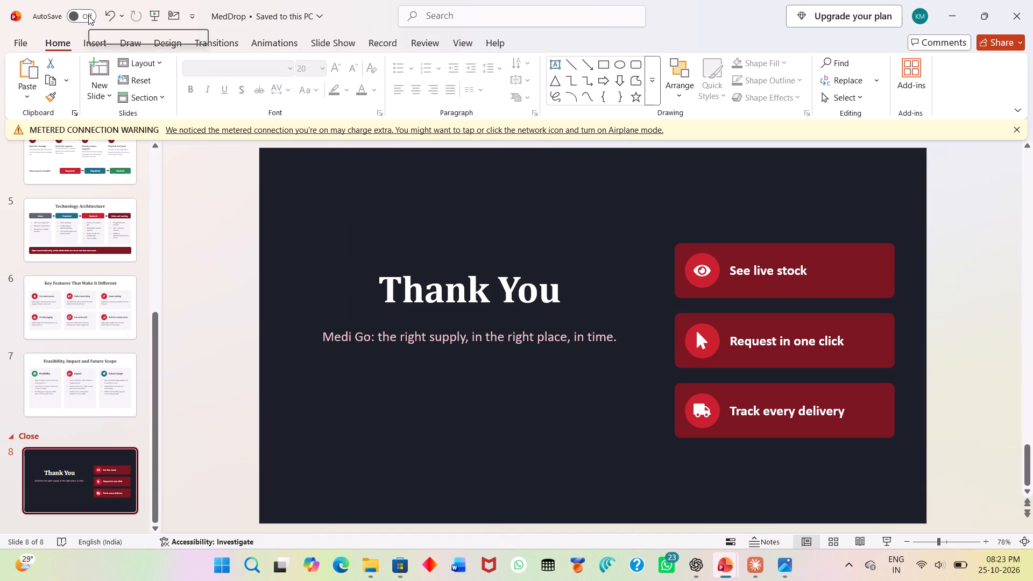
# Save the MedDrop presentation.
pyautogui.hotkey('ctrl', 's')
# Open the recent presentation MedDrop 2 from Downloads to view its slides.
pyautogui.click(17, 49)
pyautogui.click(210, 337)
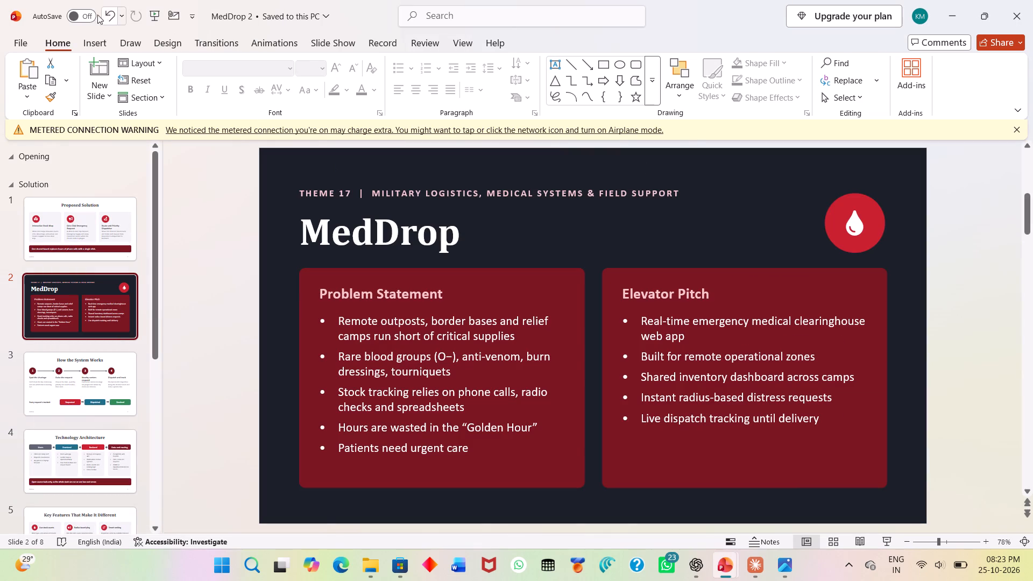
# Open the recent presentation 1 from Downloads and view its Proposed Solution slide.
pyautogui.click(26, 37)
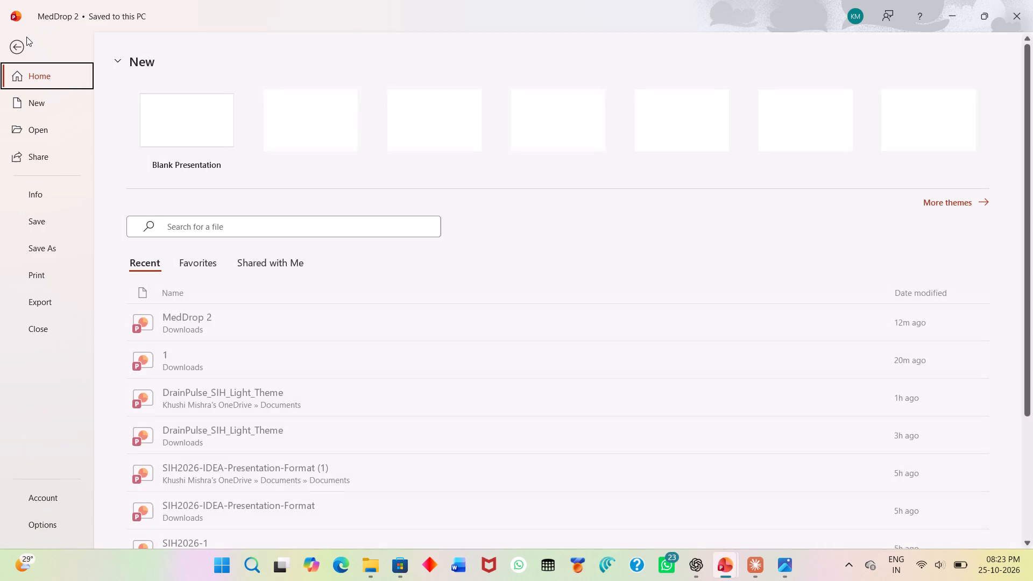
pyautogui.click(208, 354)
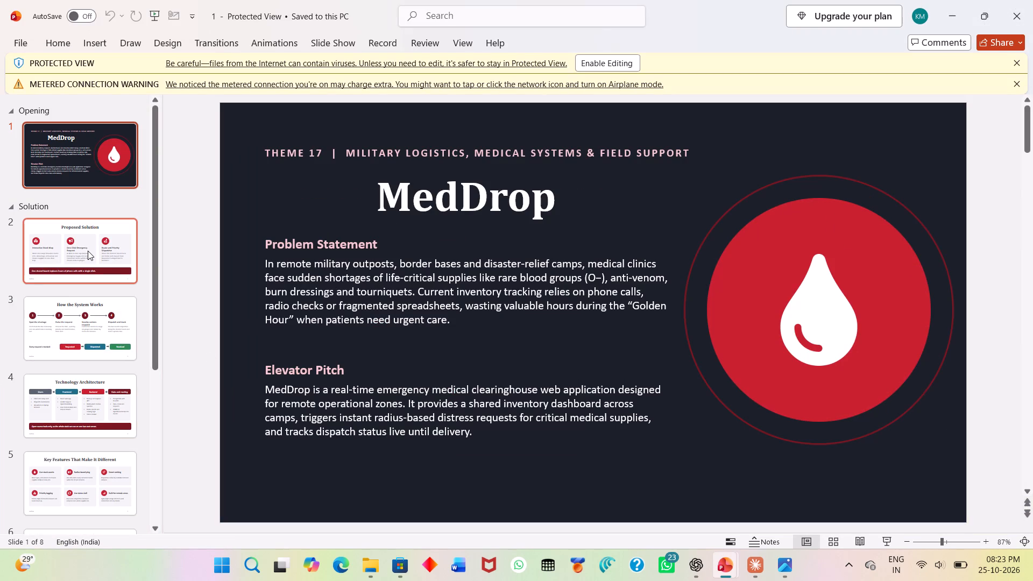
pyautogui.click(88, 251)
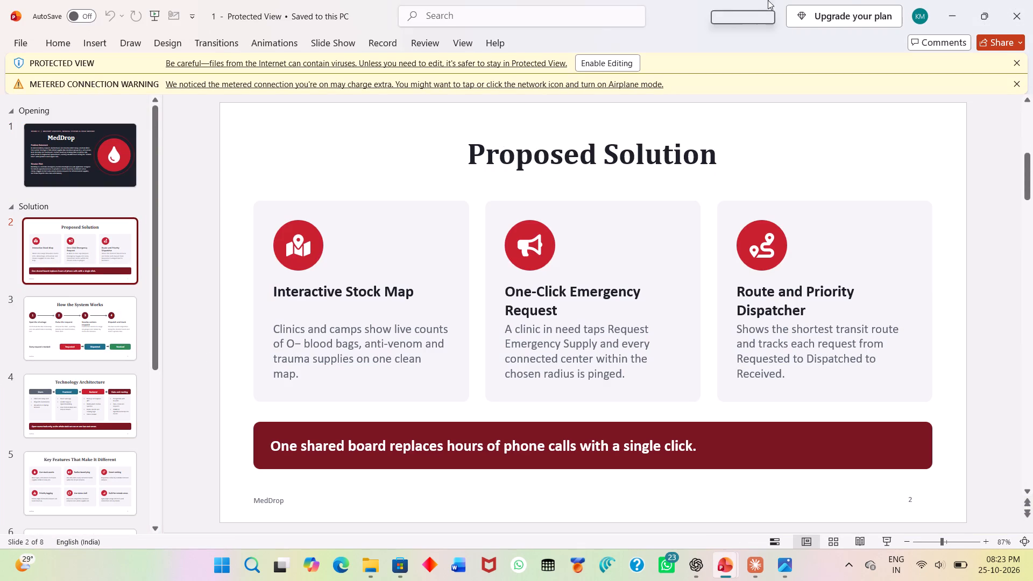
# Close presentation 1 and the MedDrop 2 presentation, discarding the unsaved changes in MedDrop 2.
pyautogui.click(1032, 0)
pyautogui.click(1032, 0)
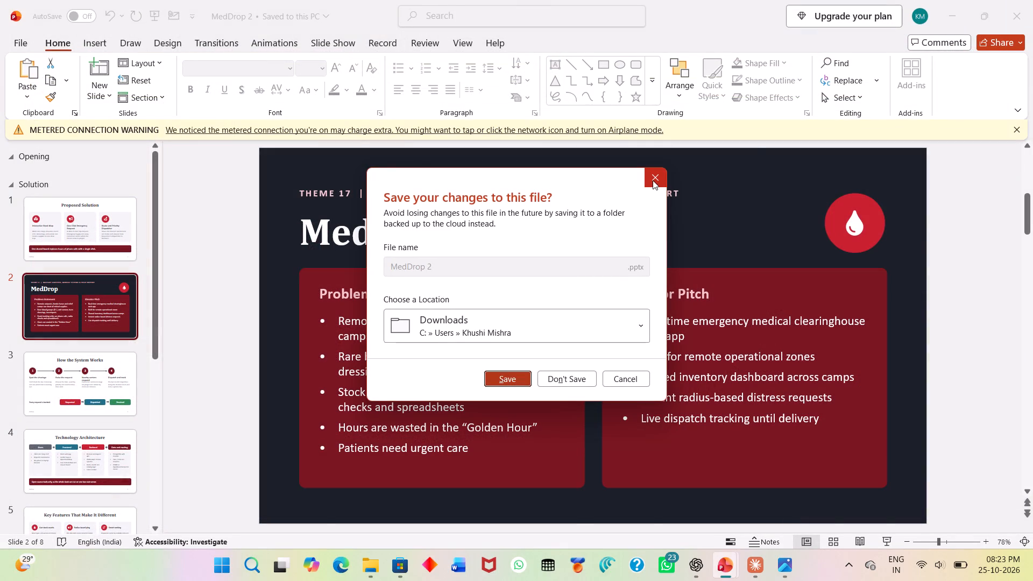
pyautogui.click(653, 180)
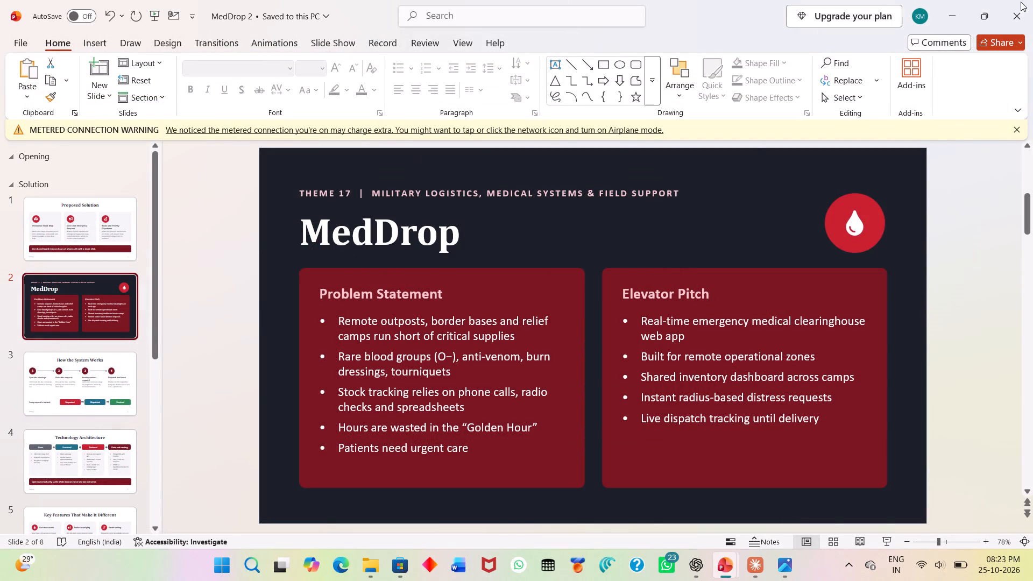
pyautogui.click(1019, 10)
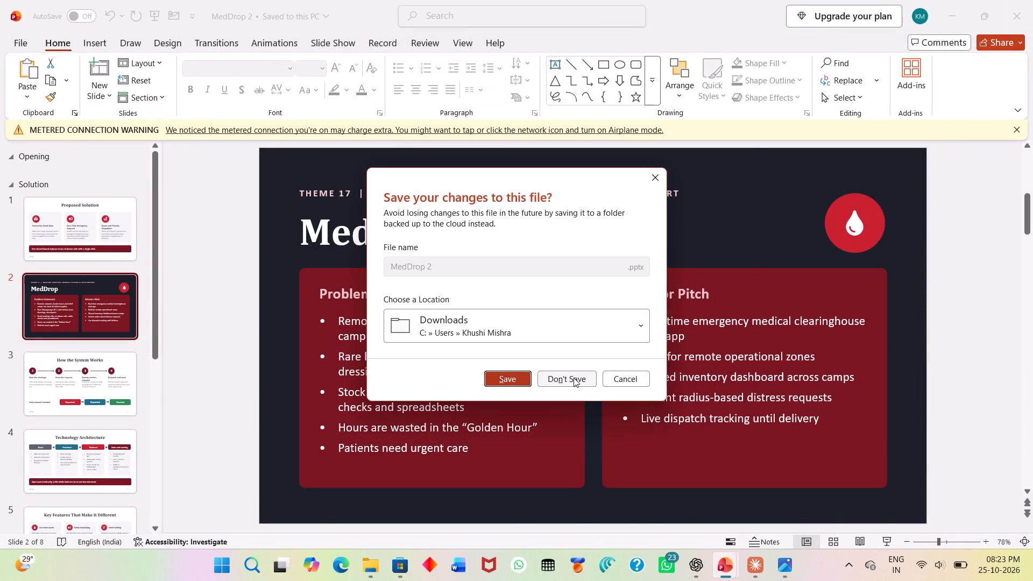
pyautogui.click(573, 376)
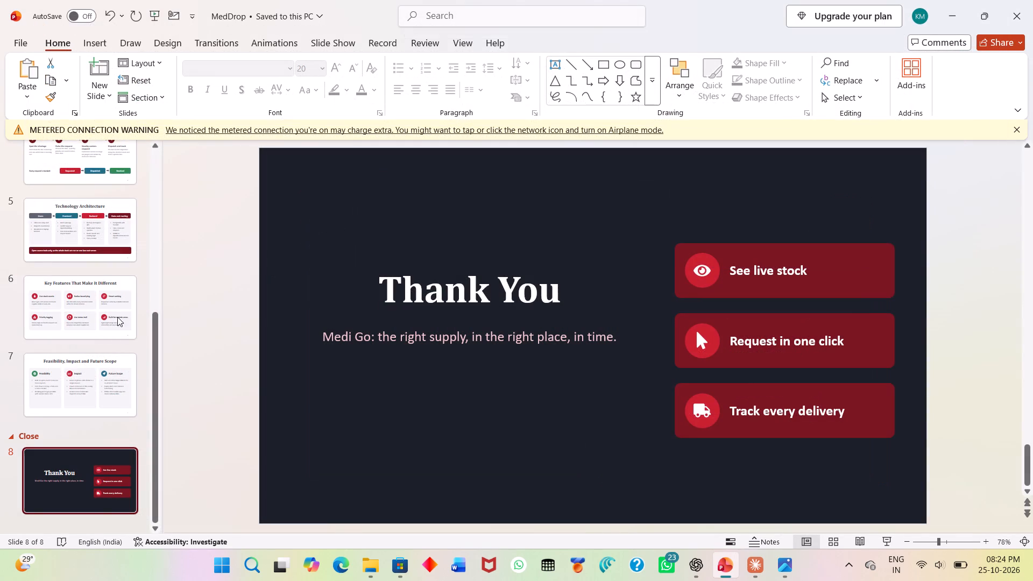
# Go back to slide 2, Problem Statement, in the MedDrop presentation to view it.
pyautogui.moveTo(153, 447); pyautogui.dragTo(135, 380)
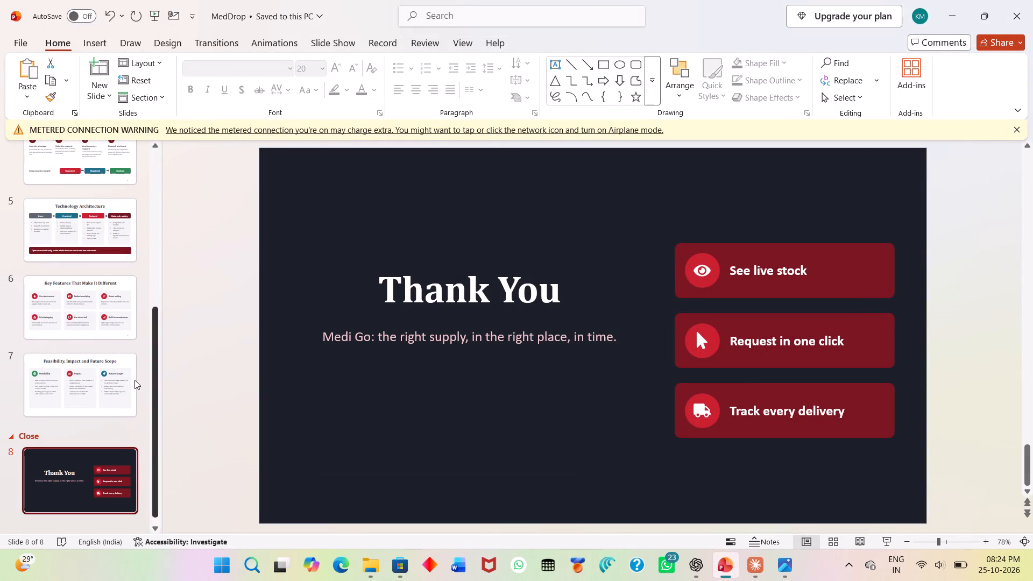
pyautogui.moveTo(135, 380); pyautogui.dragTo(152, 229)
pyautogui.click(90, 296)
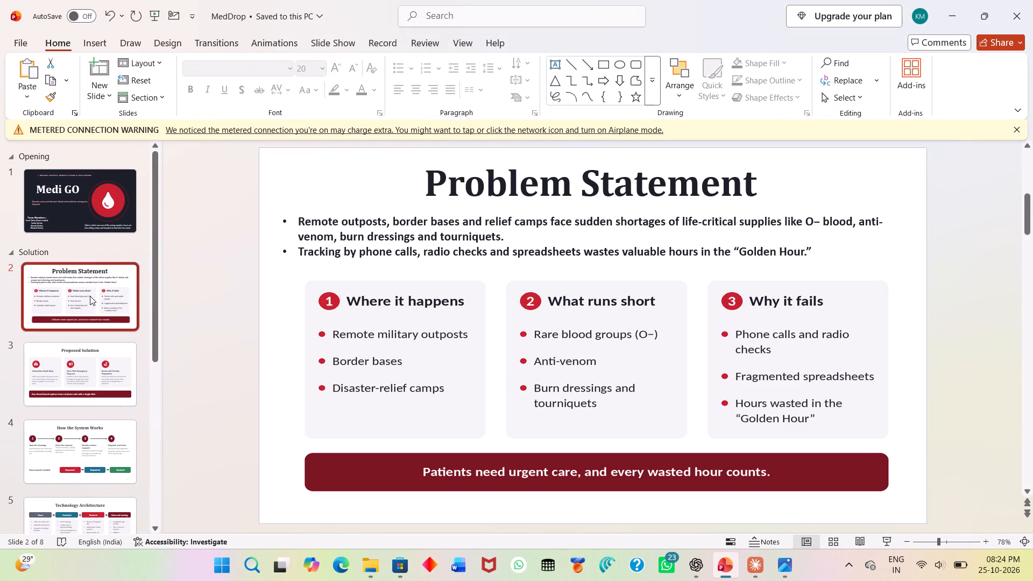
# Share the MedDrop presentation by uploading it to OneDrive - Personal.
pyautogui.click(1018, 38)
pyautogui.click(953, 98)
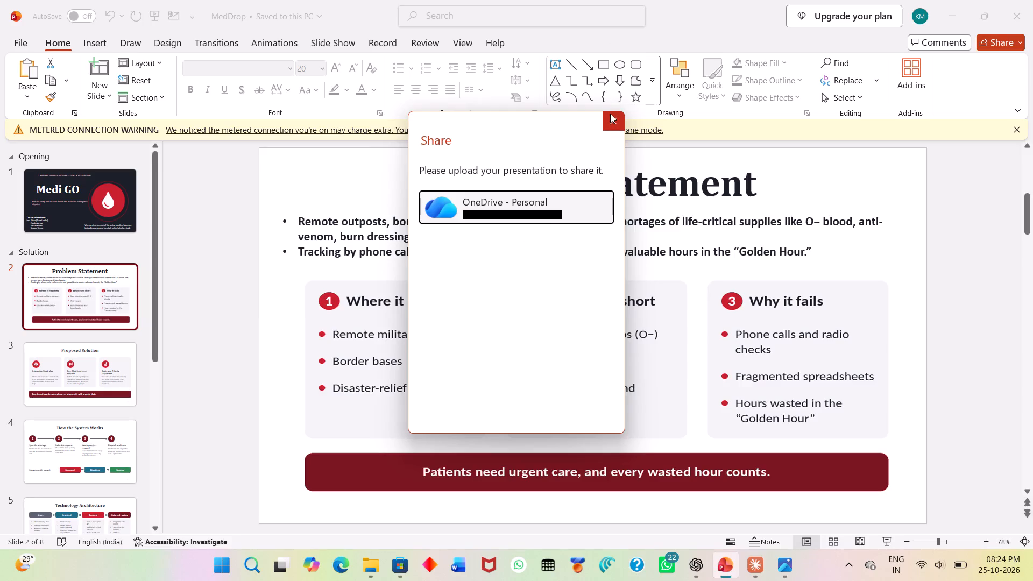
pyautogui.click(547, 216)
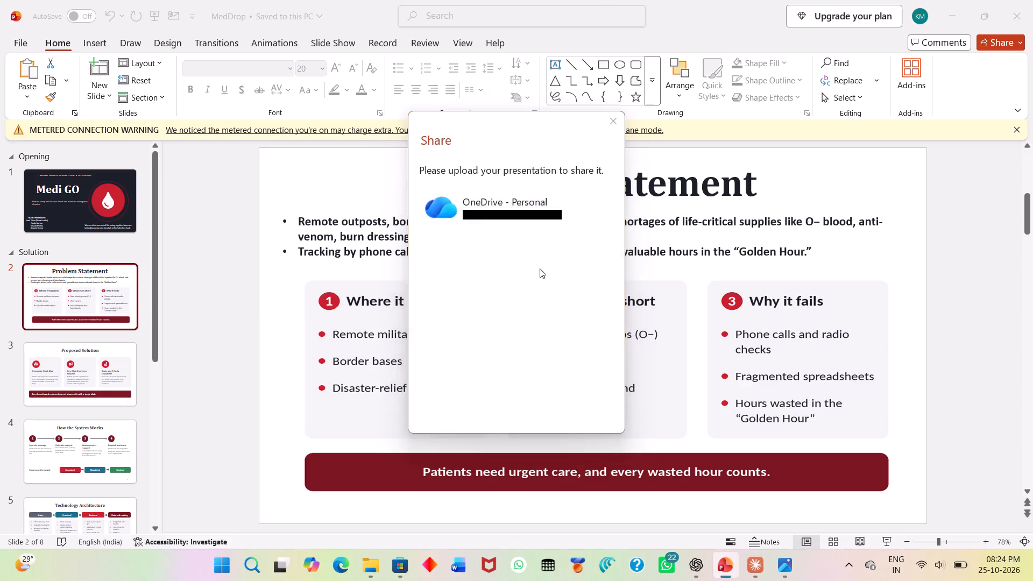
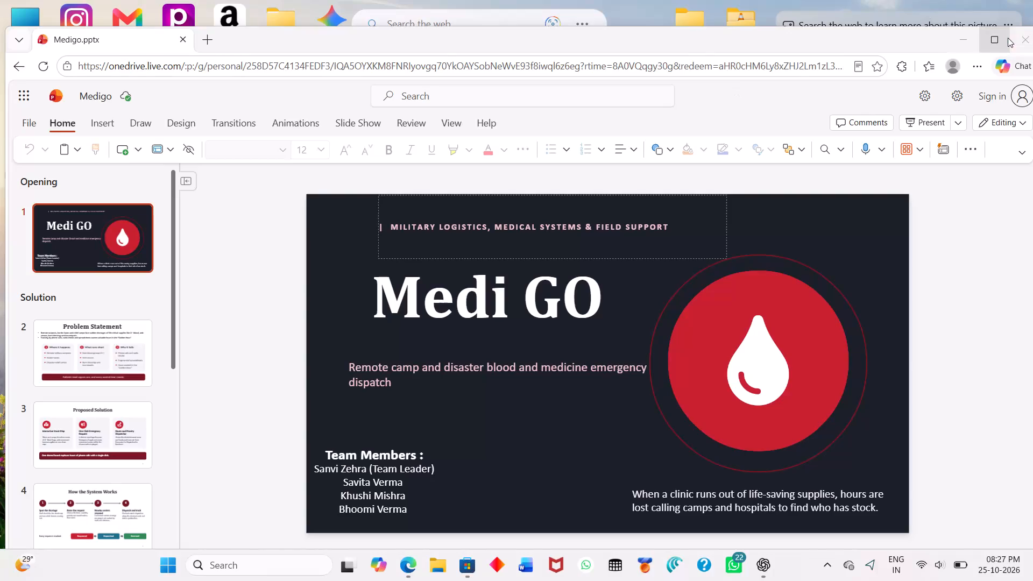
# Close the browser window showing the Medigo presentation on OneDrive.
pyautogui.click(1031, 35)
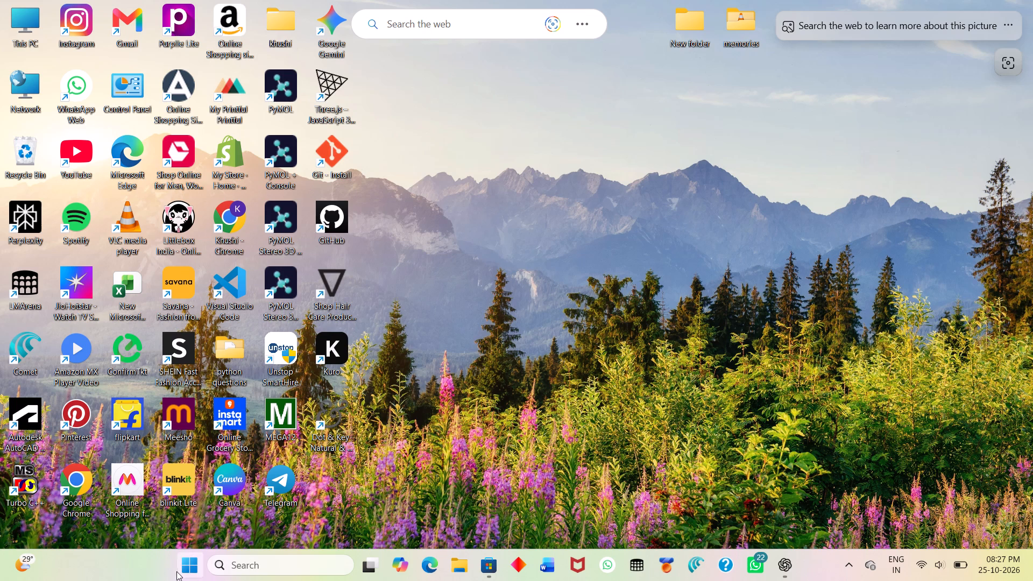
# Search the computer for "ppt" and launch the PowerPoint desktop app.
pyautogui.click(247, 558)
pyautogui.write('ppt')
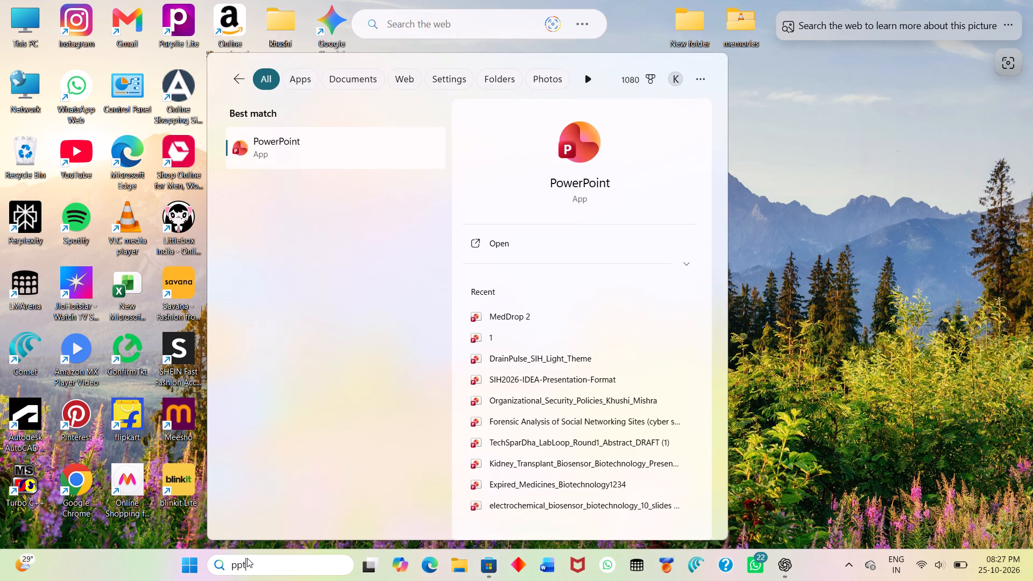
pyautogui.press('Return')
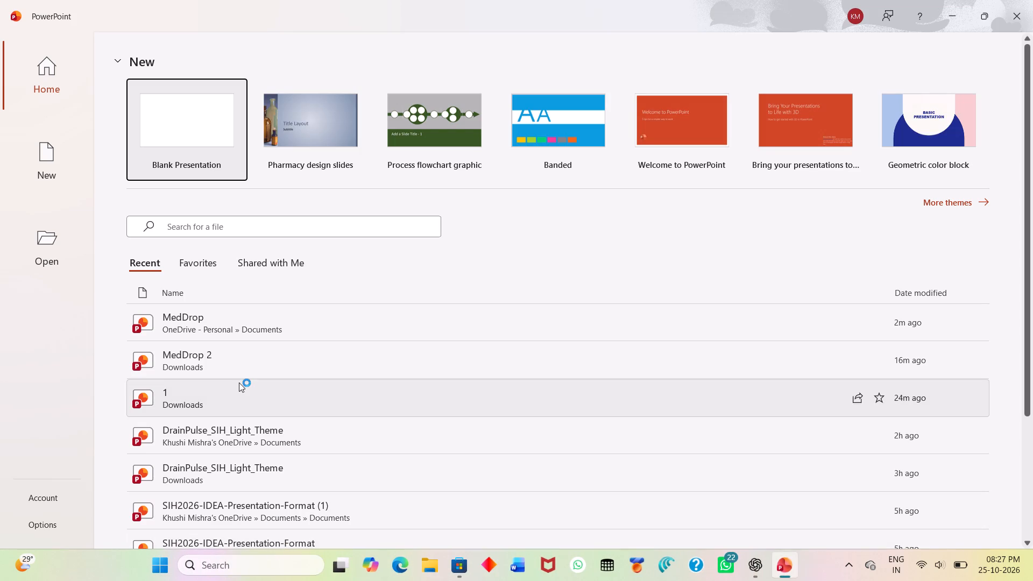
# Search the PowerPoint files for "me" to find the Medi GO deck.
pyautogui.click(211, 221)
pyautogui.write('me')
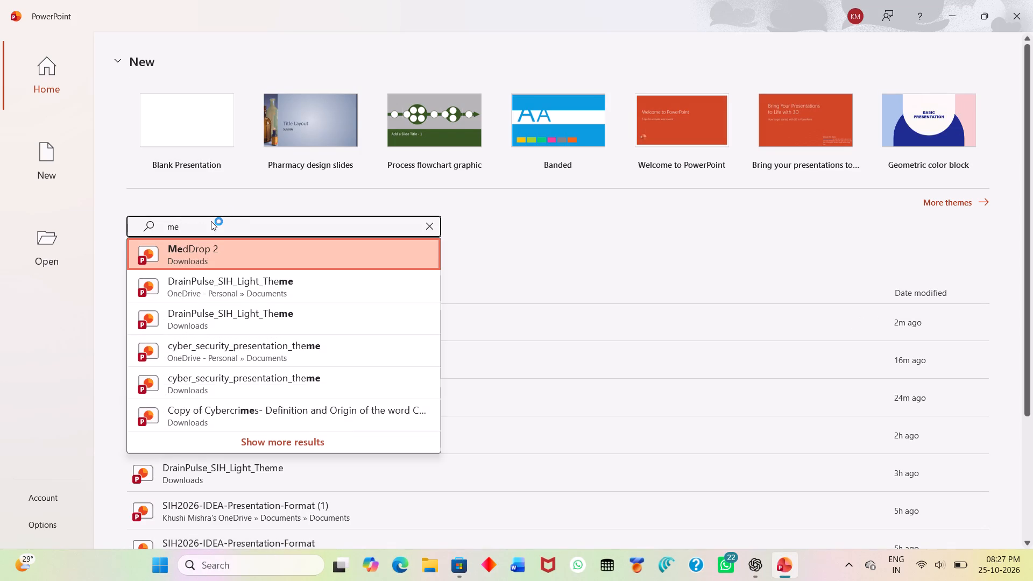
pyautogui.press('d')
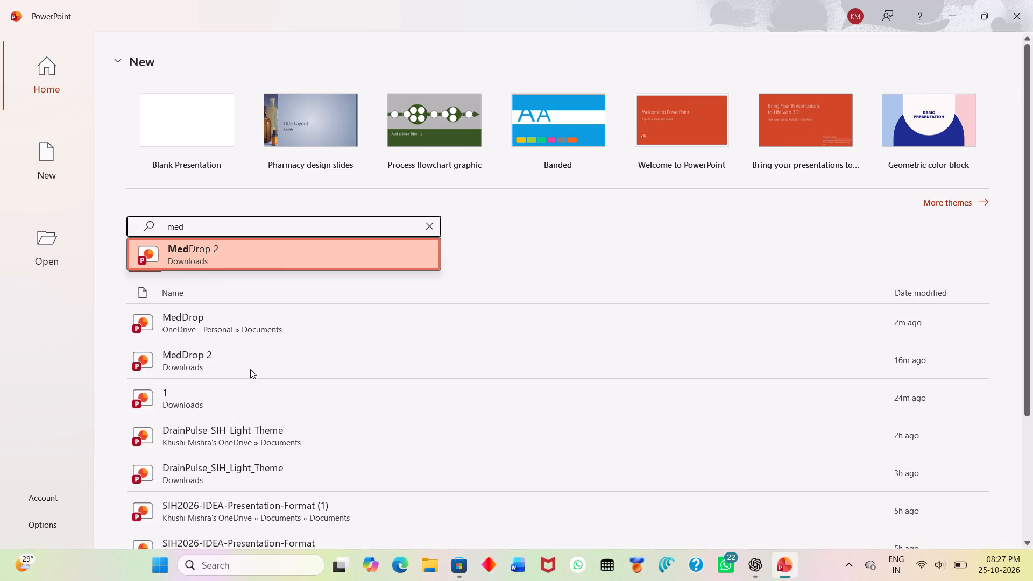
pyautogui.click(36, 252)
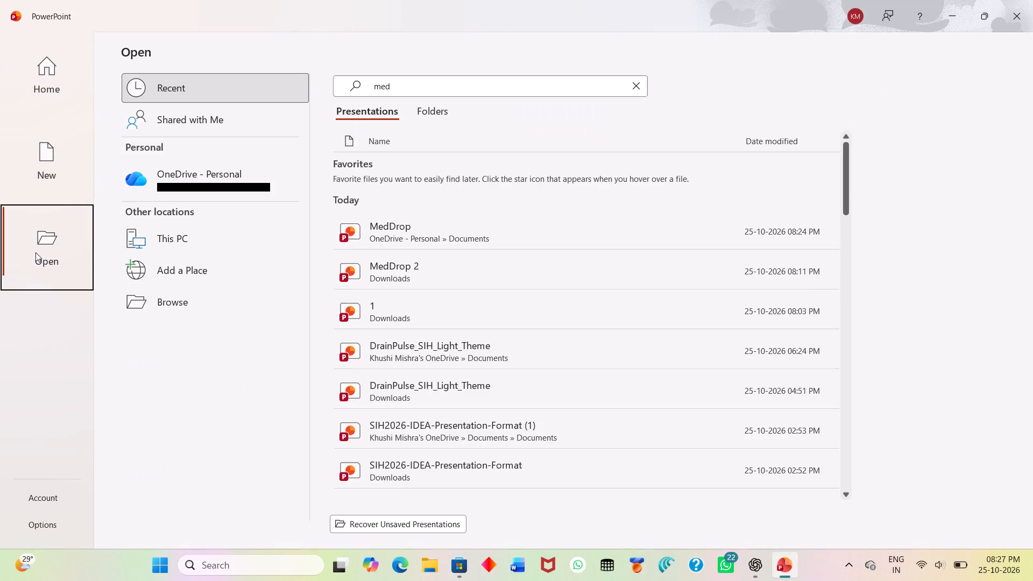
pyautogui.click(176, 244)
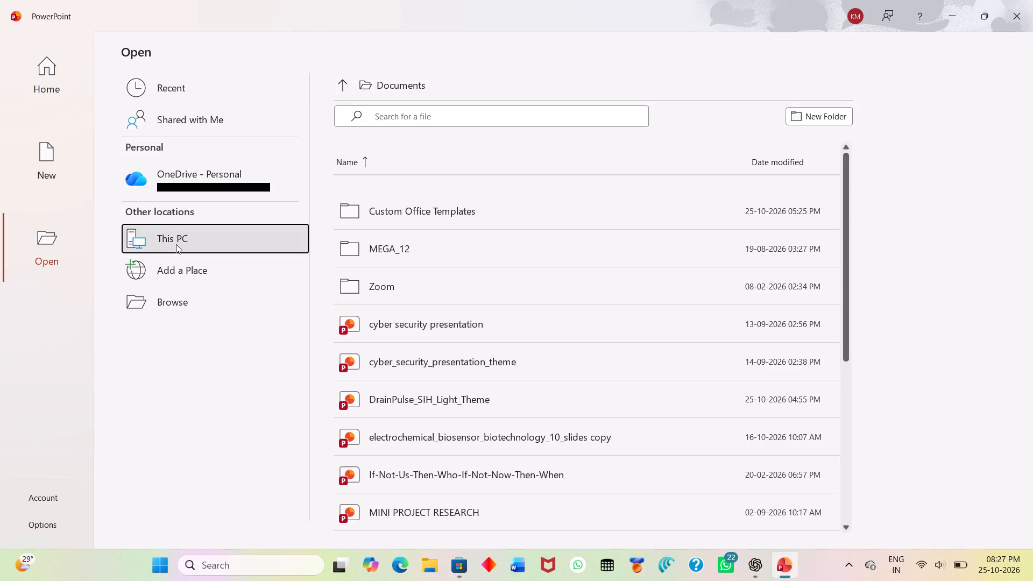